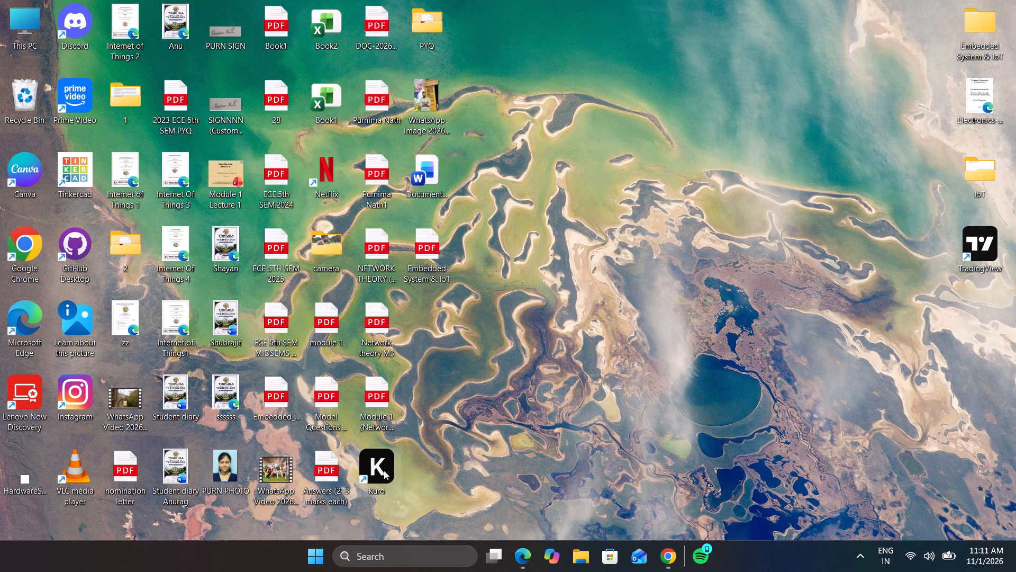
{"action": "left_click", "coordinate": [312, 565]}
{"action": "scroll", "coordinate": [366, 372], "scroll_direction": "down", "scroll_amount": 17}
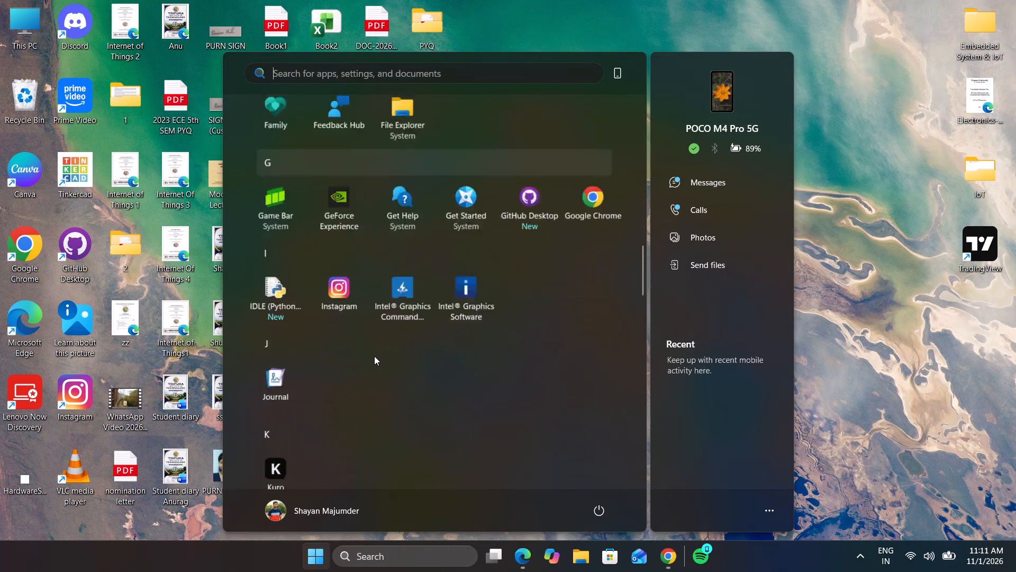
{"action": "scroll", "coordinate": [374, 356], "scroll_direction": "down", "scroll_amount": 20}
{"action": "scroll", "coordinate": [372, 355], "scroll_direction": "down", "scroll_amount": 7}
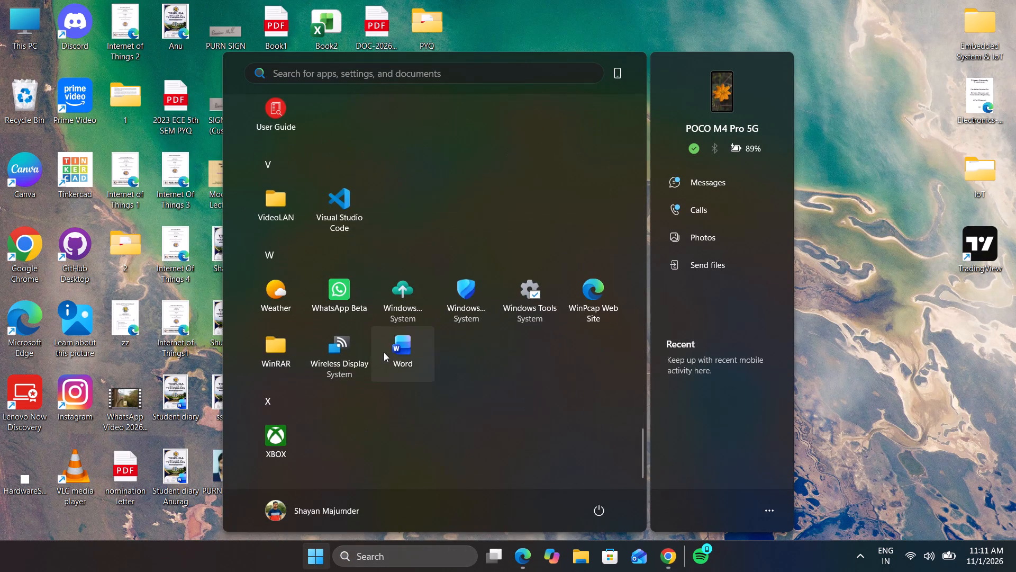
{"action": "left_click", "coordinate": [384, 352]}
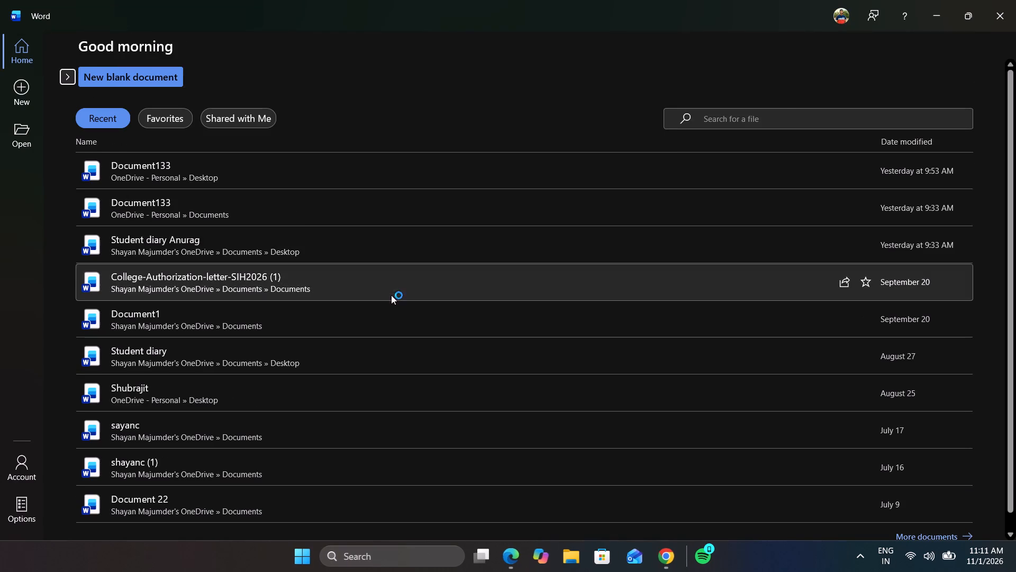
{"action": "left_click", "coordinate": [29, 87]}
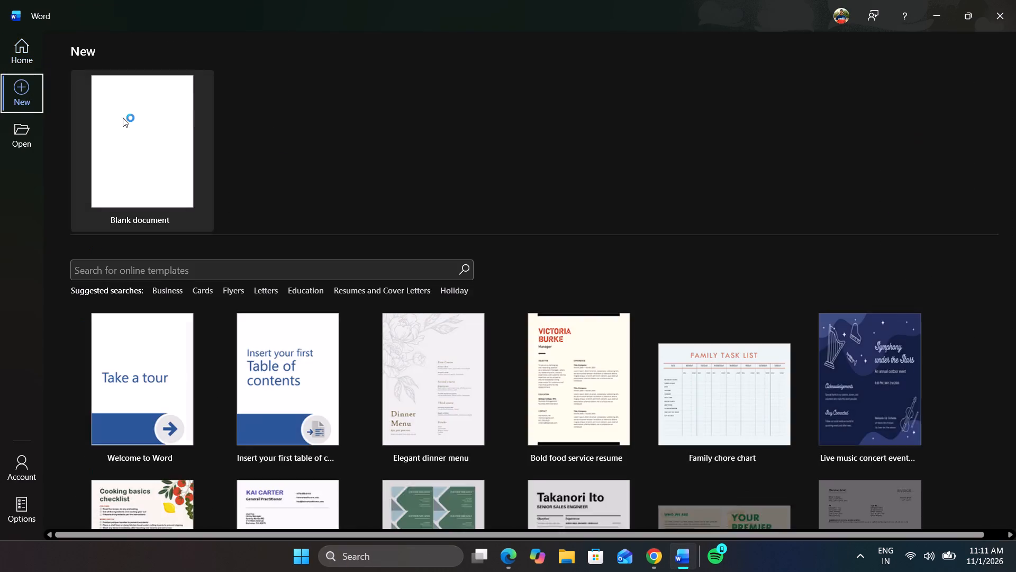
{"action": "left_click", "coordinate": [123, 118]}
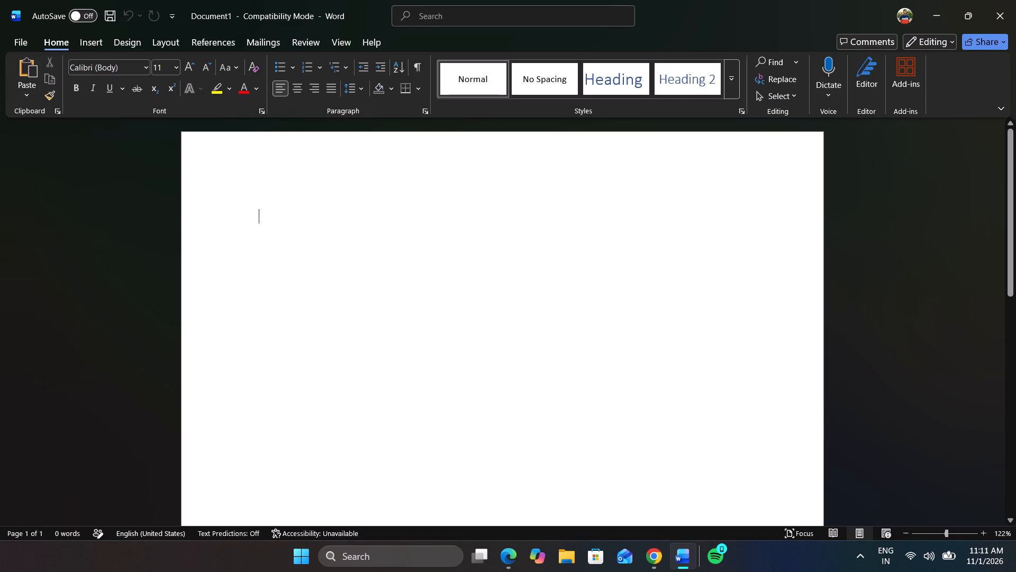
{"action": "double_click", "coordinate": [362, 195]}
{"action": "double_click", "coordinate": [362, 221]}
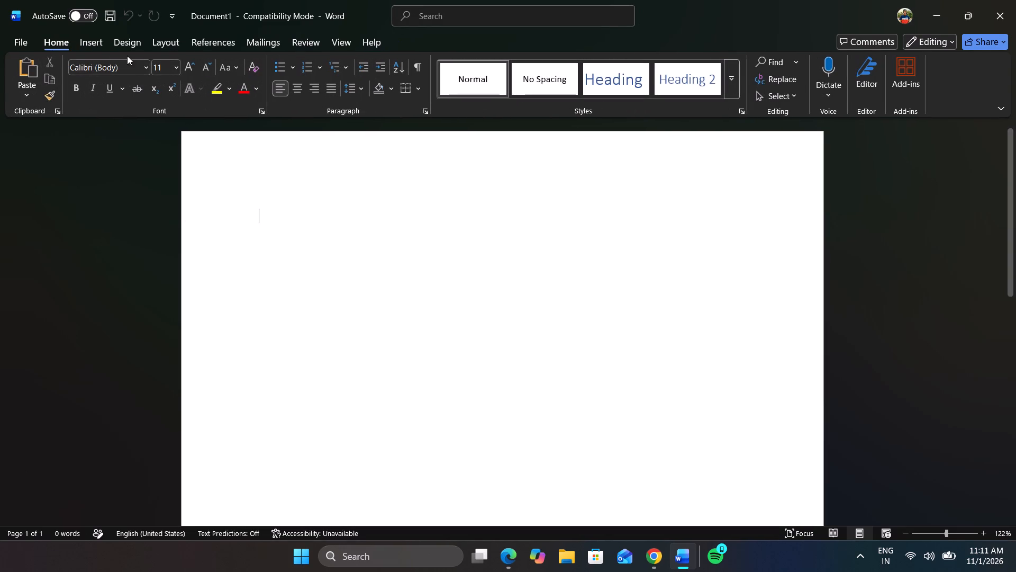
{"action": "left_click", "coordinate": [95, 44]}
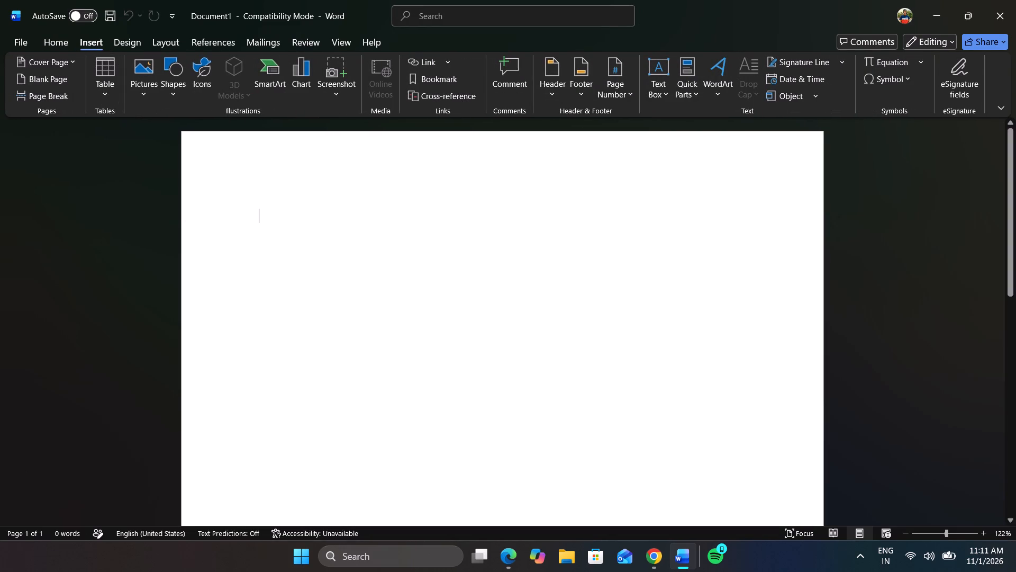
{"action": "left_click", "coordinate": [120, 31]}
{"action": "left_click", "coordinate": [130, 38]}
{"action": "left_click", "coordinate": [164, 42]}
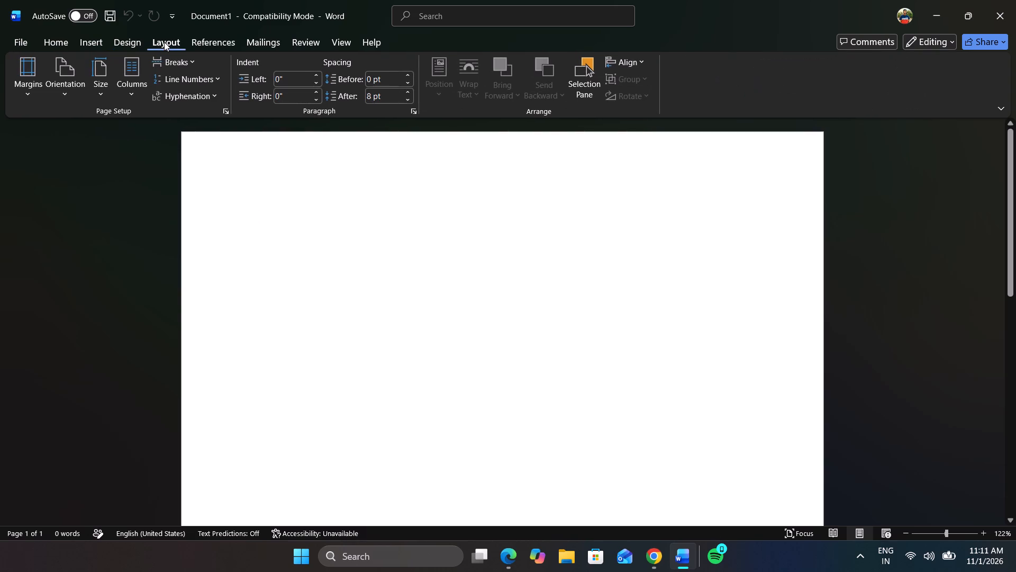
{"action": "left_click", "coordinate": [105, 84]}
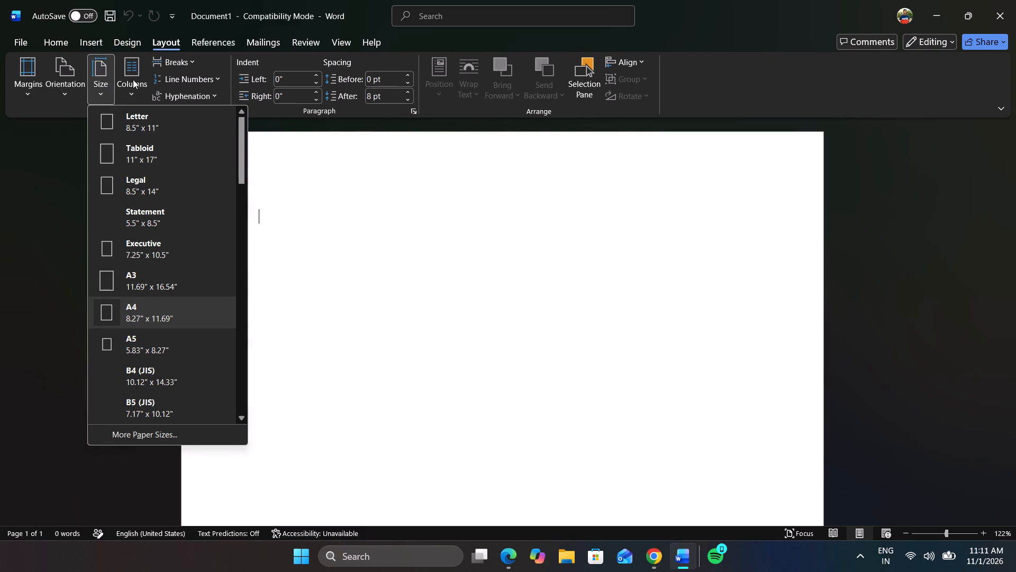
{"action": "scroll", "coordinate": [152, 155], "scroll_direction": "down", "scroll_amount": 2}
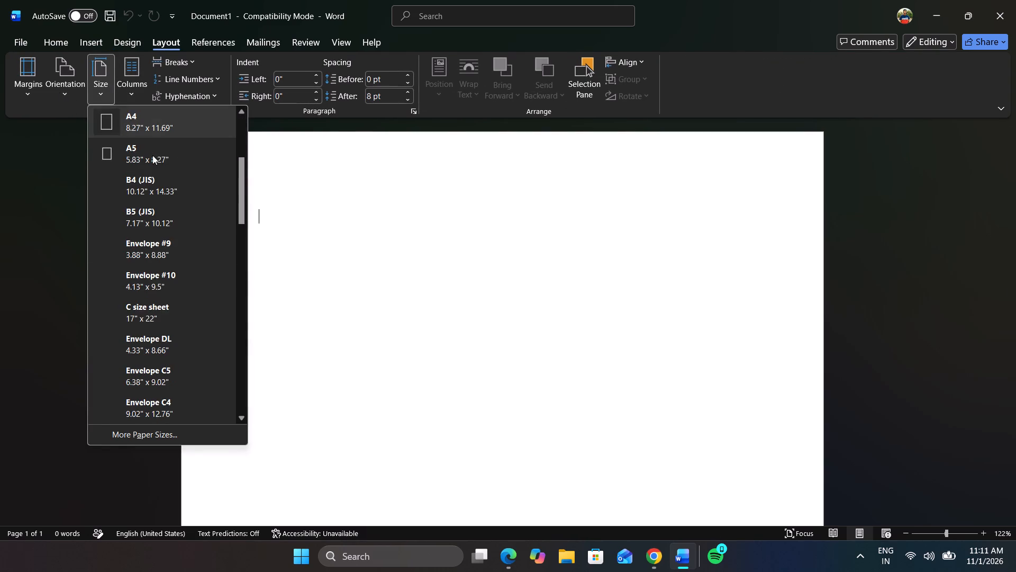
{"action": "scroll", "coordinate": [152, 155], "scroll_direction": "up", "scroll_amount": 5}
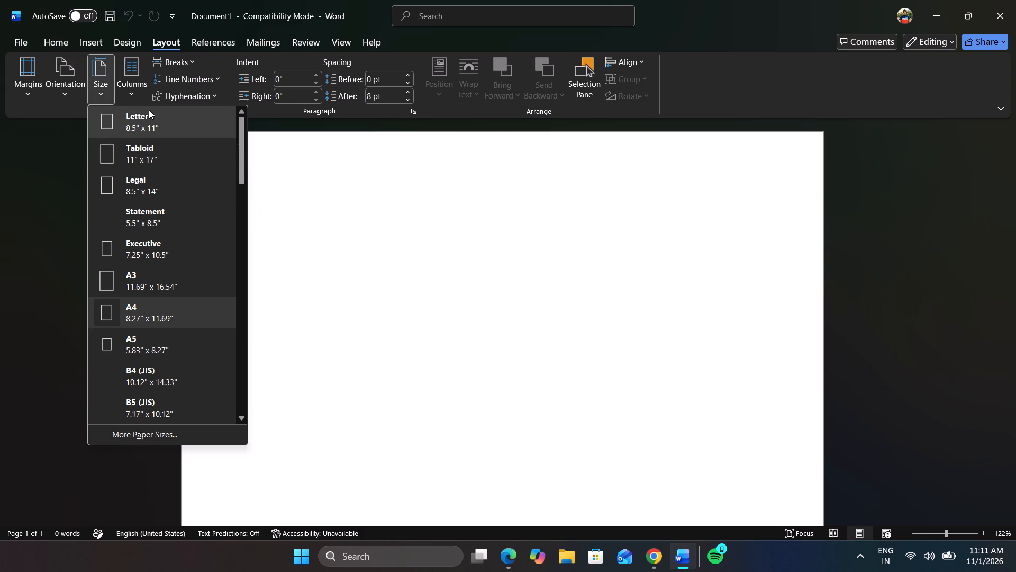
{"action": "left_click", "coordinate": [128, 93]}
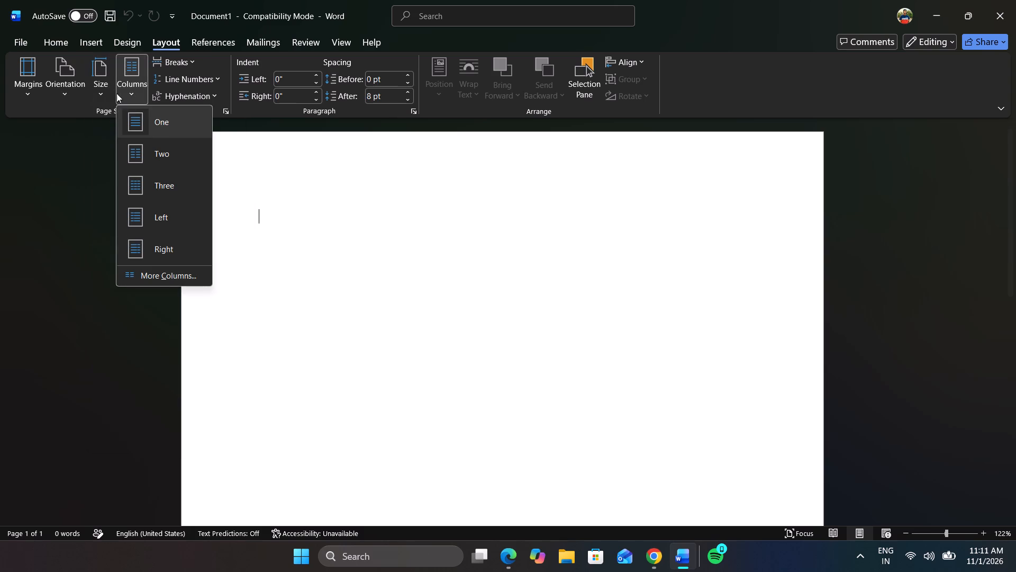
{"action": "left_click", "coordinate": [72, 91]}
Apply narrower preset page margins to the blank document.
{"action": "left_click", "coordinate": [34, 91]}
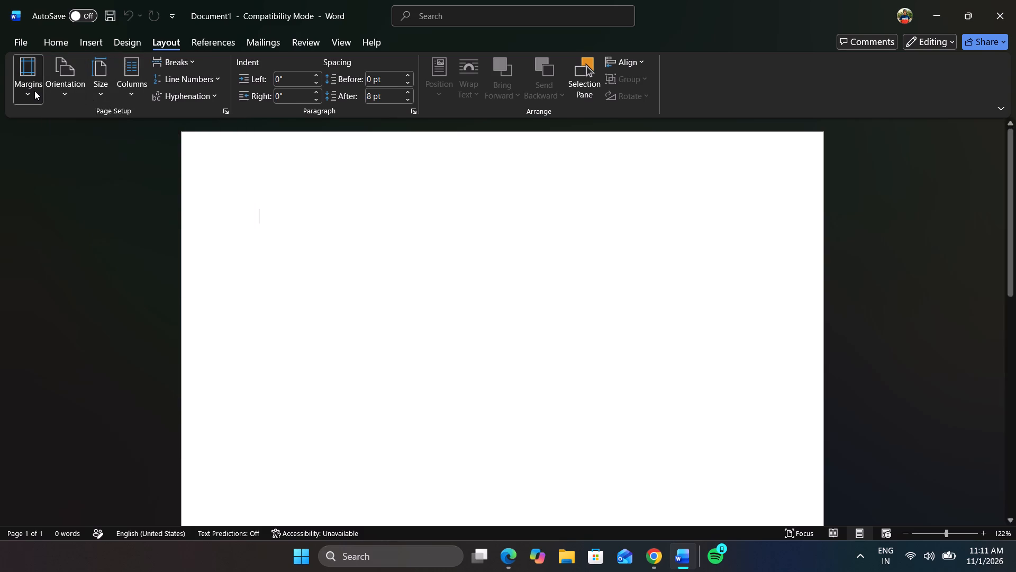
{"action": "left_click", "coordinate": [66, 166]}
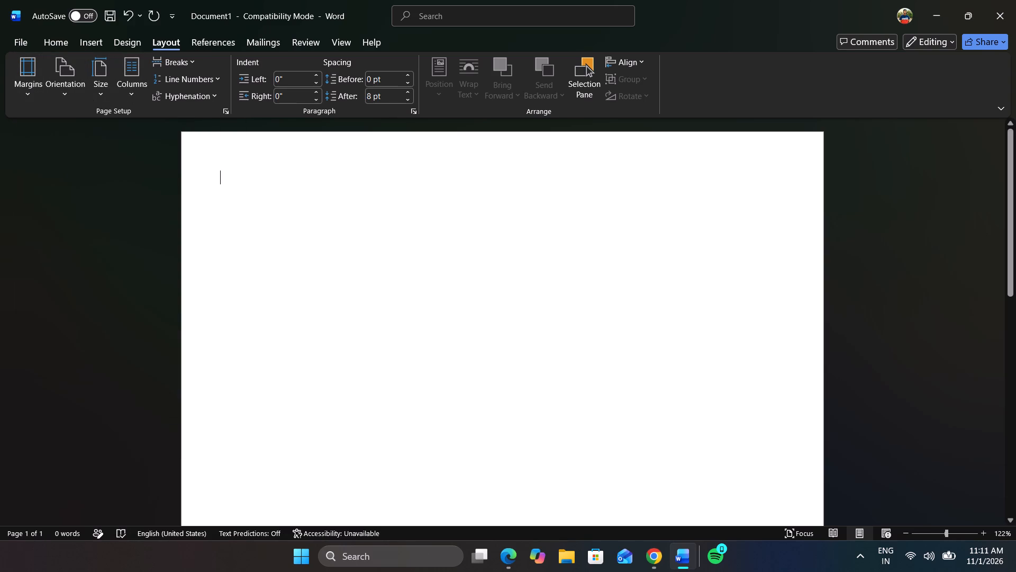
Paste the copied exam answers into the document.
{"action": "key", "text": "ctrl+v"}
Set the title "HU-501: Professional Practice, Ethics and Law" to 14 pt and center it.
{"action": "scroll", "coordinate": [409, 251], "scroll_direction": "up", "scroll_amount": 10}
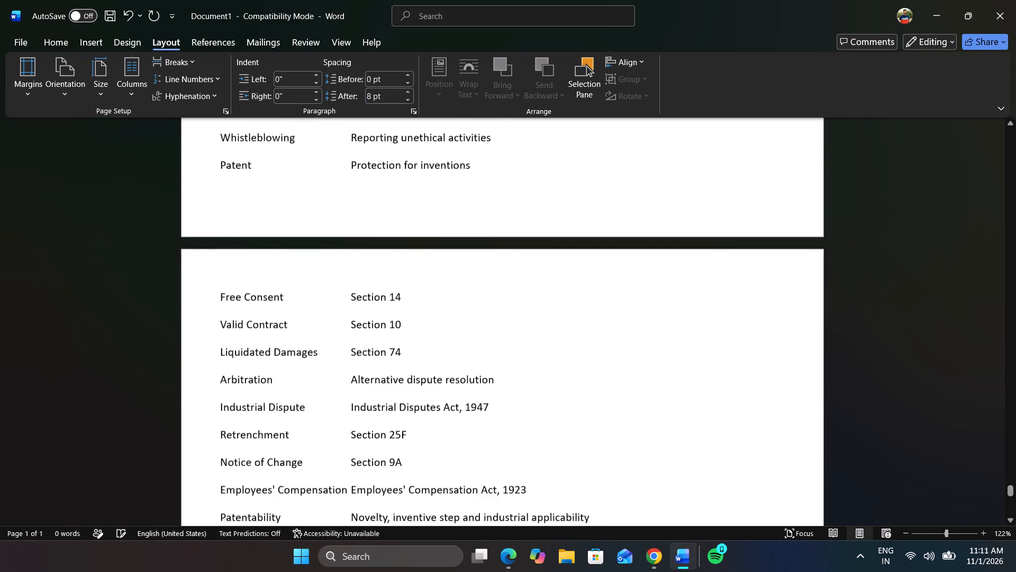
{"action": "scroll", "coordinate": [409, 251], "scroll_direction": "up", "scroll_amount": 10}
{"action": "scroll", "coordinate": [409, 251], "scroll_direction": "up", "scroll_amount": 16}
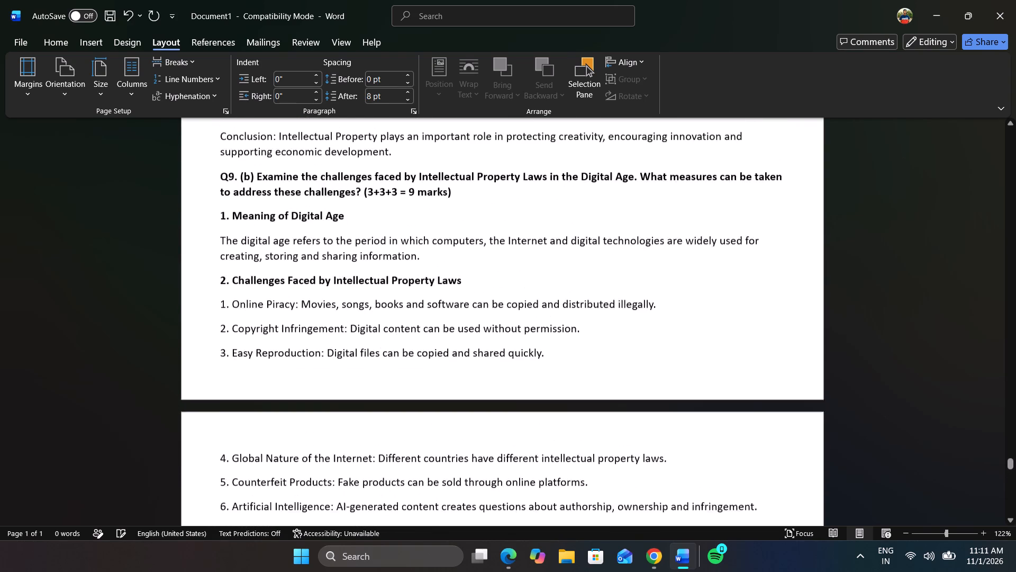
{"action": "scroll", "coordinate": [409, 251], "scroll_direction": "up", "scroll_amount": 5}
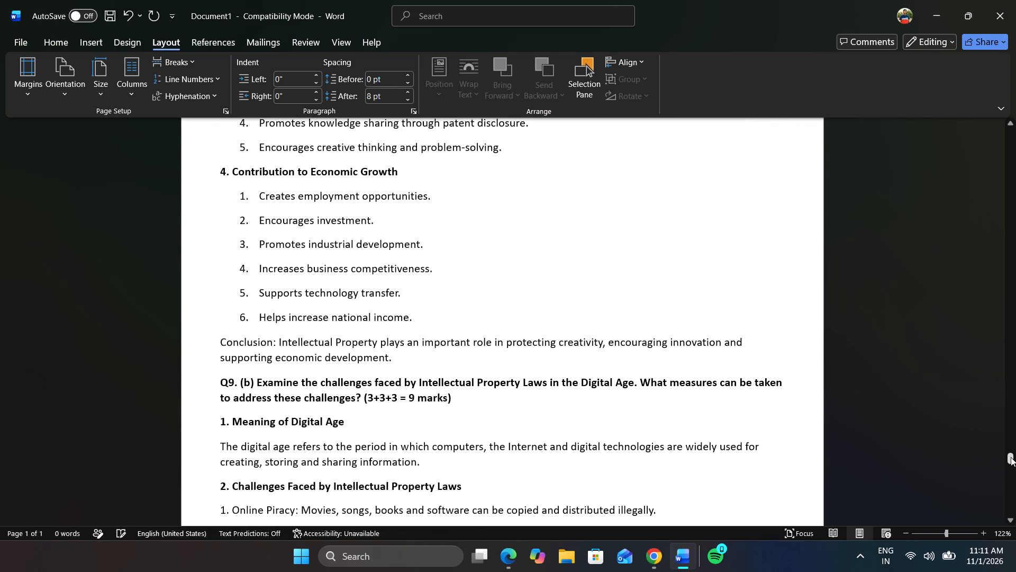
{"action": "left_click_drag", "start_coordinate": [1011, 457], "coordinate": [979, 94]}
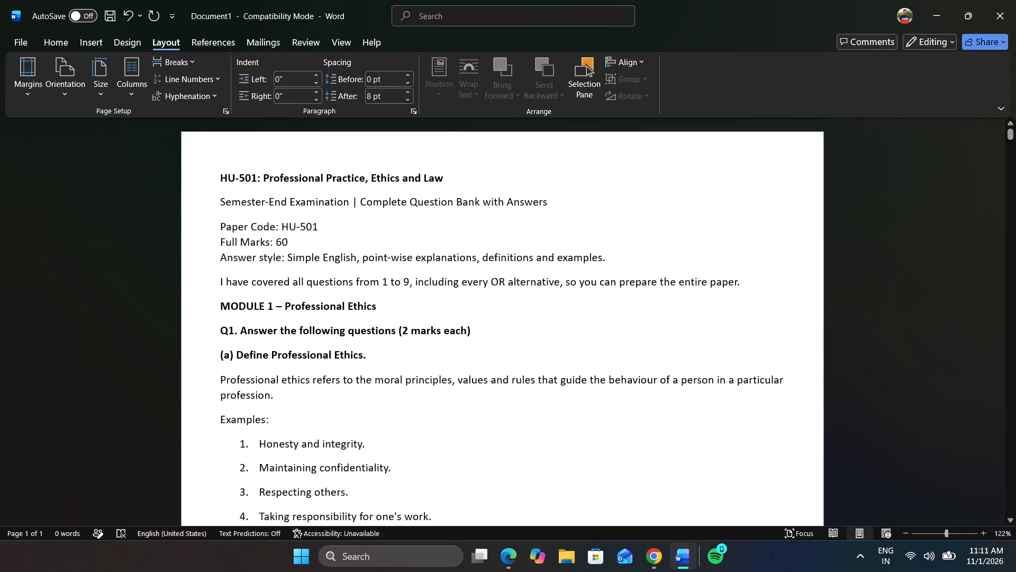
{"action": "left_click_drag", "start_coordinate": [470, 184], "coordinate": [155, 171]}
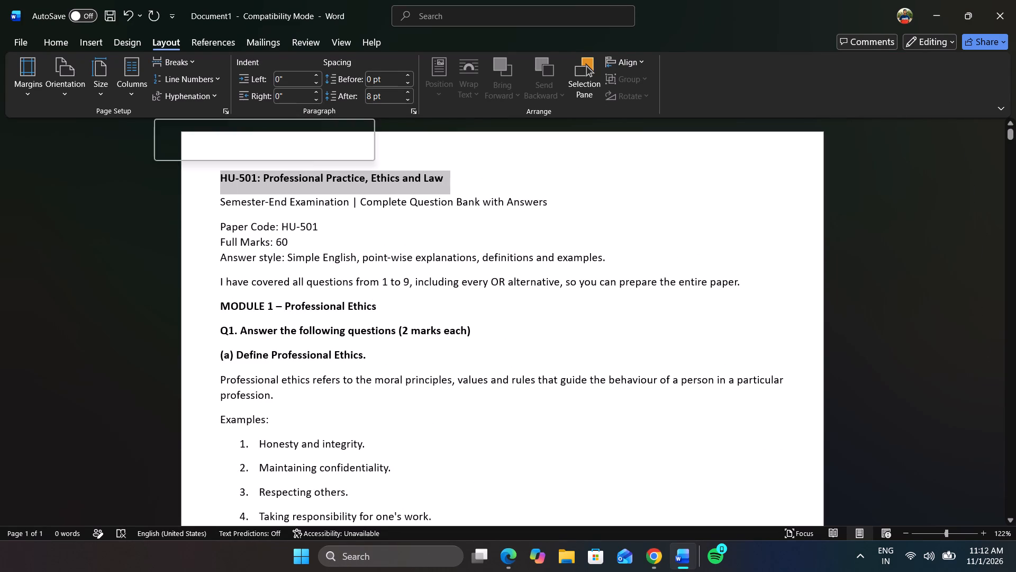
{"action": "left_click", "coordinate": [49, 43]}
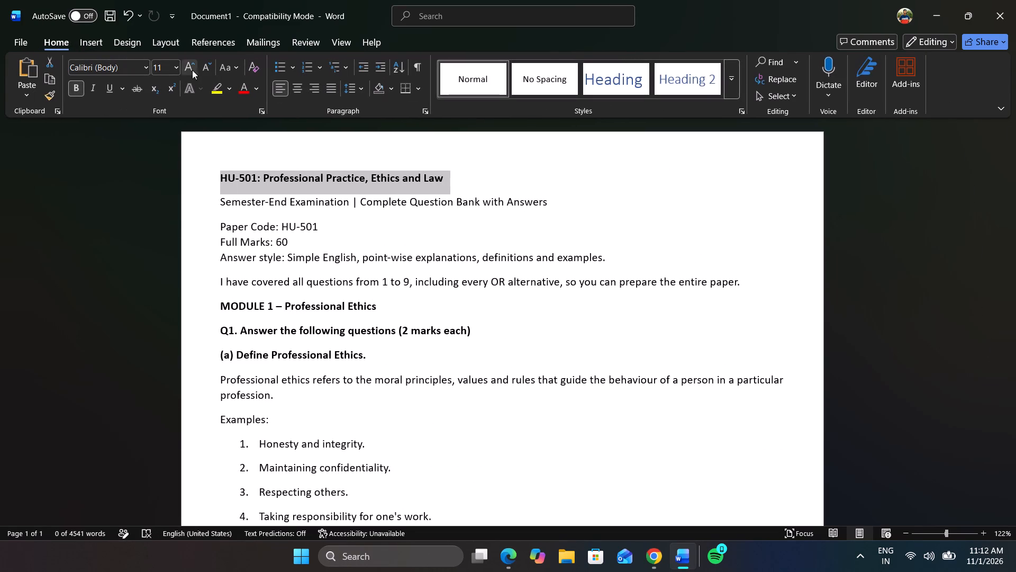
{"action": "left_click", "coordinate": [176, 67]}
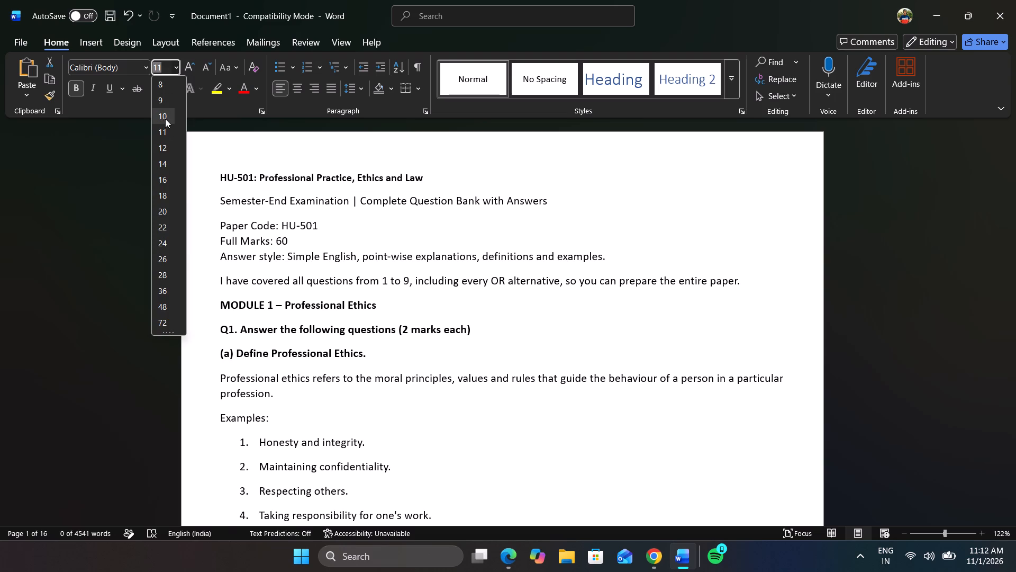
{"action": "left_click", "coordinate": [165, 159]}
{"action": "left_click", "coordinate": [297, 82]}
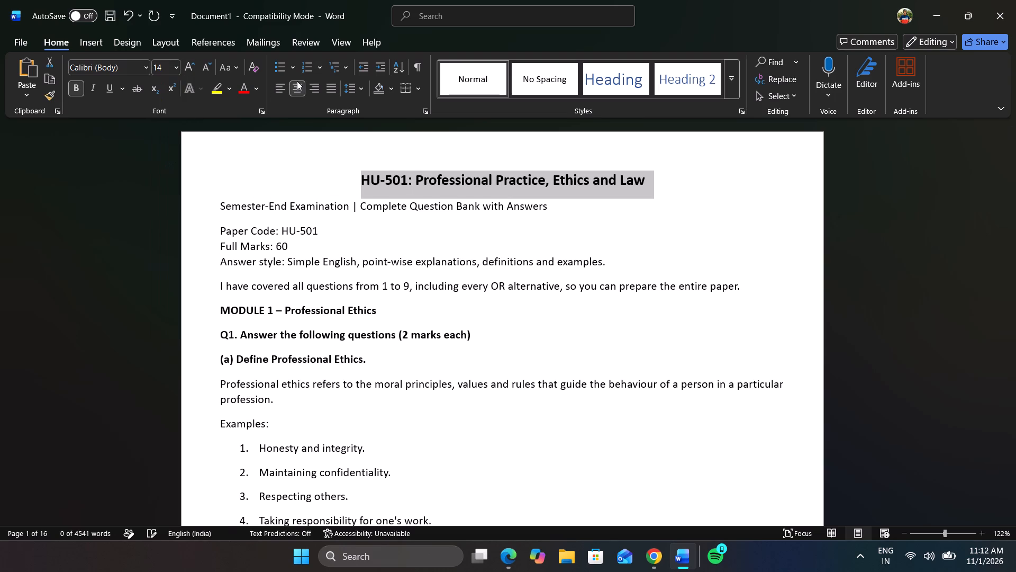
{"action": "left_click", "coordinate": [389, 230]}
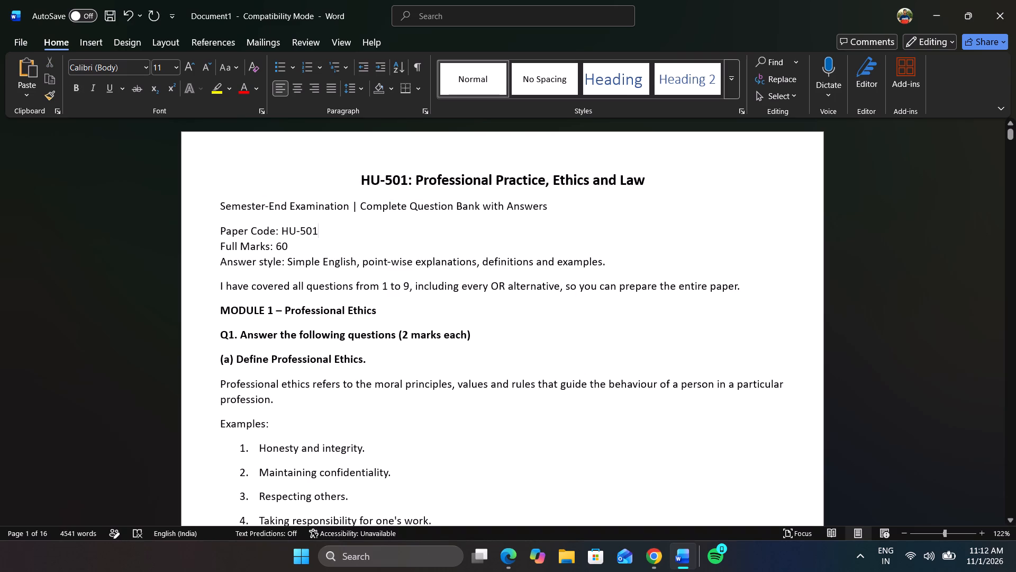
Remove the space after paragraphs throughout the entire document.
{"action": "scroll", "coordinate": [542, 206], "scroll_direction": "down", "scroll_amount": 6}
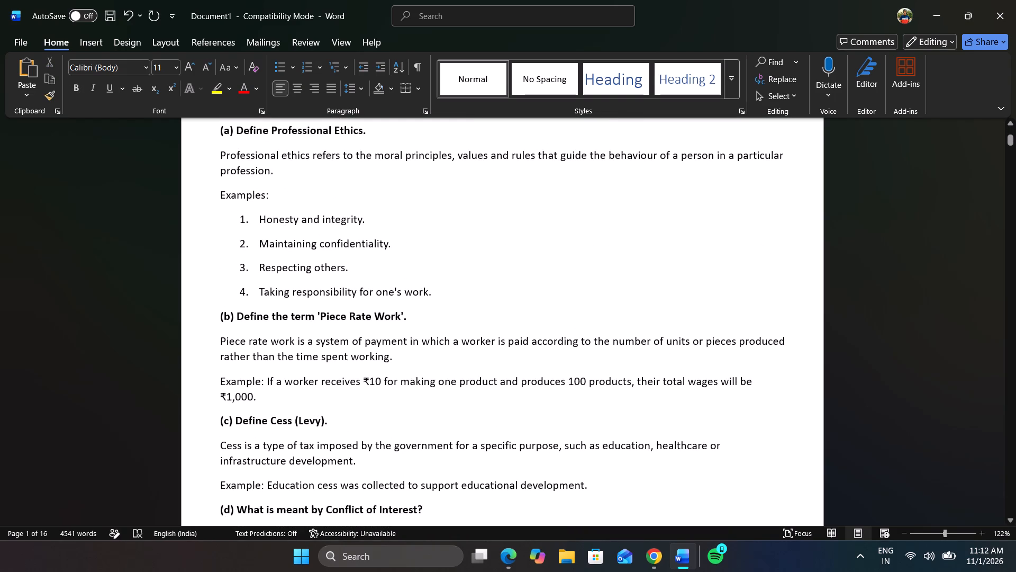
{"action": "key", "text": "ctrl+a"}
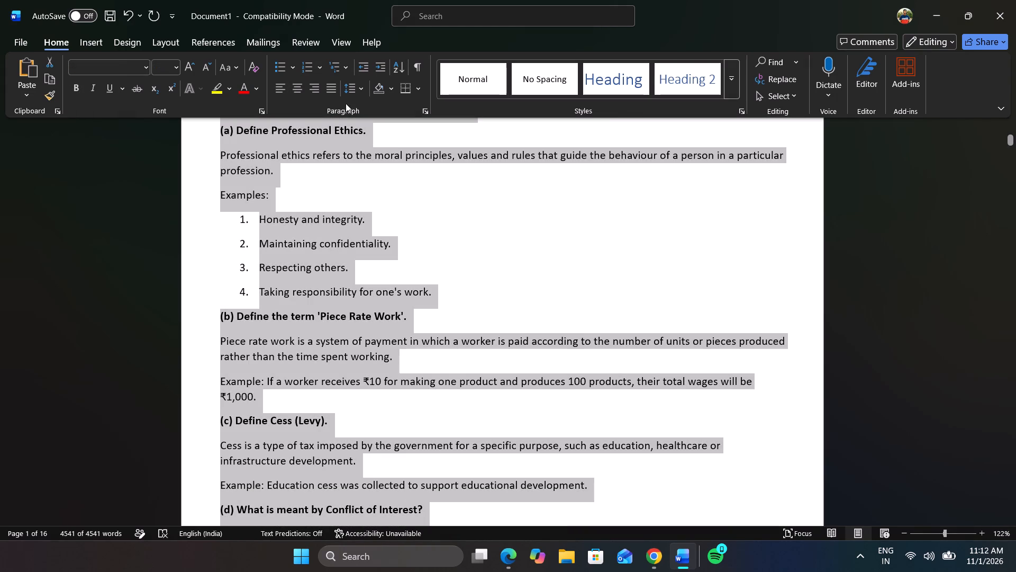
{"action": "left_click", "coordinate": [351, 83]}
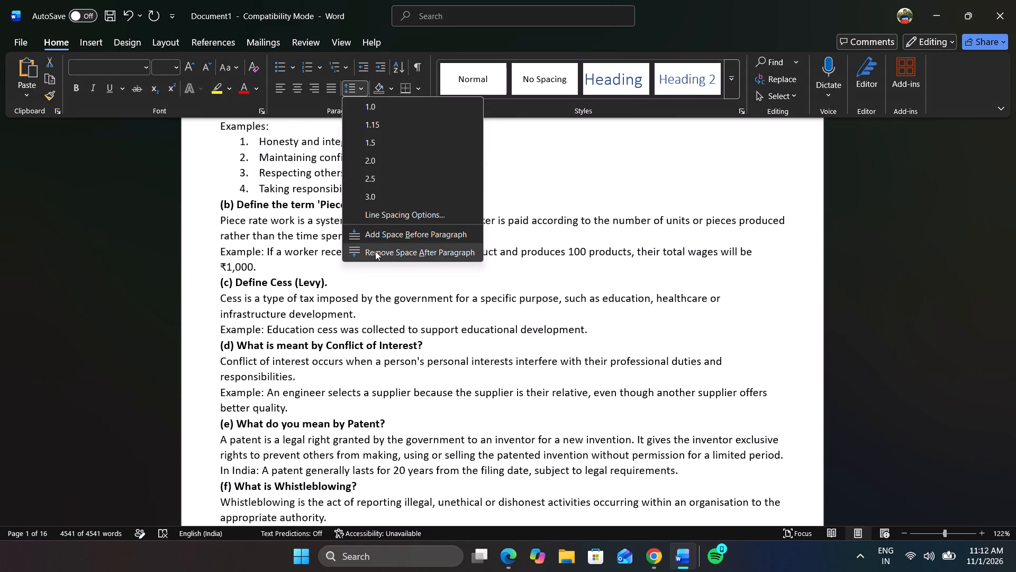
{"action": "left_click", "coordinate": [375, 251]}
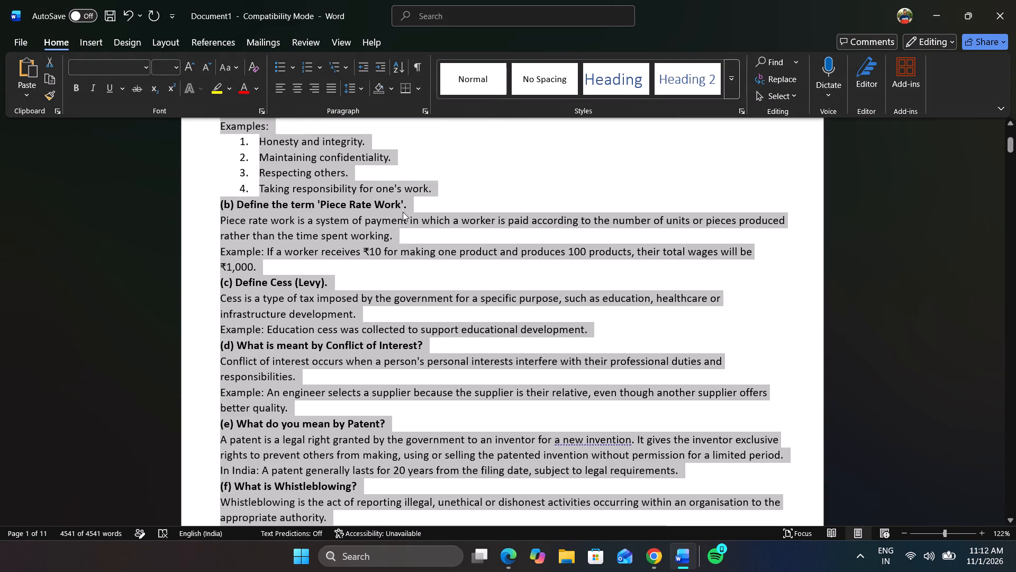
{"action": "scroll", "coordinate": [403, 212], "scroll_direction": "up", "scroll_amount": 7}
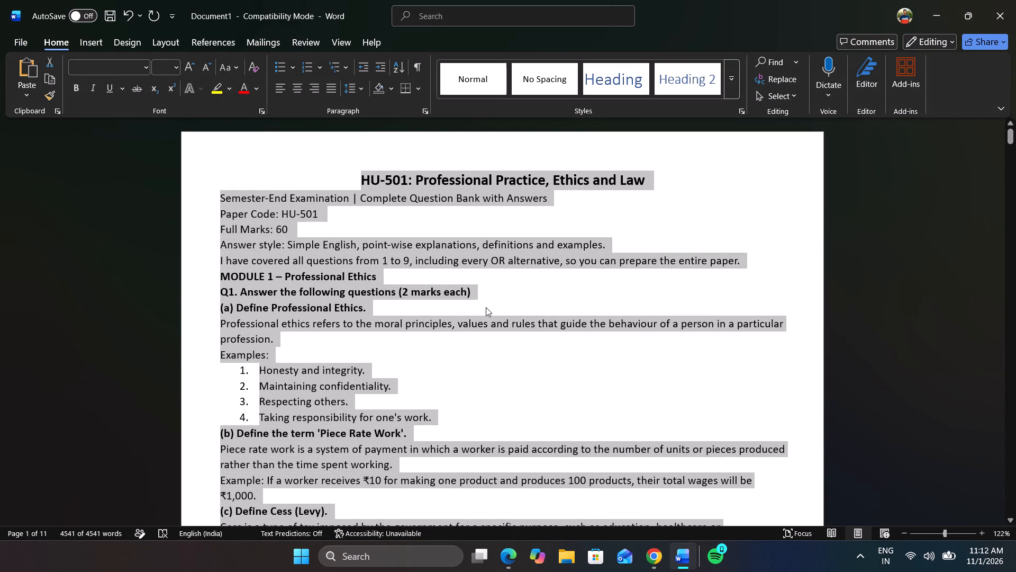
{"action": "left_click", "coordinate": [541, 292]}
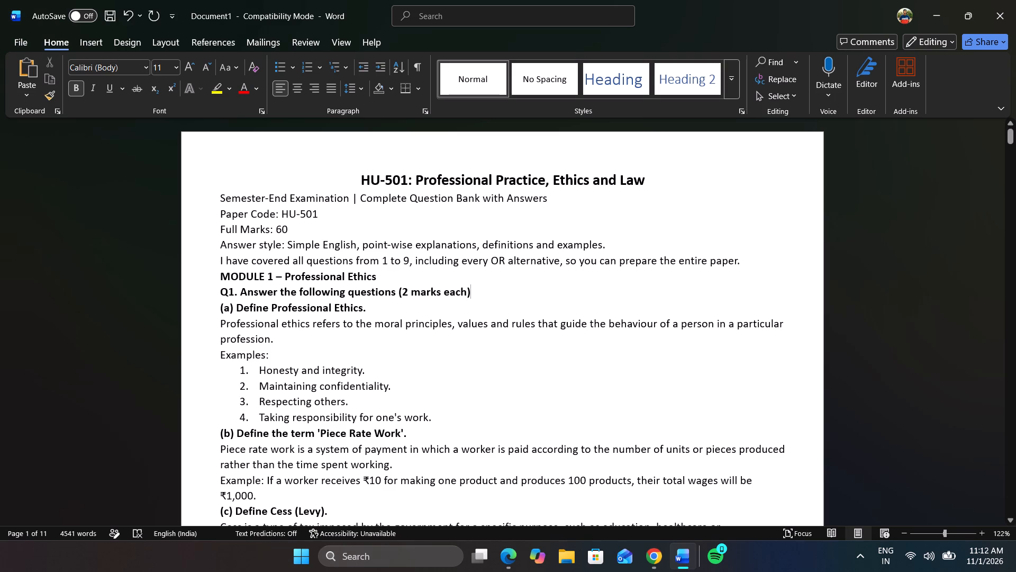
Delete the introductory lines between the title and the "MODULE 1 – Professional Ethics" heading, from "Semester-End Examination" through "I have covered all questions".
{"action": "left_click_drag", "start_coordinate": [763, 256], "coordinate": [211, 260]}
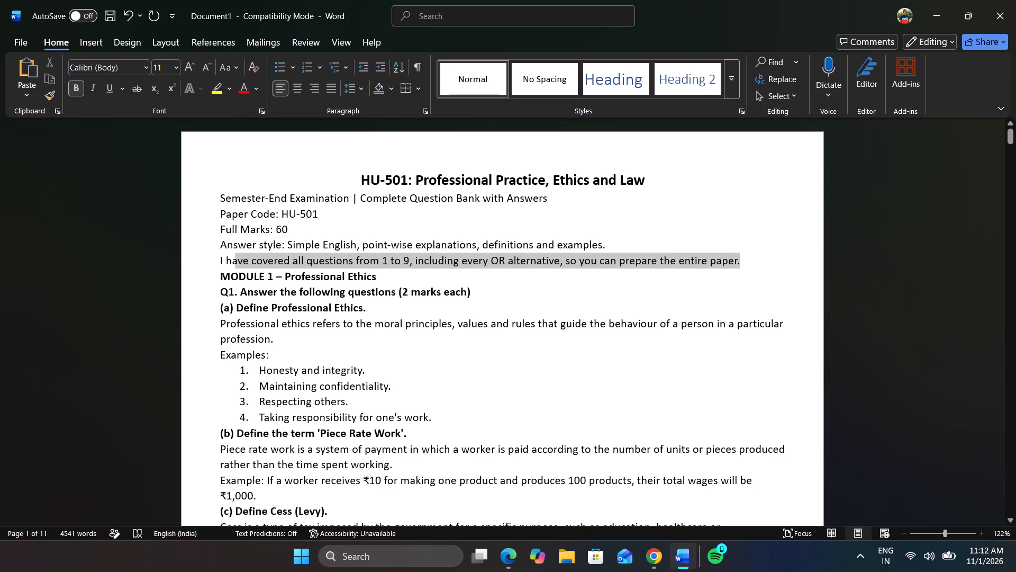
{"action": "left_click_drag", "start_coordinate": [211, 260], "coordinate": [174, 243]}
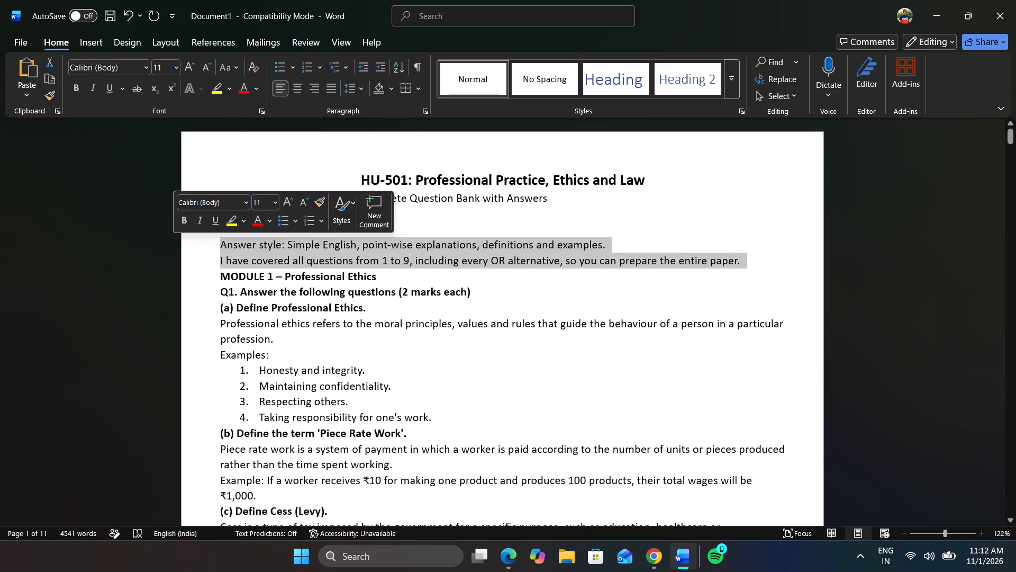
{"action": "key", "text": "space"}
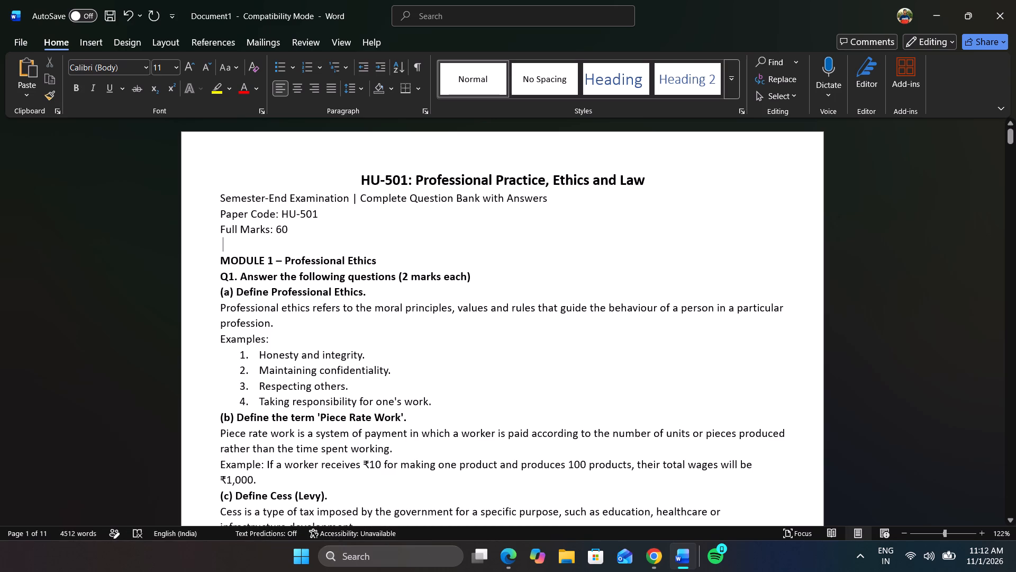
{"action": "key", "text": "BackSpace"}
{"action": "left_click_drag", "start_coordinate": [401, 248], "coordinate": [173, 198]}
{"action": "key", "text": "BackSpace"}
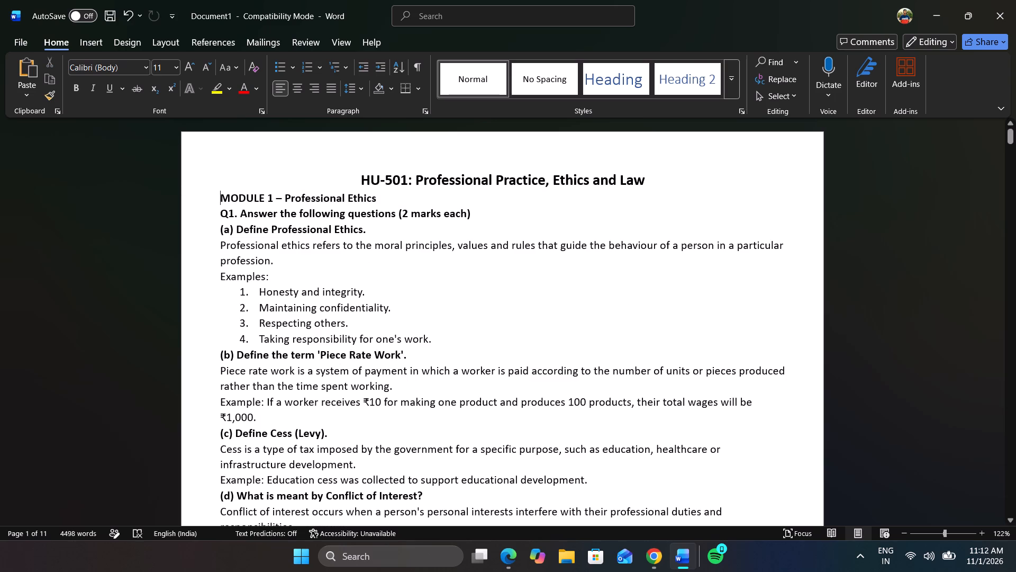
Underline the title "HU-501: Professional Practice, Ethics and Law".
{"action": "left_click_drag", "start_coordinate": [691, 173], "coordinate": [245, 171]}
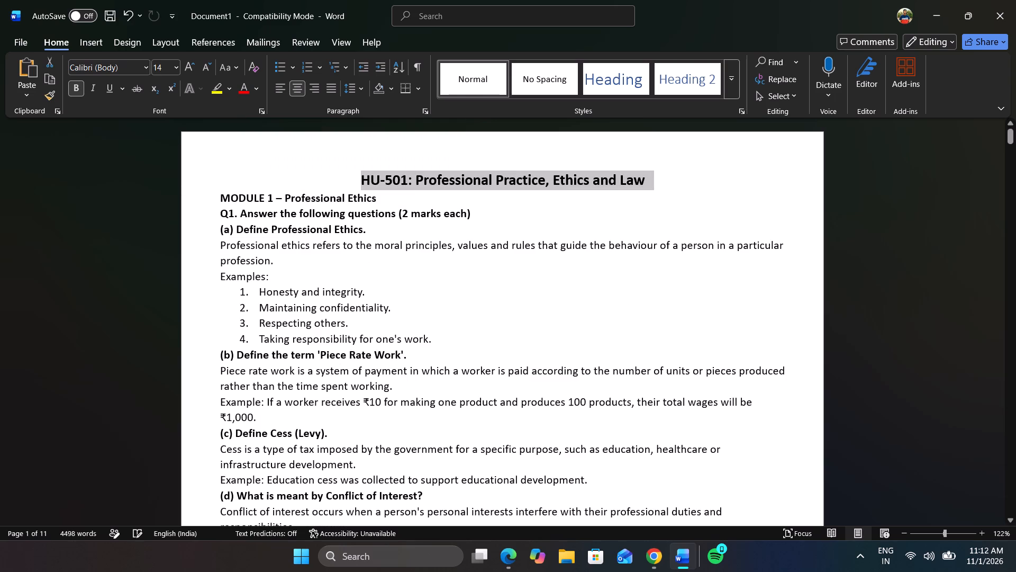
{"action": "left_click", "coordinate": [112, 87]}
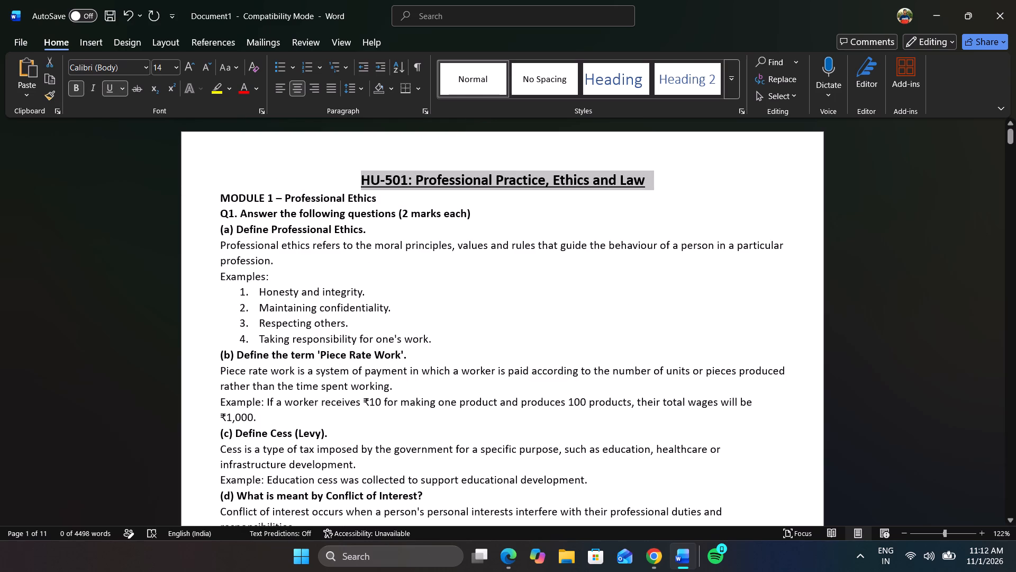
Italicize, underline and center the heading "MODULE 1 – Professional Ethics".
{"action": "left_click", "coordinate": [385, 198]}
{"action": "left_click_drag", "start_coordinate": [385, 198], "coordinate": [216, 197]}
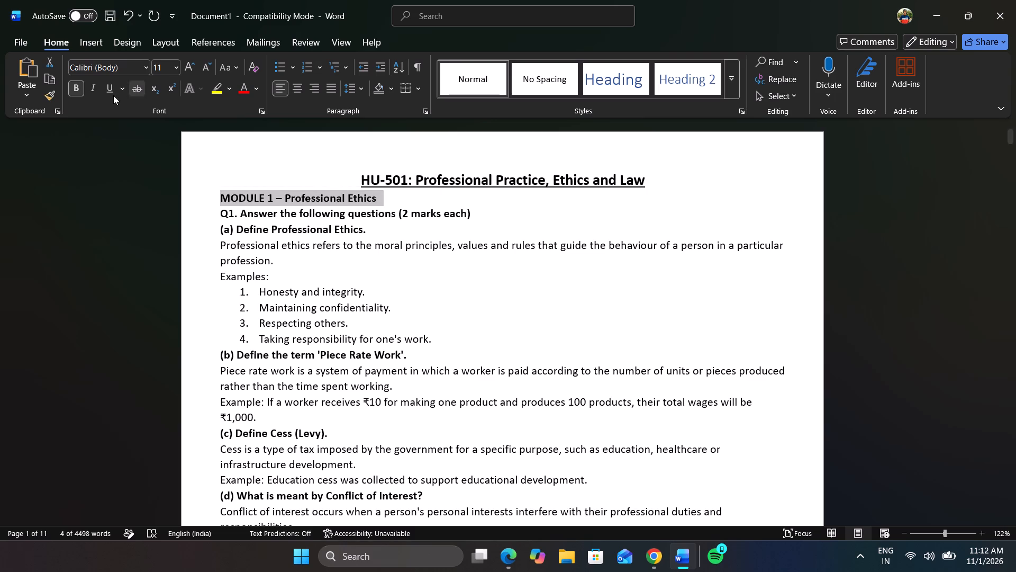
{"action": "left_click", "coordinate": [90, 87]}
{"action": "left_click", "coordinate": [104, 87]}
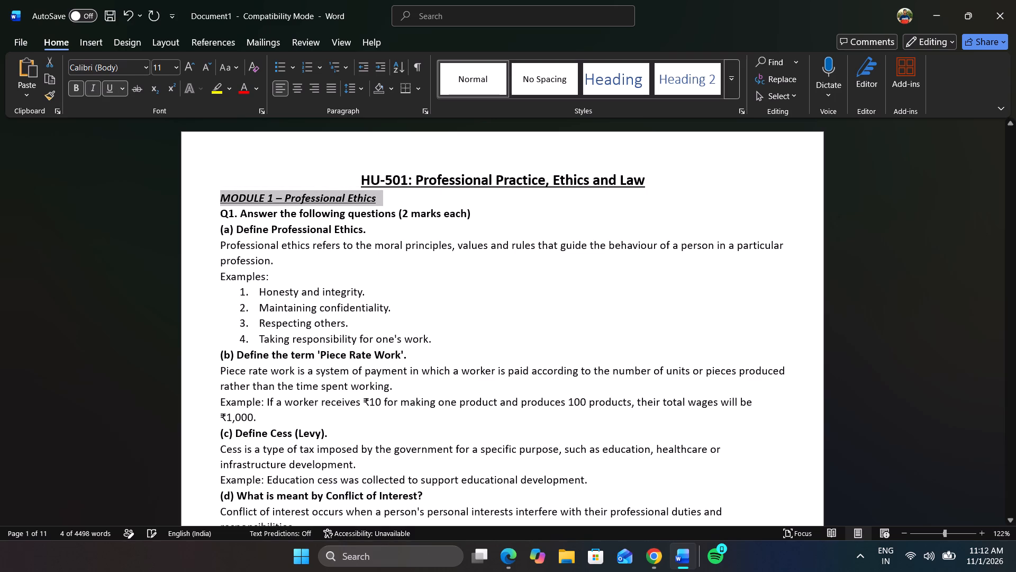
{"action": "left_click", "coordinate": [292, 92]}
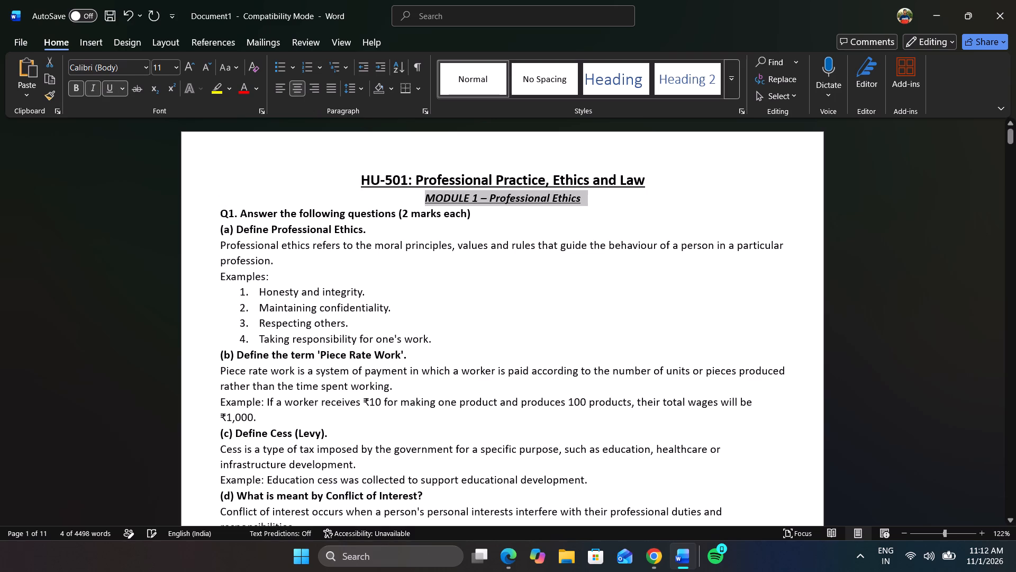
{"action": "left_click", "coordinate": [605, 219]}
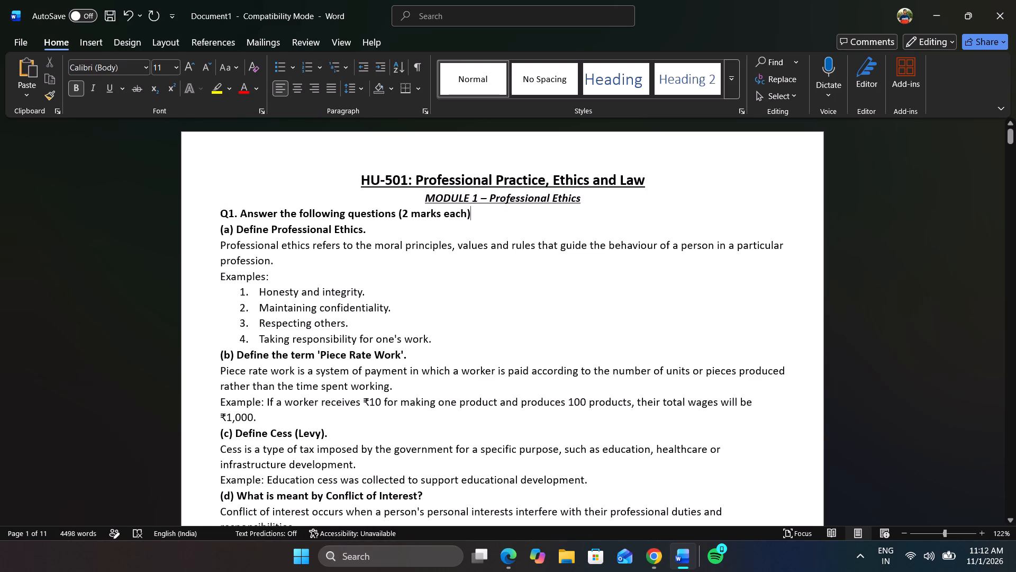
Insert a bold "Ans:-" label followed by a space before the answer to Q1 (a) on Professional Ethics.
{"action": "left_click", "coordinate": [219, 244]}
{"action": "type", "text": "Ans:"}
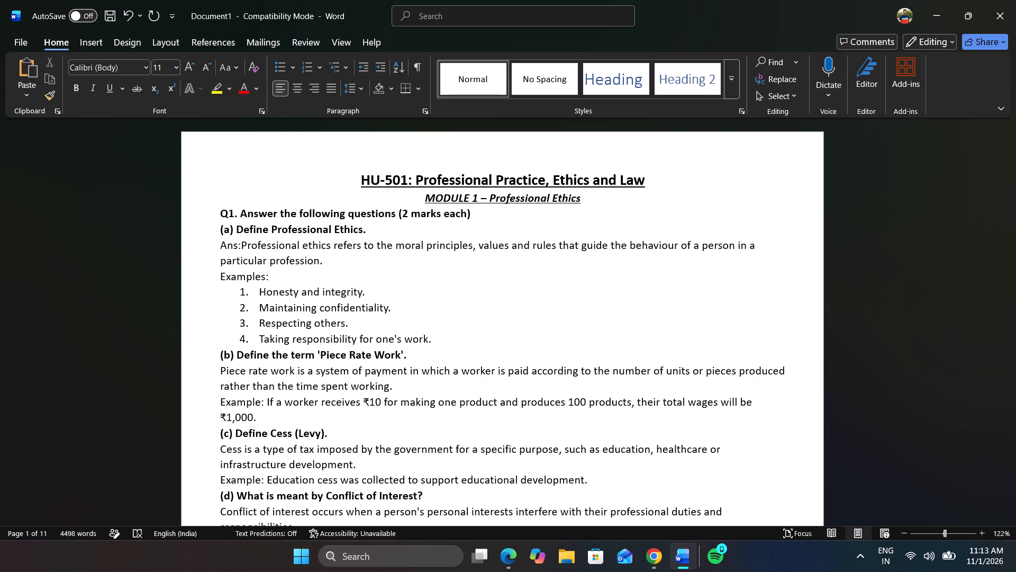
{"action": "key", "text": "minus"}
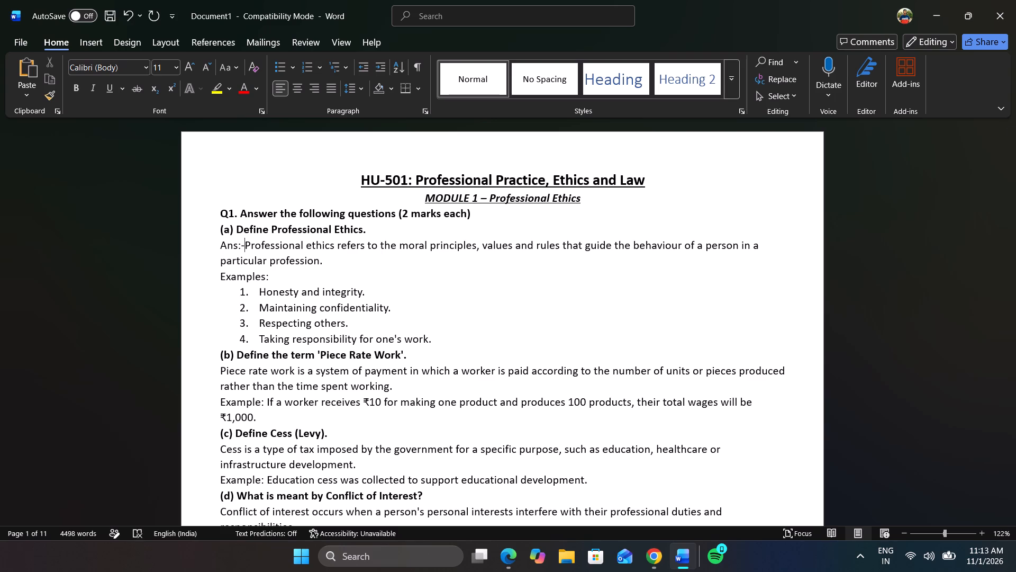
{"action": "key", "text": "ctrl+b"}
{"action": "key", "text": "ctrl+b"}
{"action": "left_click_drag", "start_coordinate": [246, 244], "coordinate": [217, 249]}
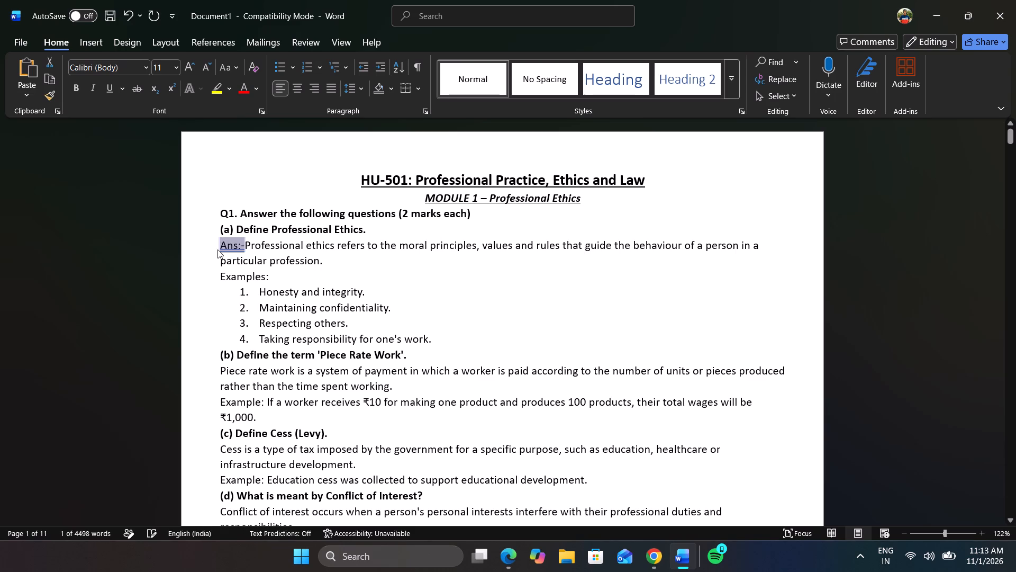
{"action": "left_click", "coordinate": [217, 249], "text": "ctrl"}
{"action": "key", "text": "ctrl+b"}
{"action": "left_click", "coordinate": [350, 274]}
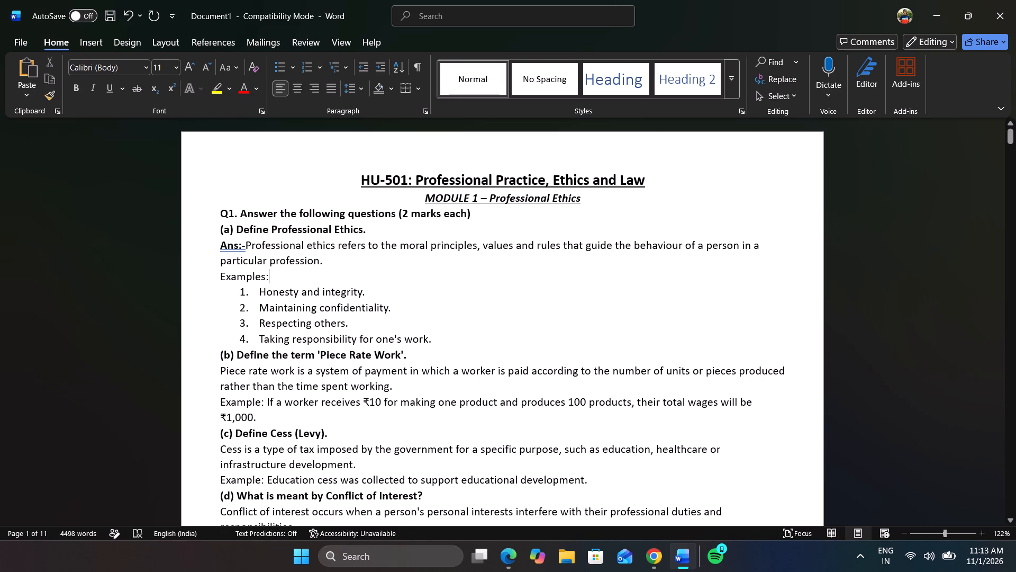
{"action": "left_click", "coordinate": [419, 275]}
{"action": "left_click", "coordinate": [244, 245]}
{"action": "key", "text": "space"}
{"action": "left_click", "coordinate": [371, 291]}
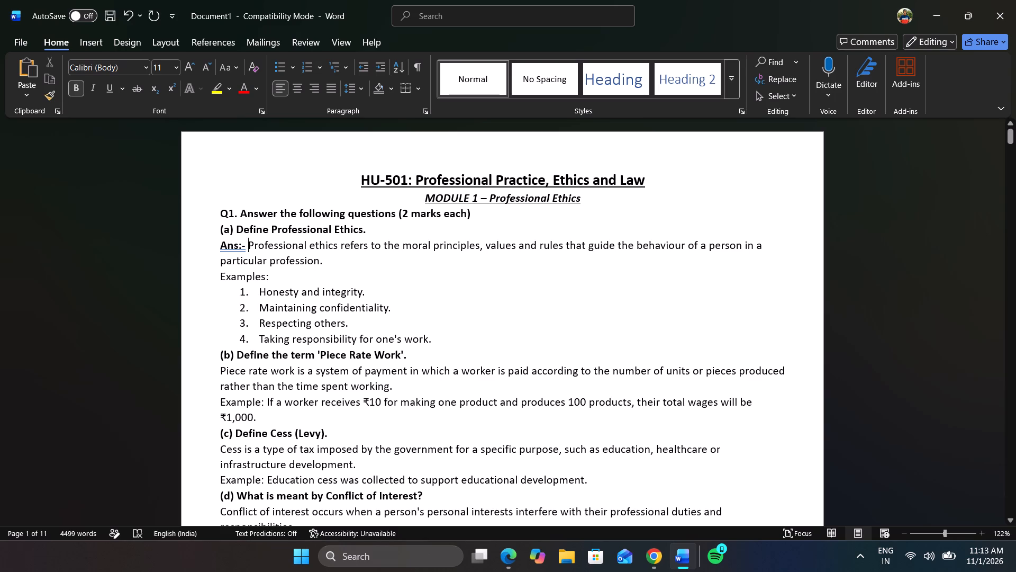
Insert a bold "Ans:-" label followed by a space before the answer to Q1 (b) on Piece Rate Work.
{"action": "scroll", "coordinate": [371, 291], "scroll_direction": "down", "scroll_amount": 1}
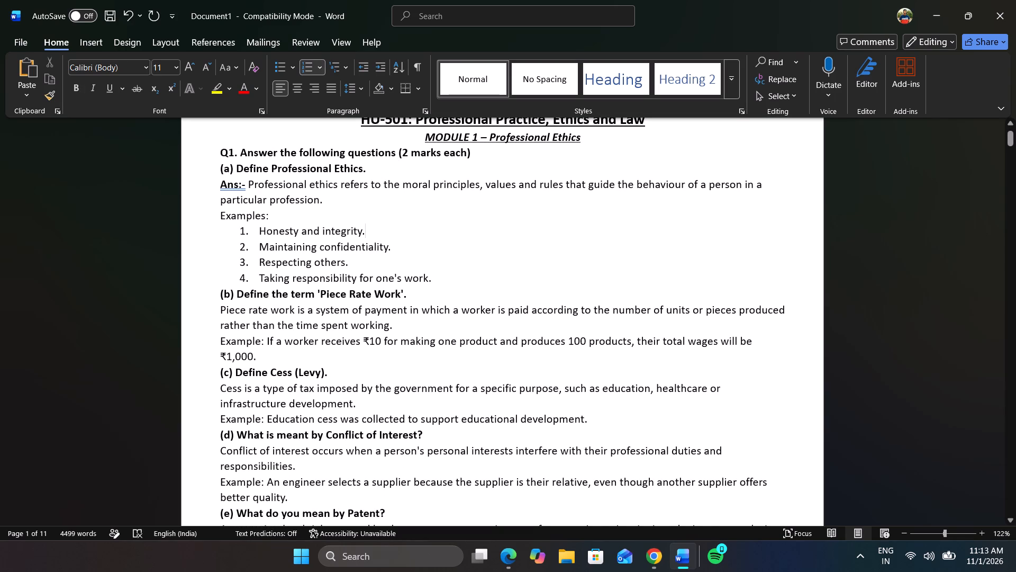
{"action": "left_click", "coordinate": [220, 309]}
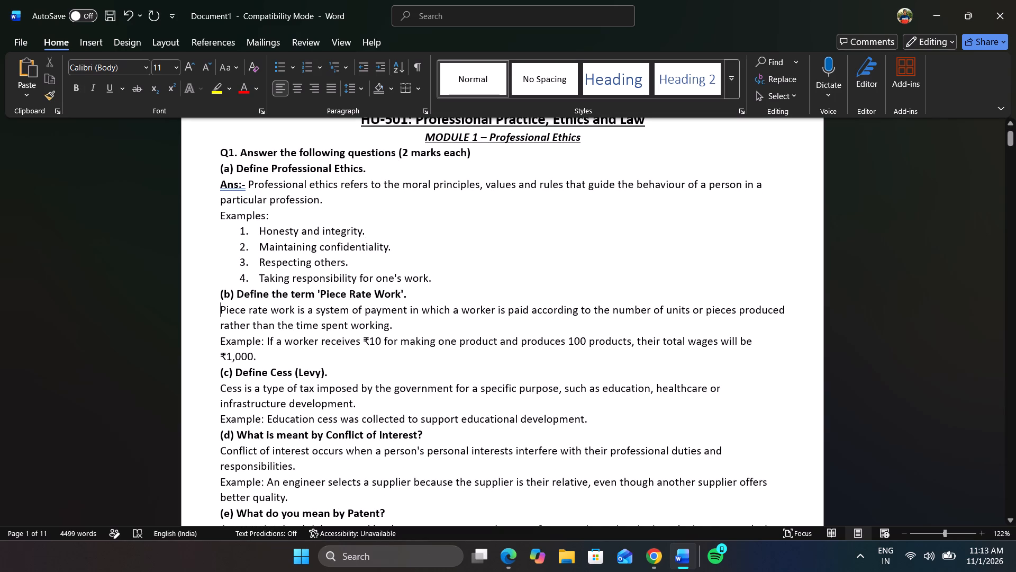
{"action": "left_click", "coordinate": [220, 309], "text": "ctrl"}
{"action": "key", "text": "ctrl+b"}
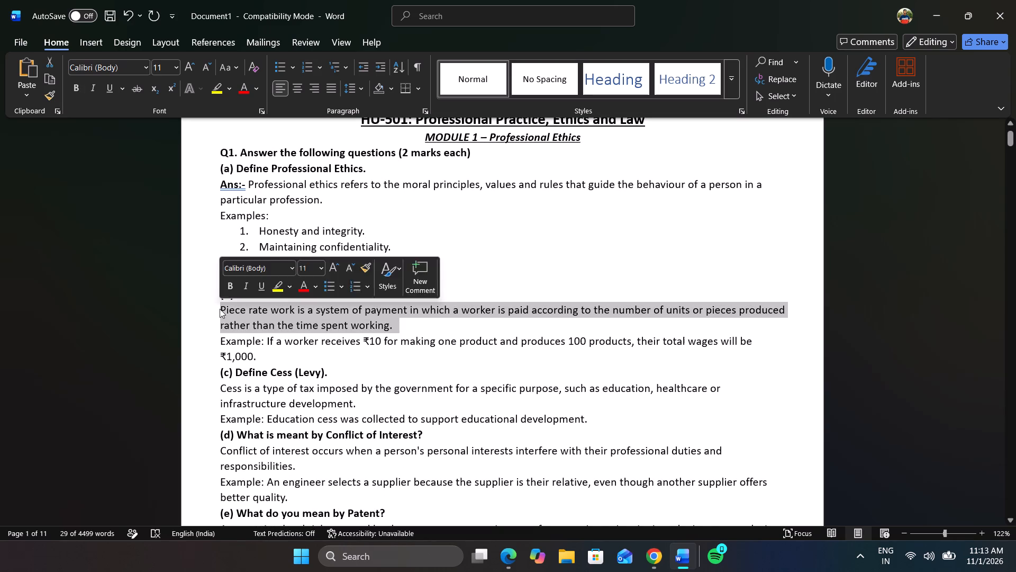
{"action": "left_click", "coordinate": [220, 309]}
{"action": "left_click", "coordinate": [220, 309]}
{"action": "left_click", "coordinate": [220, 309]}
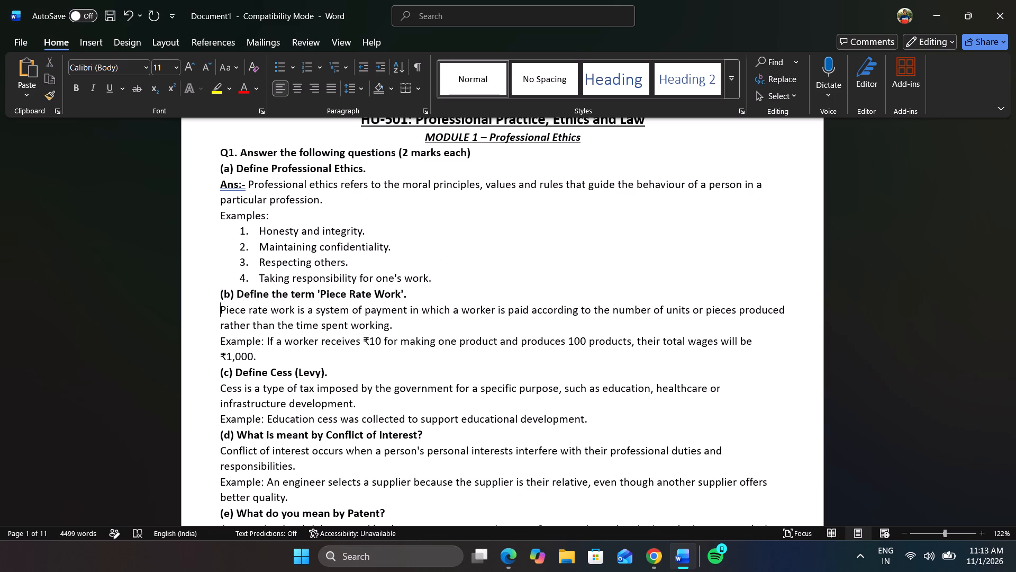
{"action": "key", "text": "ctrl+b"}
{"action": "key", "text": "shift+a"}
{"action": "type", "text": "ns:"}
{"action": "type", "text": "-"}
{"action": "key", "text": "space"}
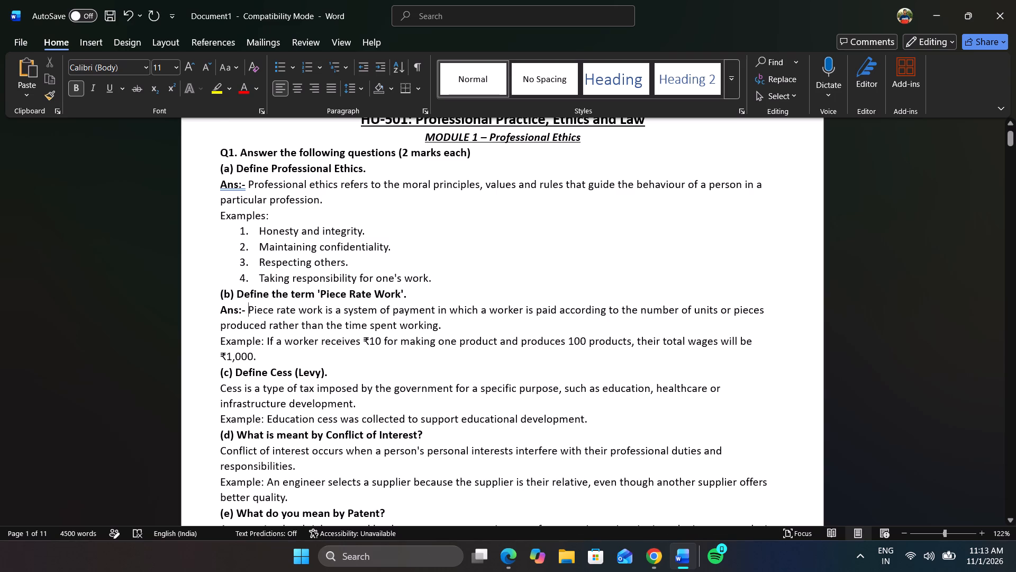
Bold the "Example:" label in the Piece Rate Work answer, Q1 (b).
{"action": "scroll", "coordinate": [378, 360], "scroll_direction": "down", "scroll_amount": 1}
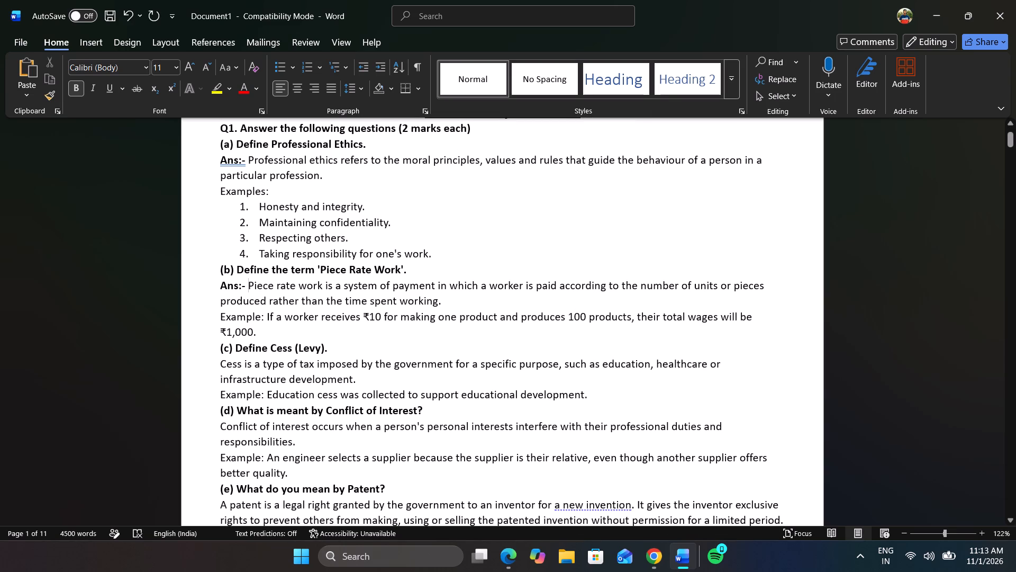
{"action": "left_click_drag", "start_coordinate": [265, 317], "coordinate": [228, 317]}
{"action": "key", "text": "ctrl+b"}
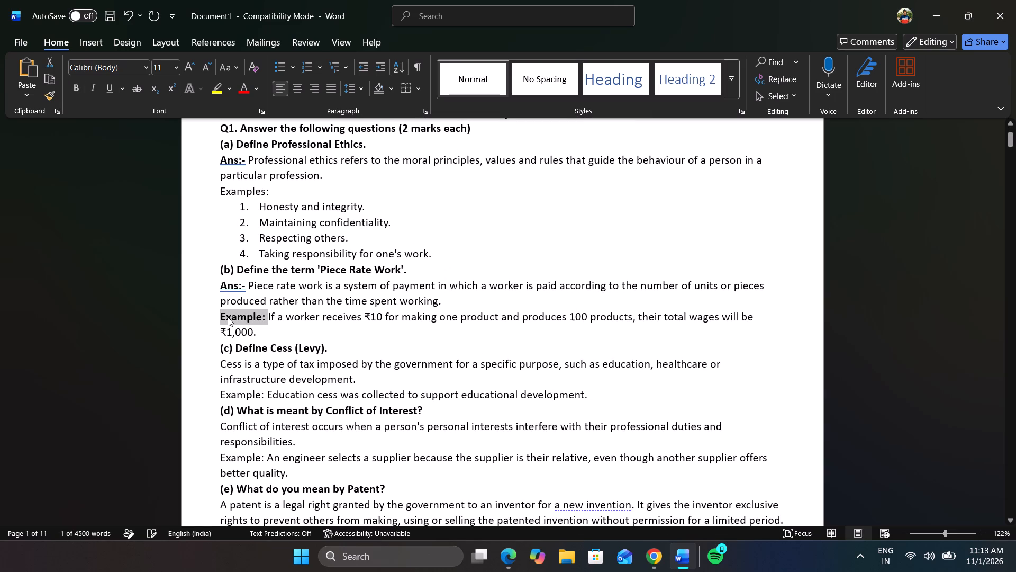
{"action": "left_click", "coordinate": [315, 322]}
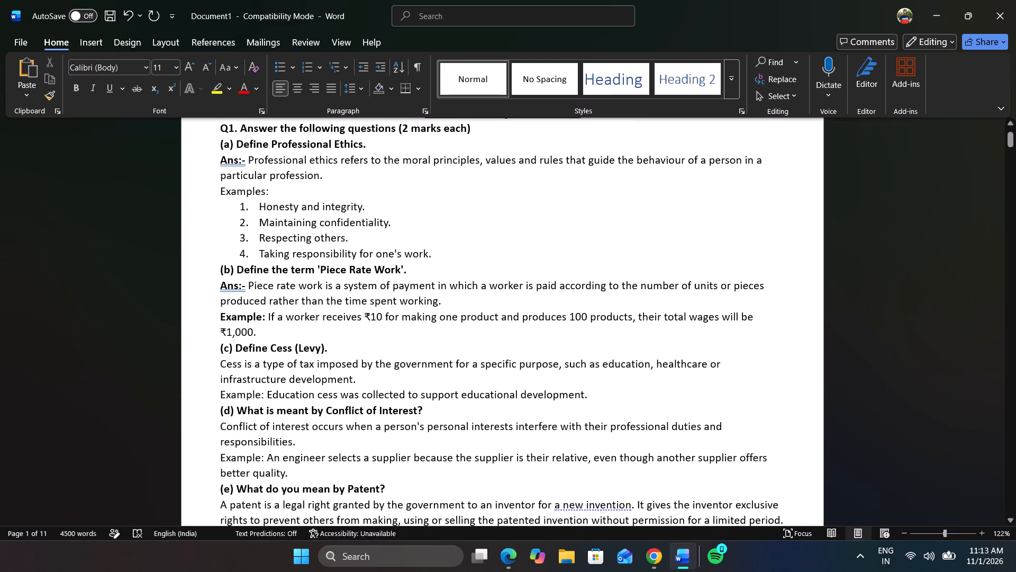
Bold the "Examples:" line above the numbered list in the Professional Ethics answer, Q1 (a).
{"action": "scroll", "coordinate": [355, 352], "scroll_direction": "up", "scroll_amount": 1}
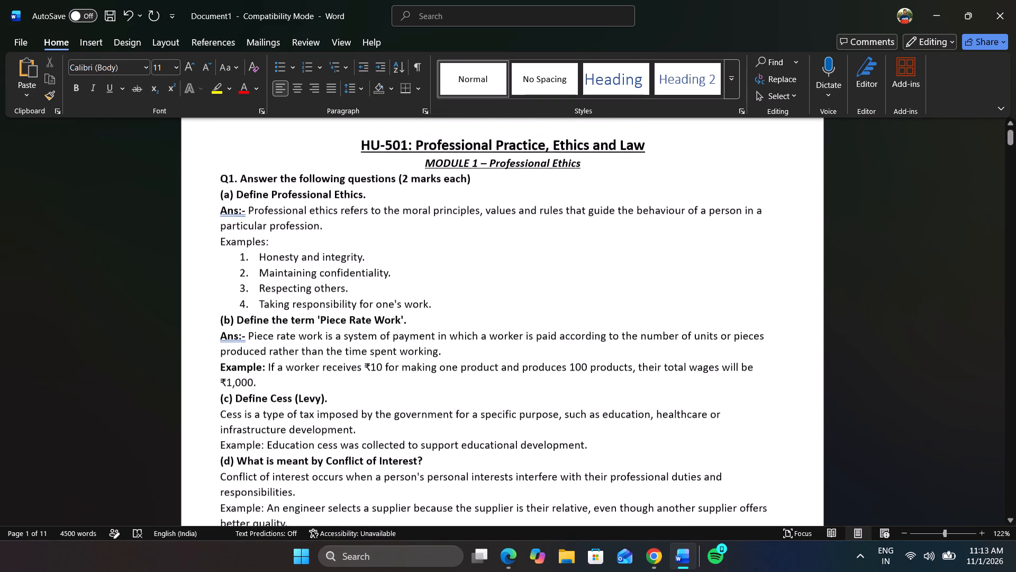
{"action": "scroll", "coordinate": [355, 352], "scroll_direction": "up", "scroll_amount": 1}
{"action": "triple_click", "coordinate": [276, 246]}
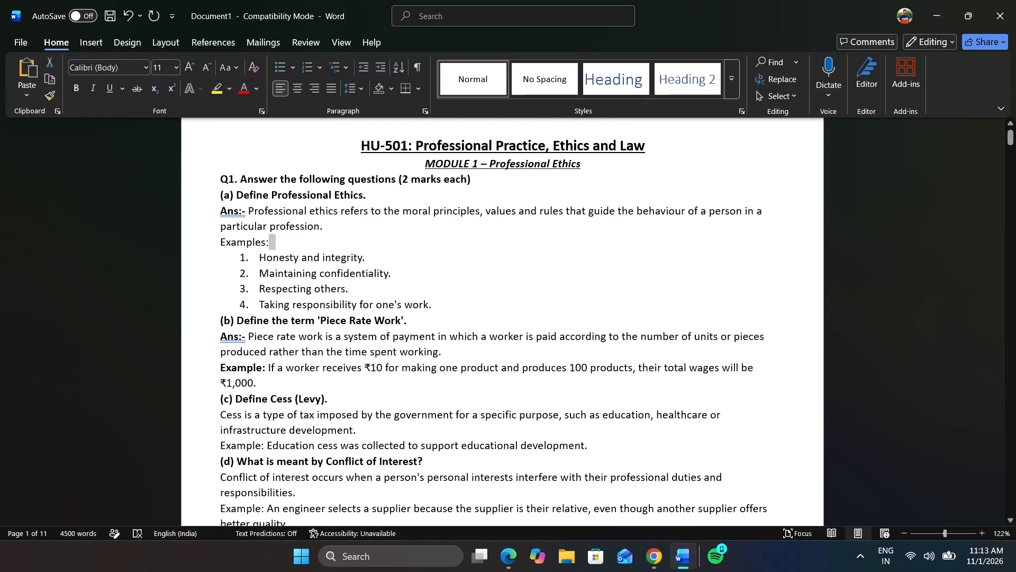
{"action": "left_click", "coordinate": [276, 246]}
{"action": "triple_click", "coordinate": [276, 246]}
{"action": "triple_click", "coordinate": [276, 246]}
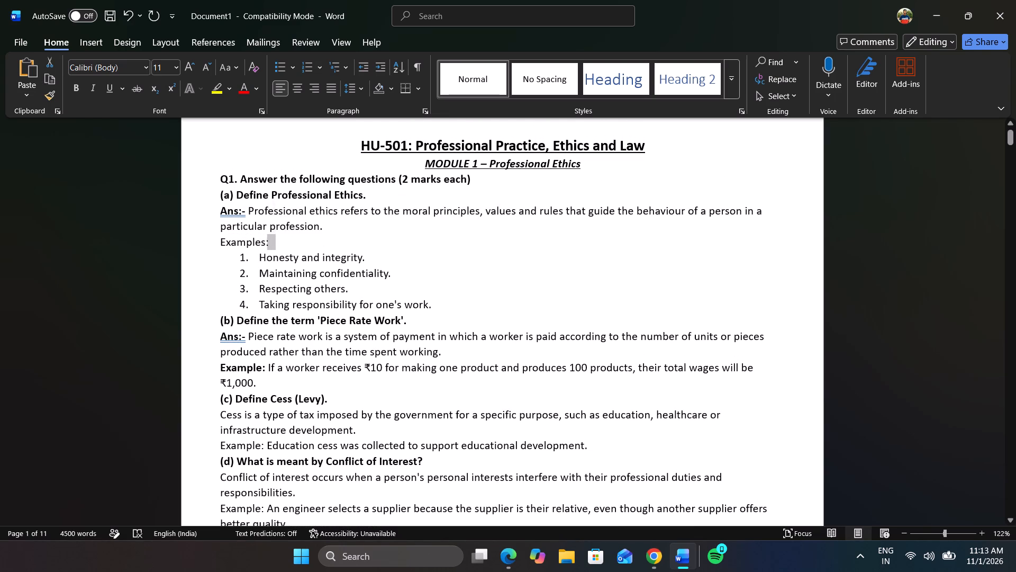
{"action": "double_click", "coordinate": [276, 246]}
{"action": "triple_click", "coordinate": [276, 246]}
{"action": "left_click", "coordinate": [285, 221]}
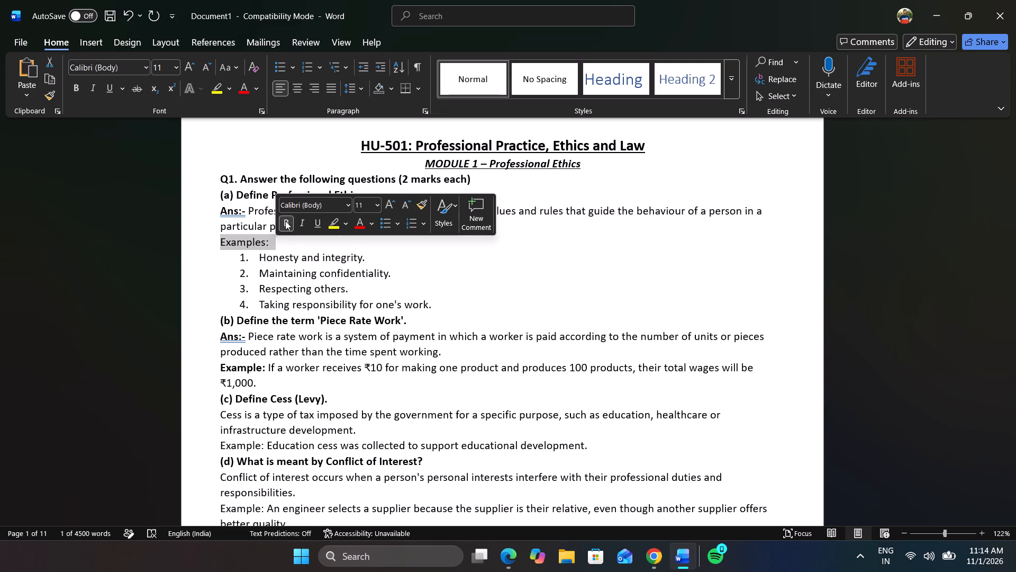
Insert a bold "Ans:-" label followed by a space before the answer to Q1 (c) on Cess (Levy).
{"action": "scroll", "coordinate": [285, 221], "scroll_direction": "down", "scroll_amount": 3}
{"action": "scroll", "coordinate": [333, 321], "scroll_direction": "down", "scroll_amount": 1}
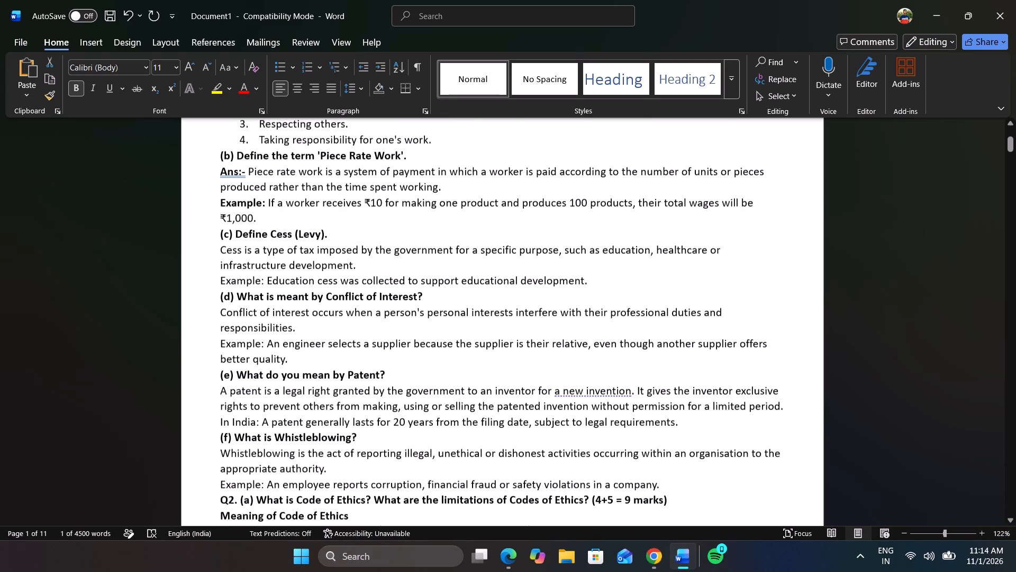
{"action": "scroll", "coordinate": [333, 321], "scroll_direction": "down", "scroll_amount": 1}
{"action": "left_click", "coordinate": [223, 251]}
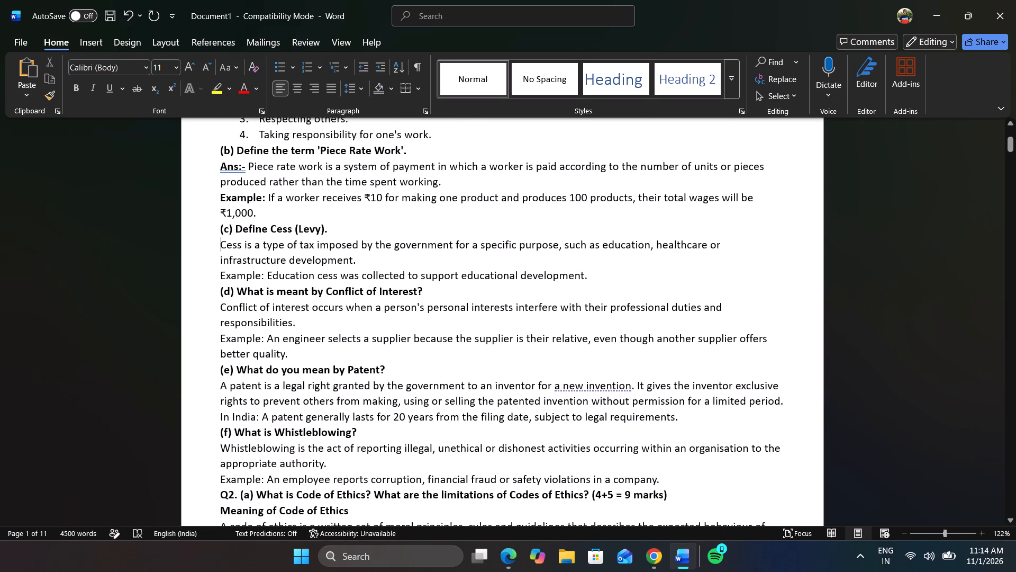
{"action": "key", "text": "ctrl+b"}
{"action": "key", "text": "shift+a"}
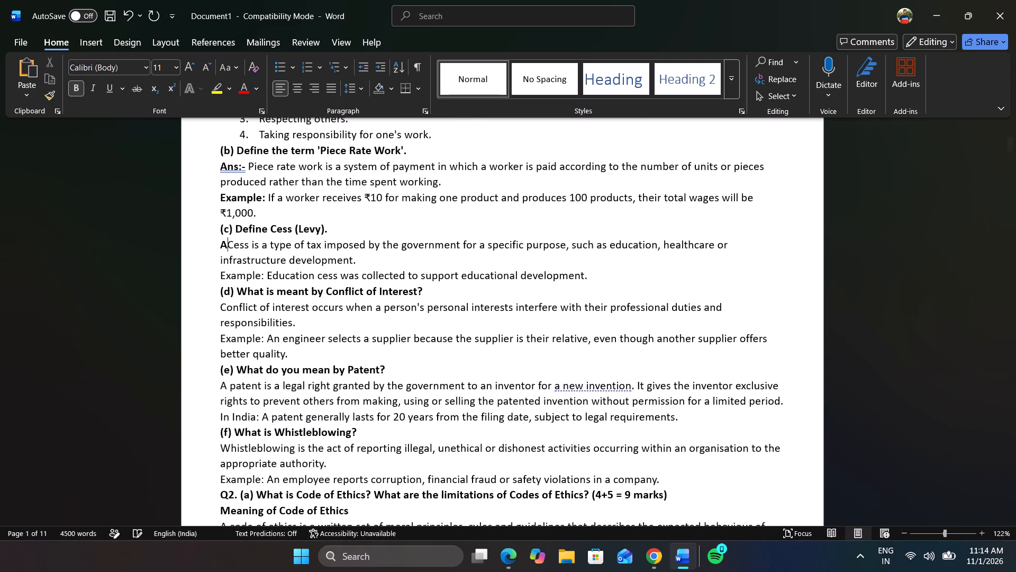
{"action": "type", "text": "ns:-"}
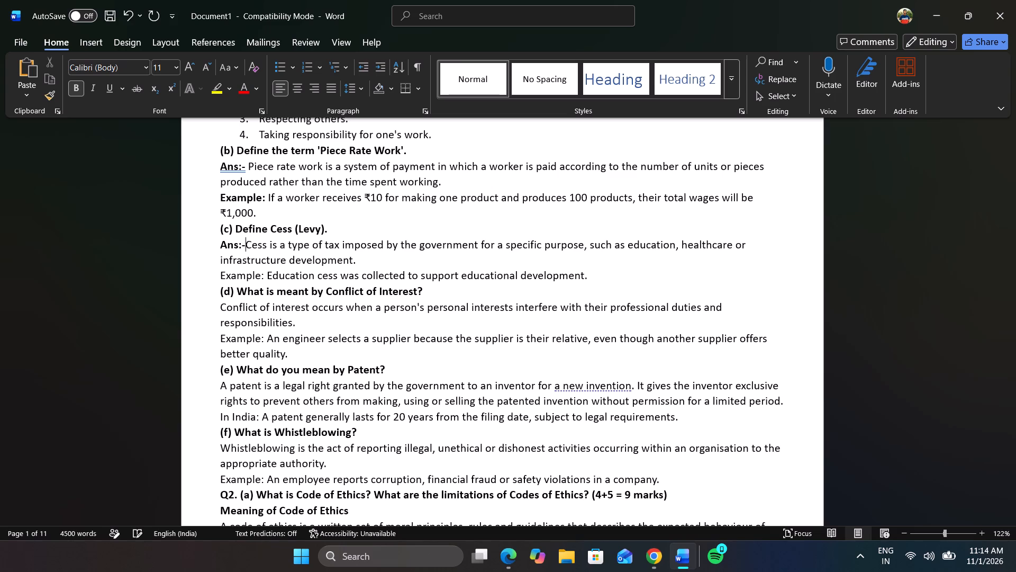
{"action": "key", "text": "space"}
Insert a bold "Ans:-" label followed by a space before the answer to Q1 (d) on Conflict of Interest.
{"action": "scroll", "coordinate": [319, 259], "scroll_direction": "down", "scroll_amount": 1}
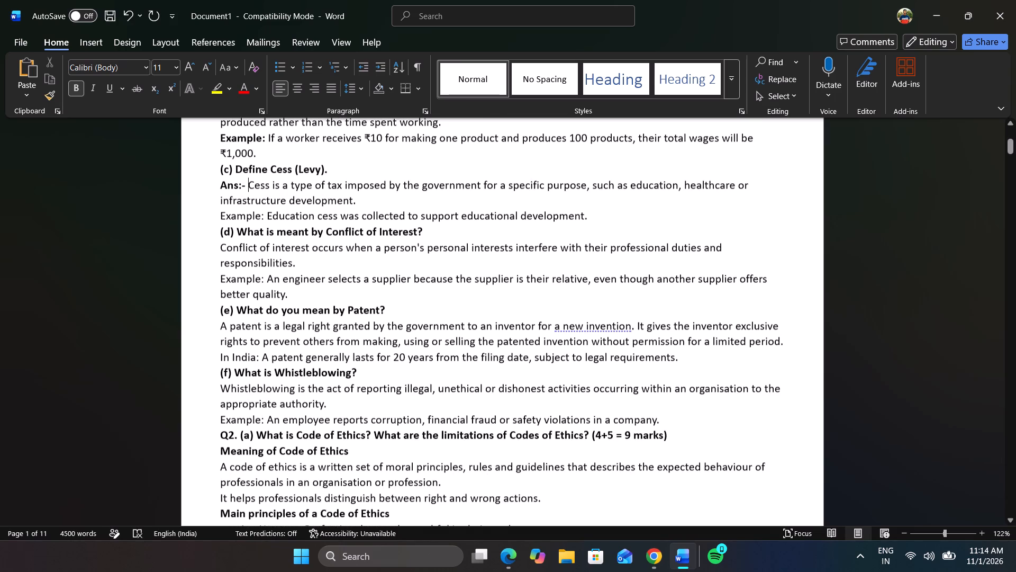
{"action": "scroll", "coordinate": [319, 259], "scroll_direction": "down", "scroll_amount": 1}
{"action": "left_click", "coordinate": [222, 244]}
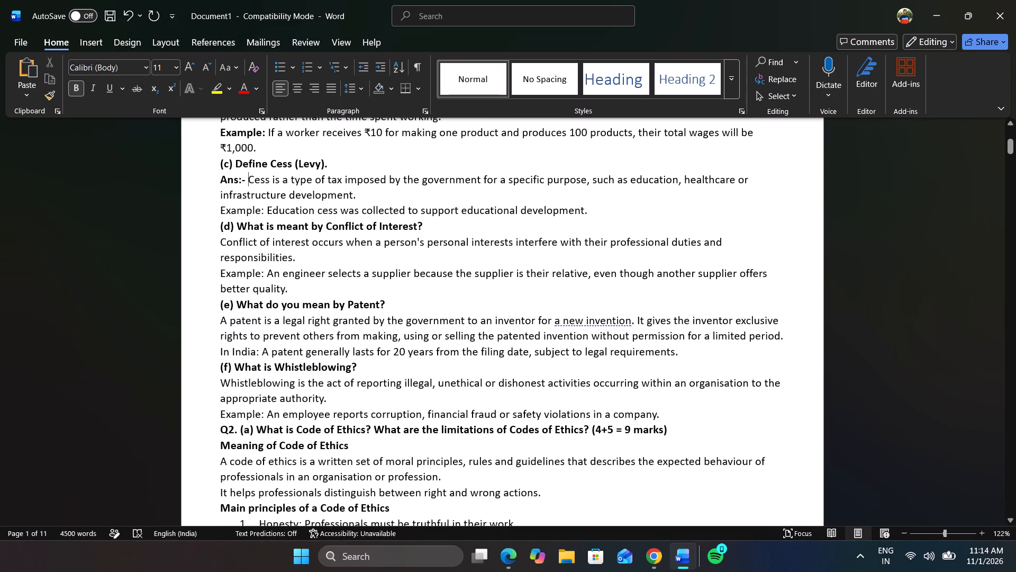
{"action": "key", "text": "shift+a"}
{"action": "type", "text": "ns"}
{"action": "key", "text": "shift+colon"}
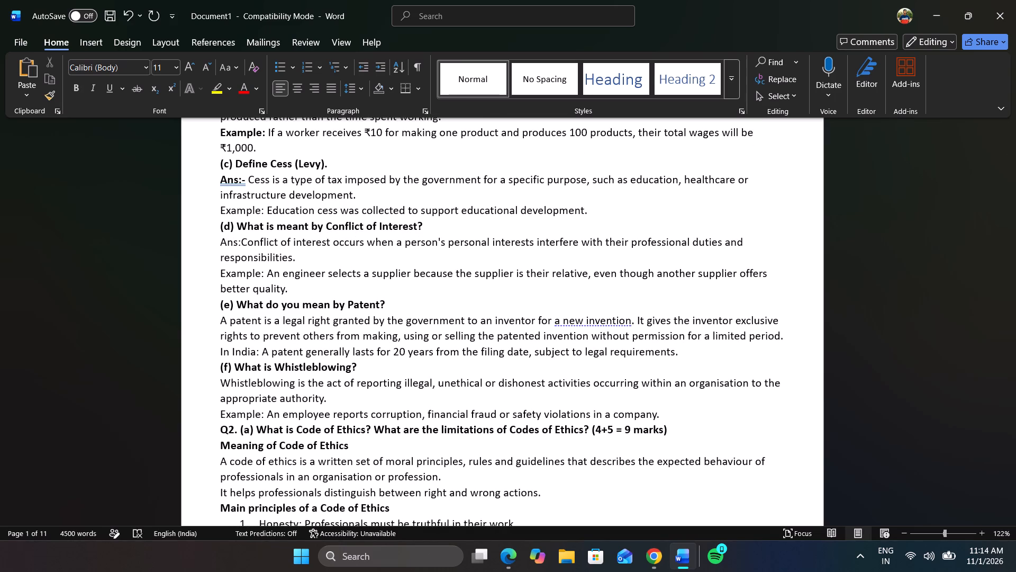
{"action": "key", "text": "shift+underscore"}
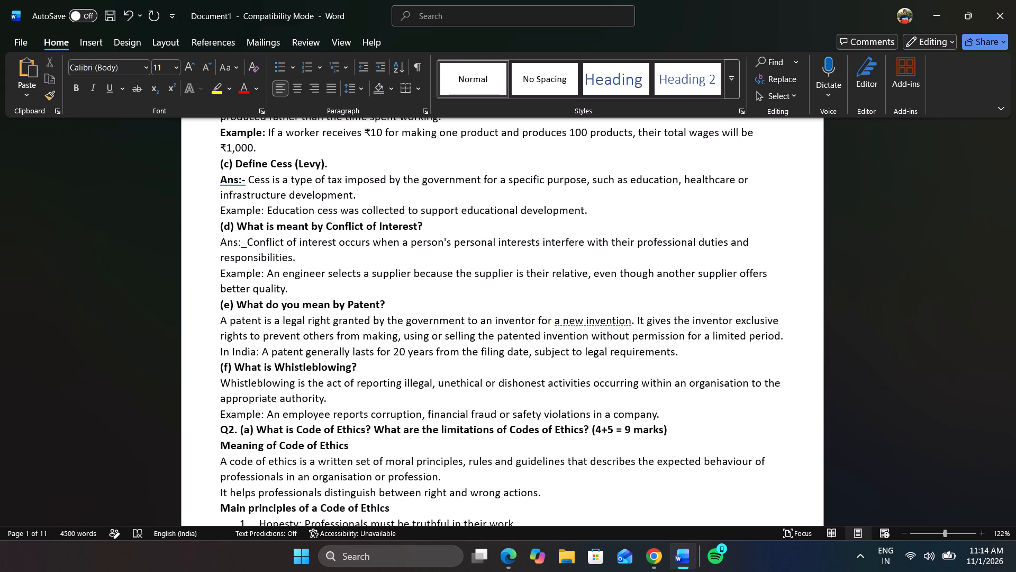
{"action": "key", "text": "BackSpace"}
{"action": "key", "text": "minus"}
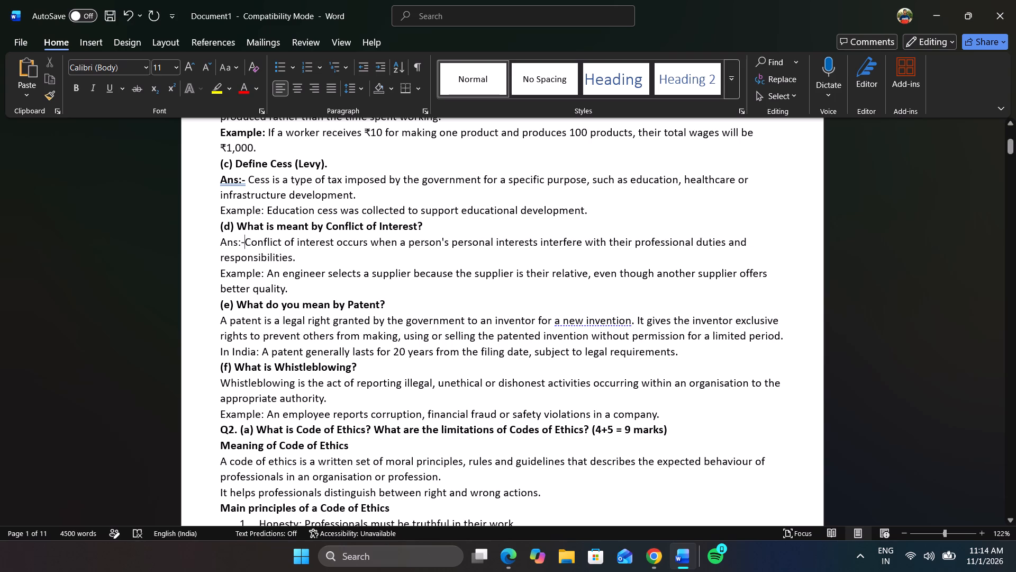
{"action": "left_click_drag", "start_coordinate": [246, 242], "coordinate": [224, 244]}
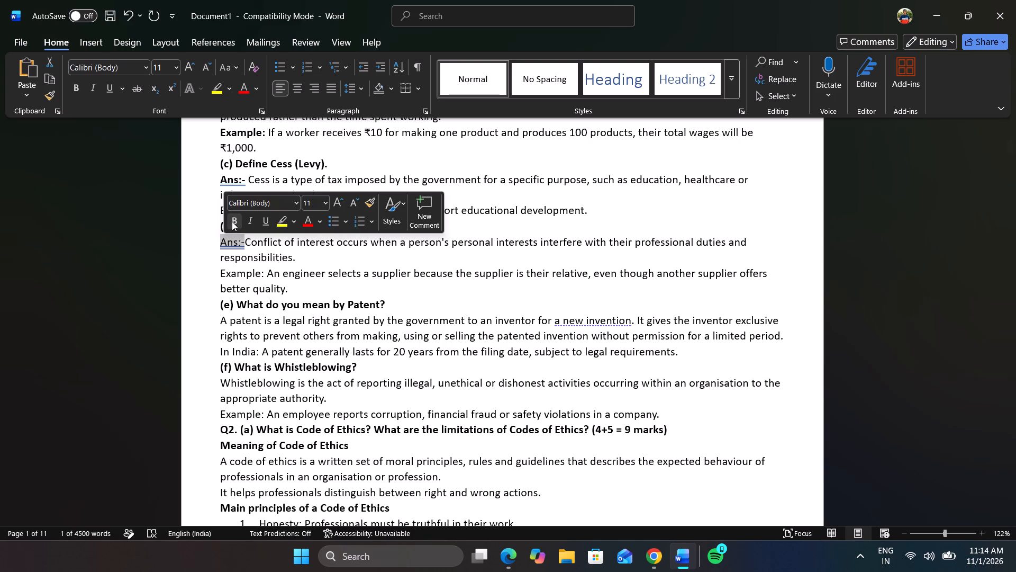
{"action": "left_click", "coordinate": [232, 221]}
{"action": "left_click", "coordinate": [282, 269]}
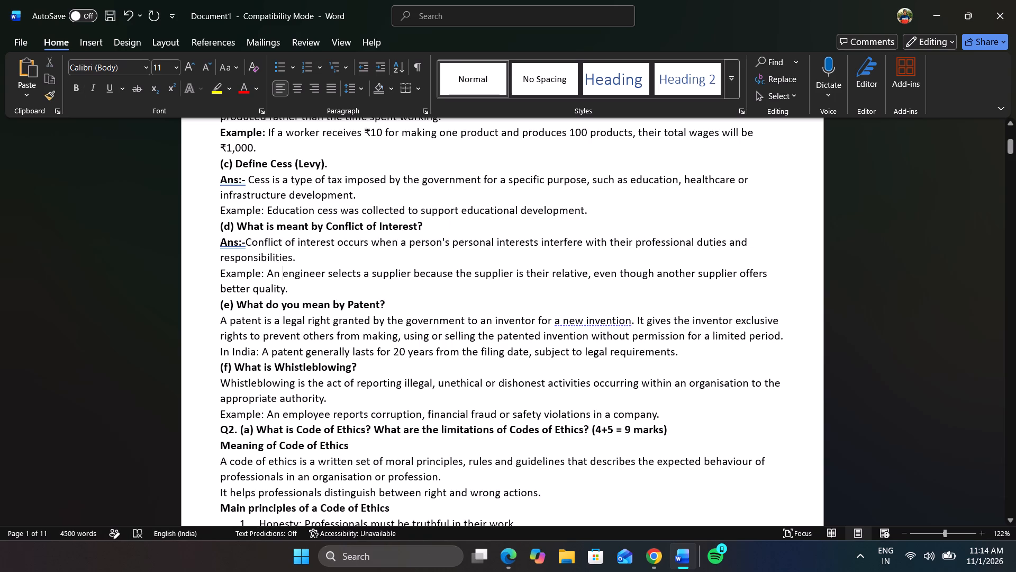
{"action": "left_click", "coordinate": [245, 240]}
{"action": "key", "text": "space"}
{"action": "left_click", "coordinate": [299, 309]}
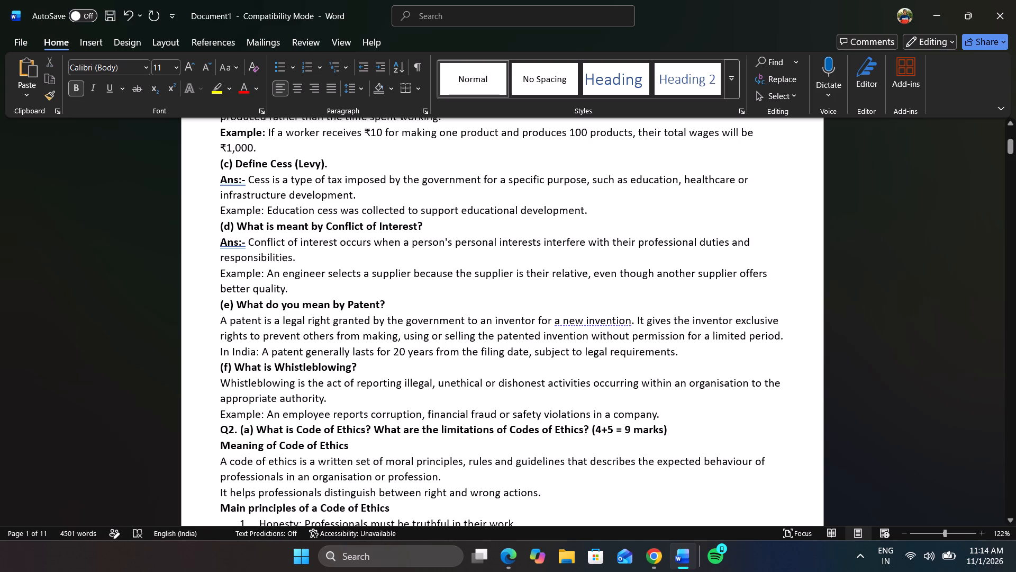
Insert a bold "Ans:-" label followed by a space before the answer to Q1 (e) on Patent.
{"action": "left_click", "coordinate": [219, 319]}
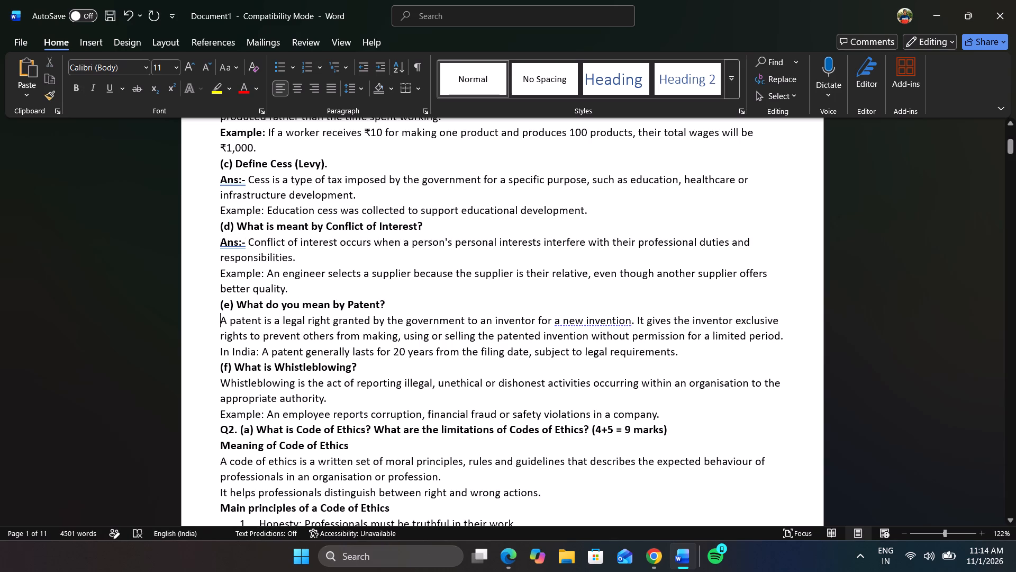
{"action": "key", "text": "ctrl+a"}
{"action": "left_click", "coordinate": [219, 319]}
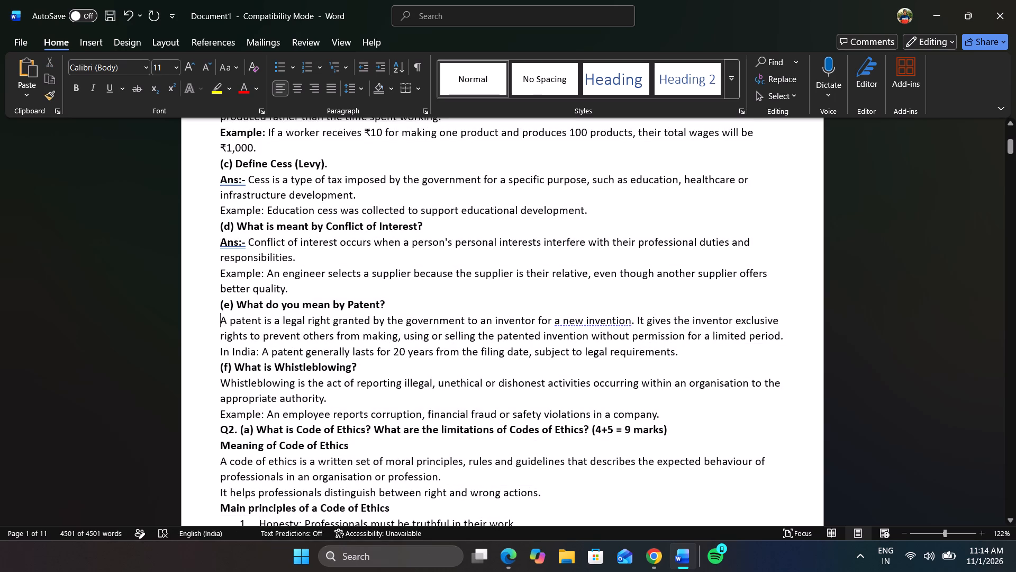
{"action": "key", "text": "ctrl+b"}
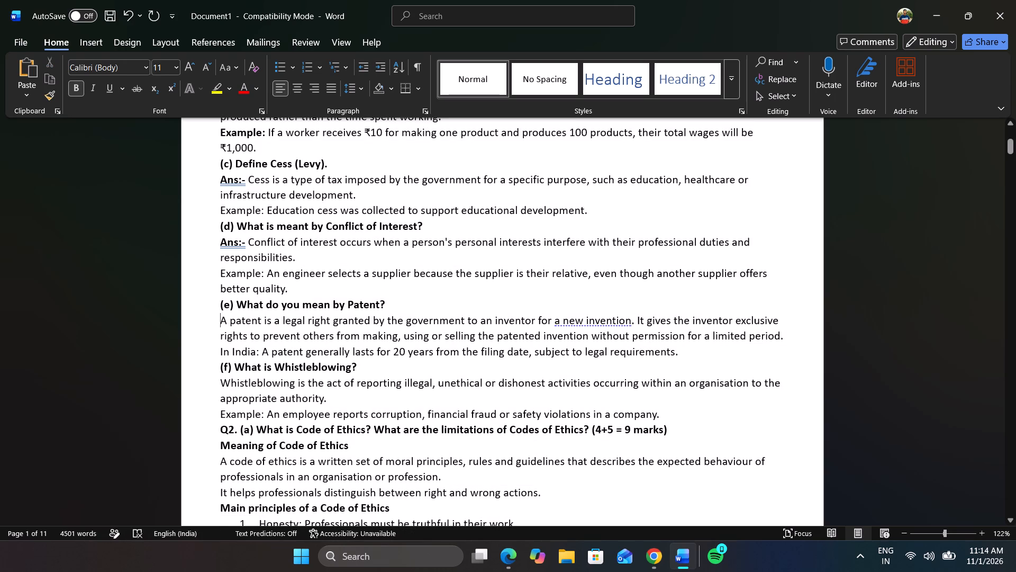
{"action": "key", "text": "shift+a"}
{"action": "type", "text": "ns"}
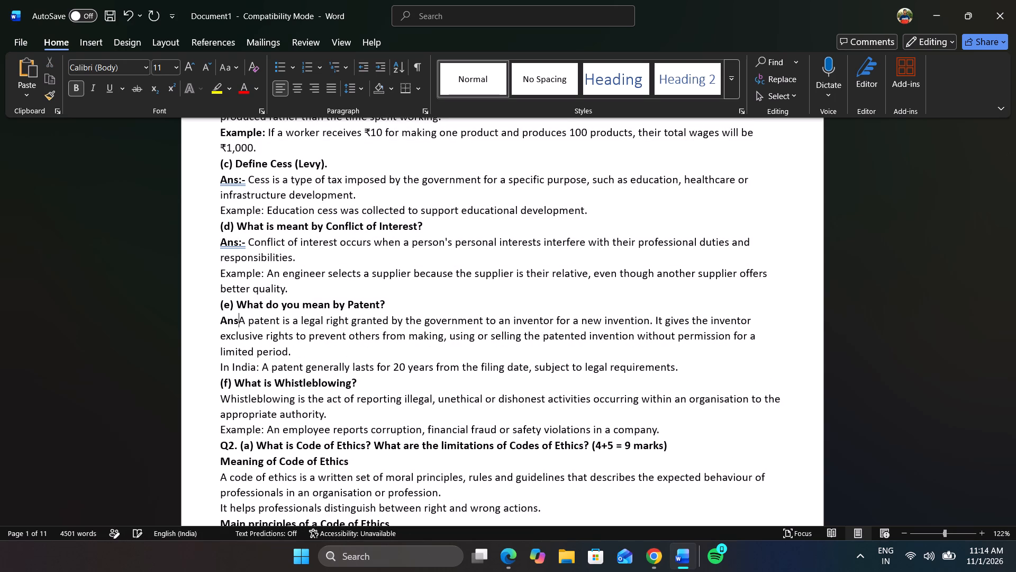
{"action": "type", "text": ":-"}
{"action": "key", "text": "space"}
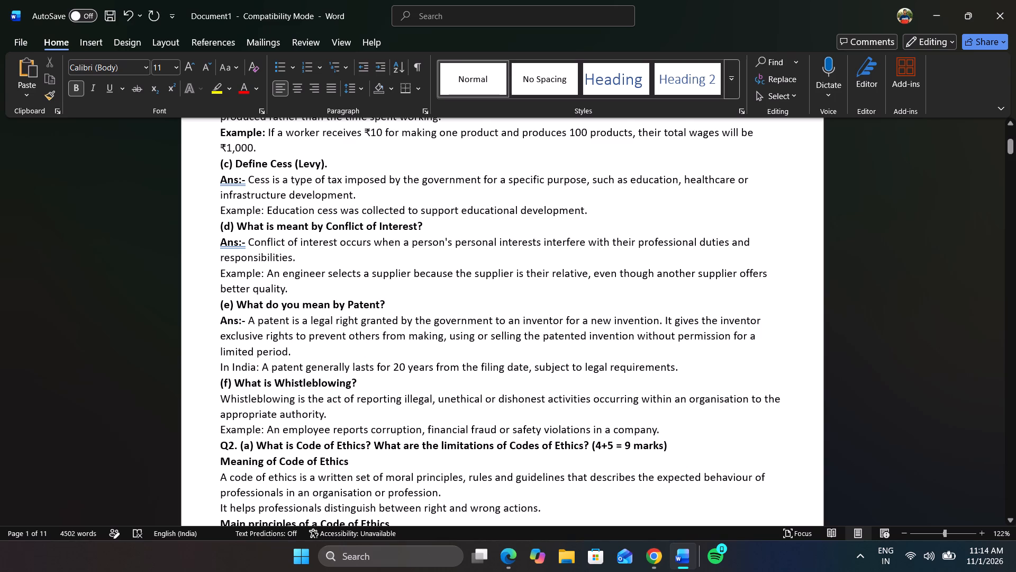
Bold the "In India:" label in the Patent answer, Q1 (e).
{"action": "scroll", "coordinate": [284, 369], "scroll_direction": "down", "scroll_amount": 1}
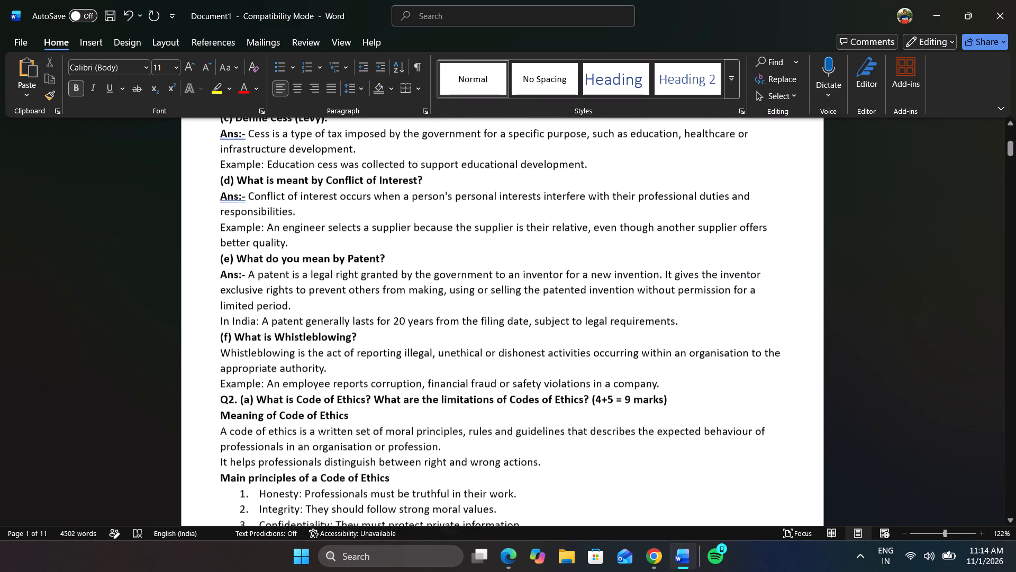
{"action": "scroll", "coordinate": [284, 369], "scroll_direction": "down", "scroll_amount": 2}
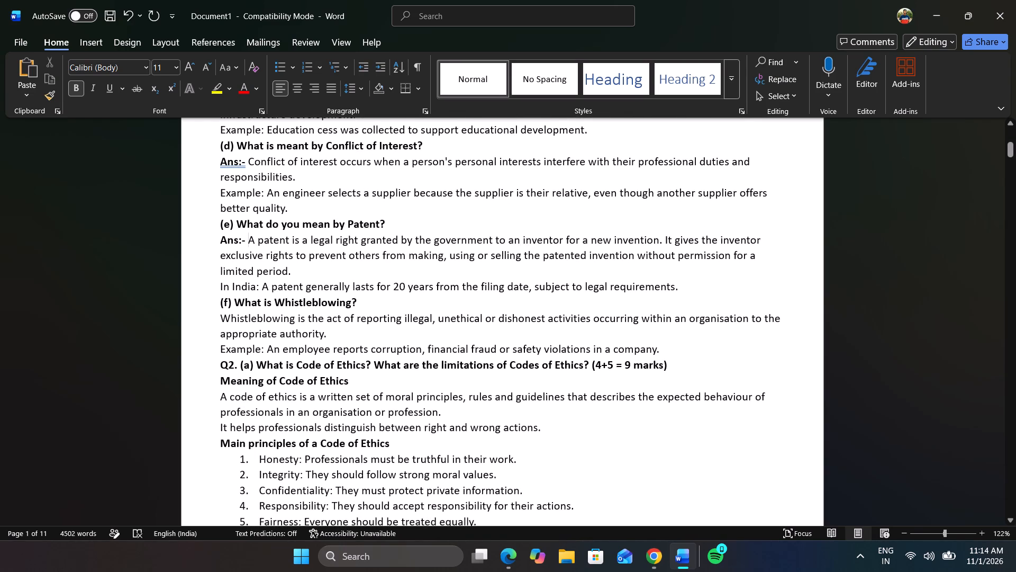
{"action": "triple_click", "coordinate": [259, 285]}
{"action": "left_click", "coordinate": [259, 285]}
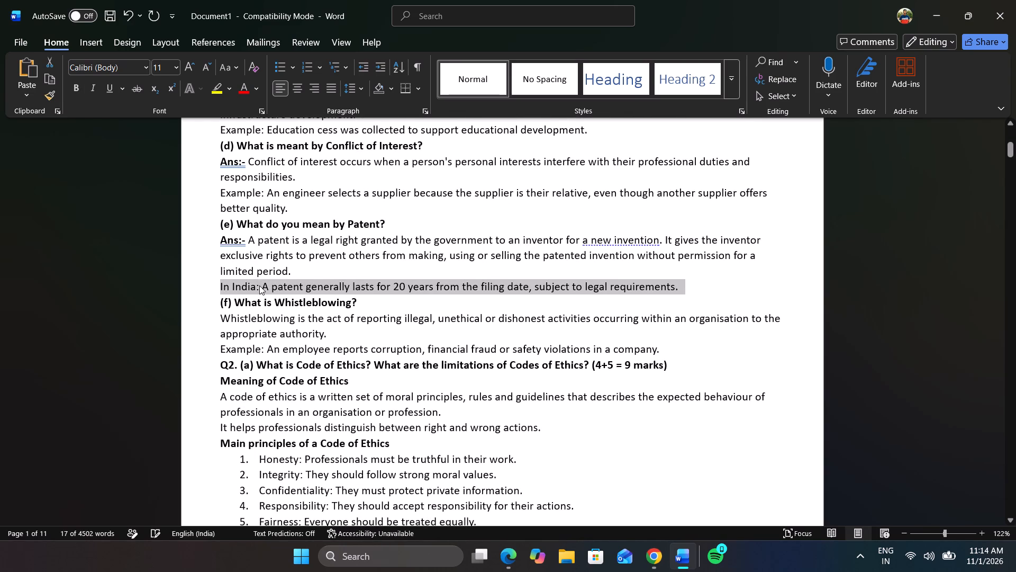
{"action": "left_click_drag", "start_coordinate": [259, 285], "coordinate": [224, 285]}
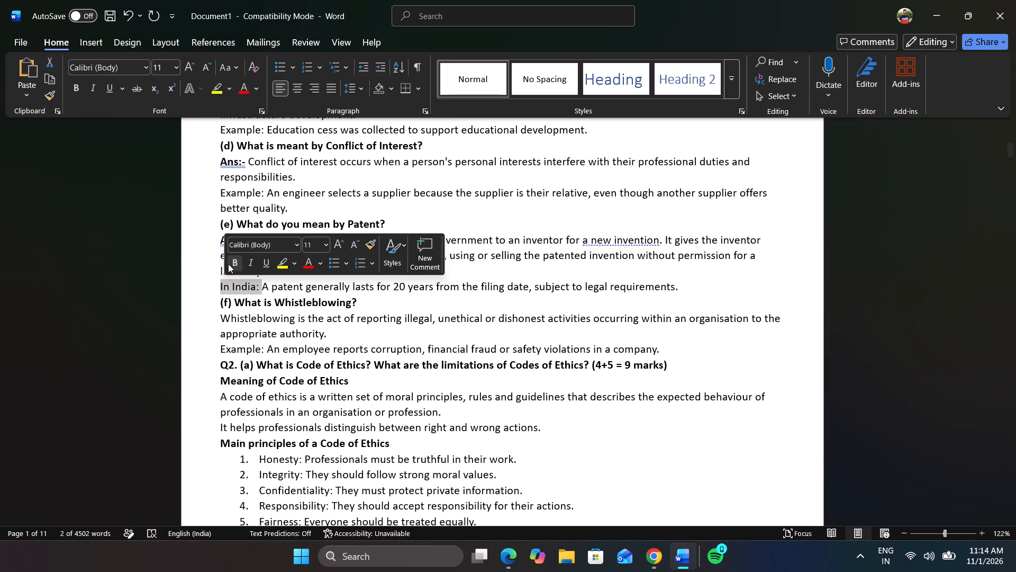
{"action": "left_click", "coordinate": [233, 263]}
{"action": "left_click", "coordinate": [281, 300]}
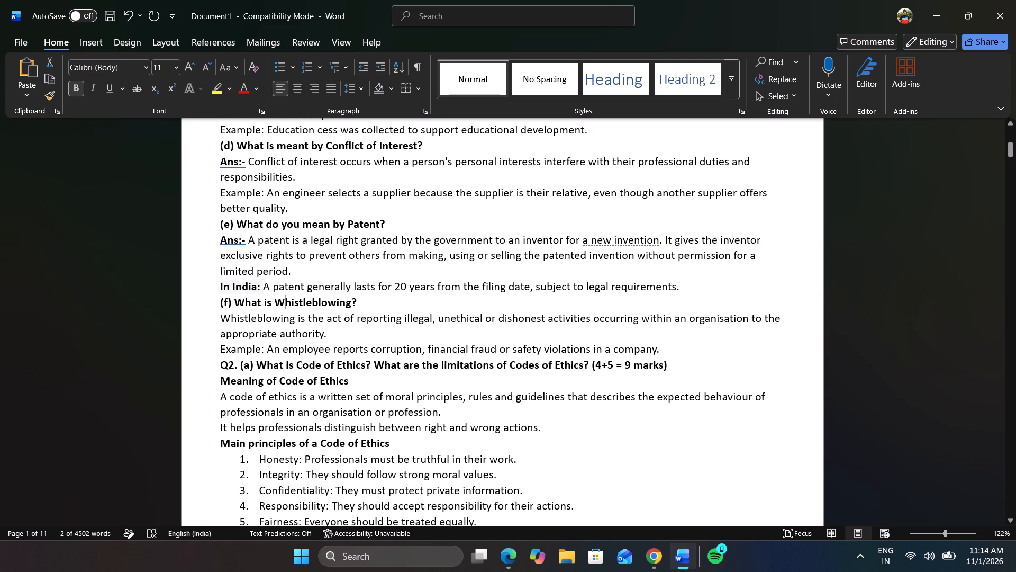
Insert a bold "Ans:-" label followed by a space before the answer to Q1 (f) on Whistleblowing.
{"action": "scroll", "coordinate": [425, 325], "scroll_direction": "up", "scroll_amount": 1}
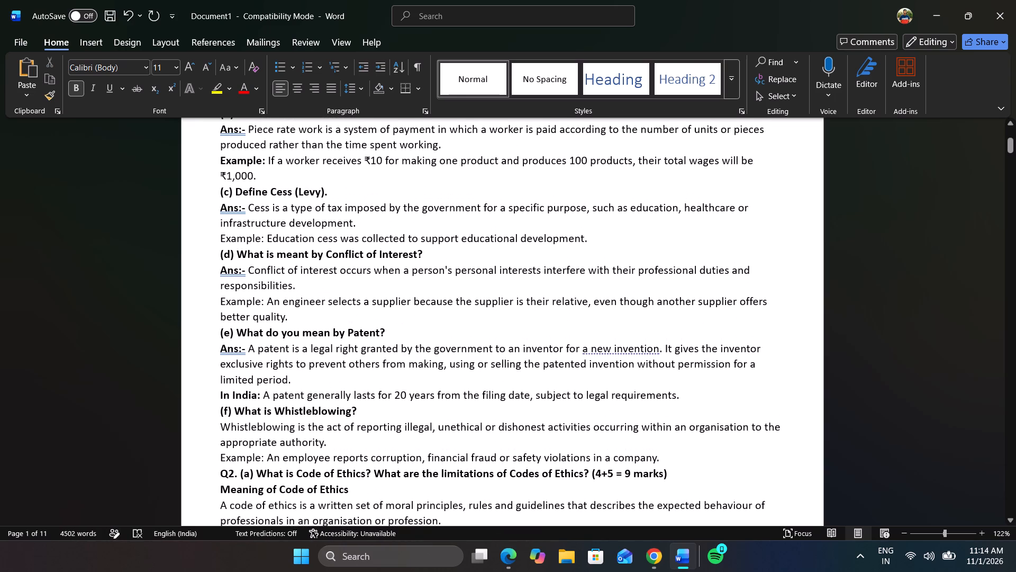
{"action": "scroll", "coordinate": [425, 325], "scroll_direction": "up", "scroll_amount": 2}
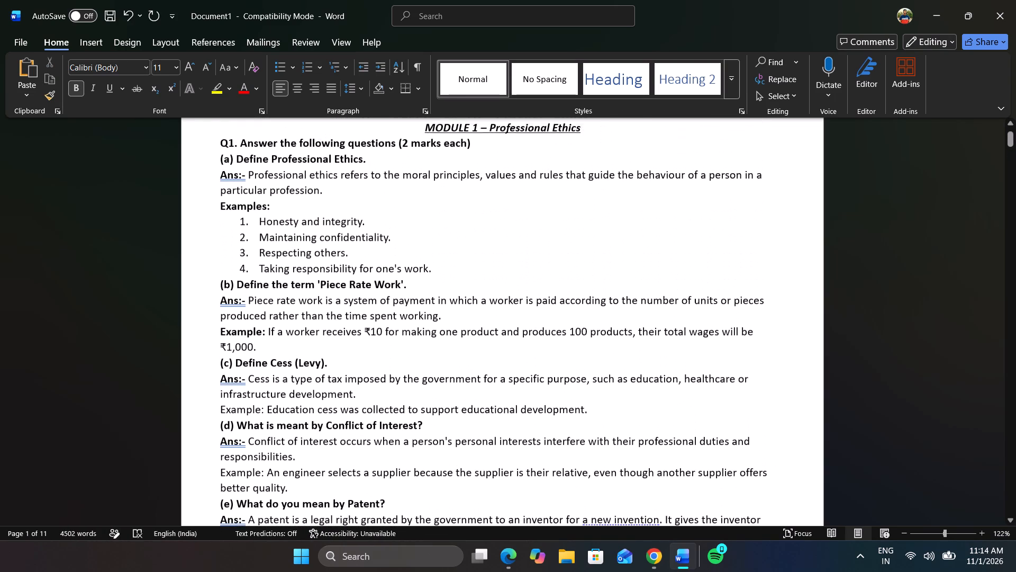
{"action": "scroll", "coordinate": [425, 325], "scroll_direction": "up", "scroll_amount": 1}
{"action": "scroll", "coordinate": [425, 325], "scroll_direction": "down", "scroll_amount": 4}
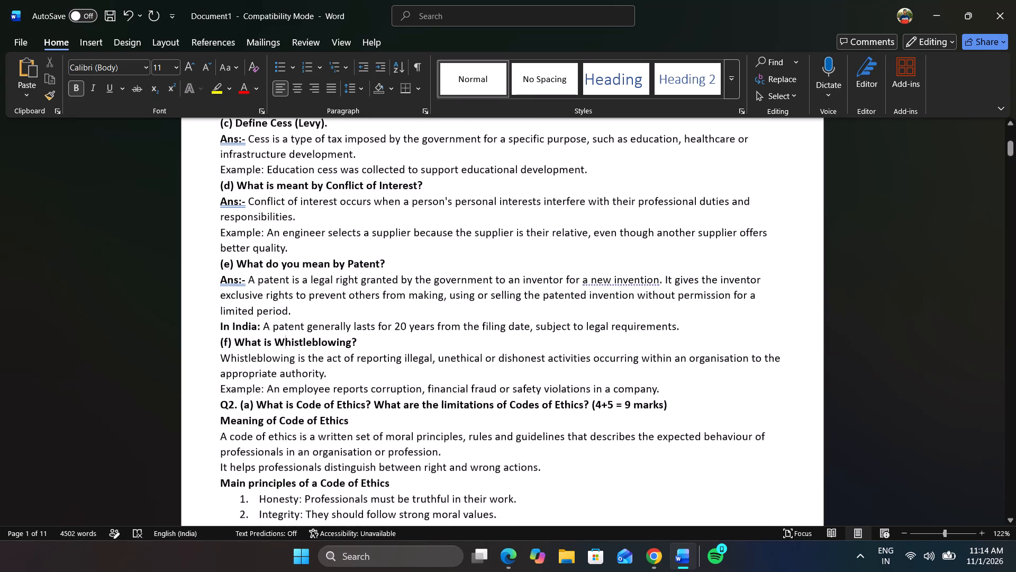
{"action": "scroll", "coordinate": [425, 325], "scroll_direction": "down", "scroll_amount": 1}
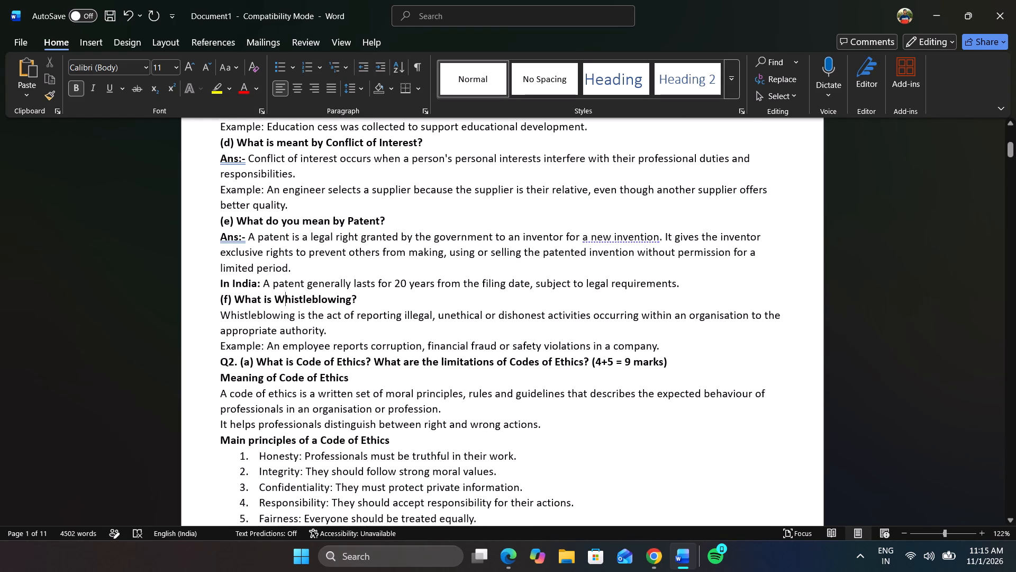
{"action": "left_click", "coordinate": [222, 314]}
{"action": "key", "text": "shift+a"}
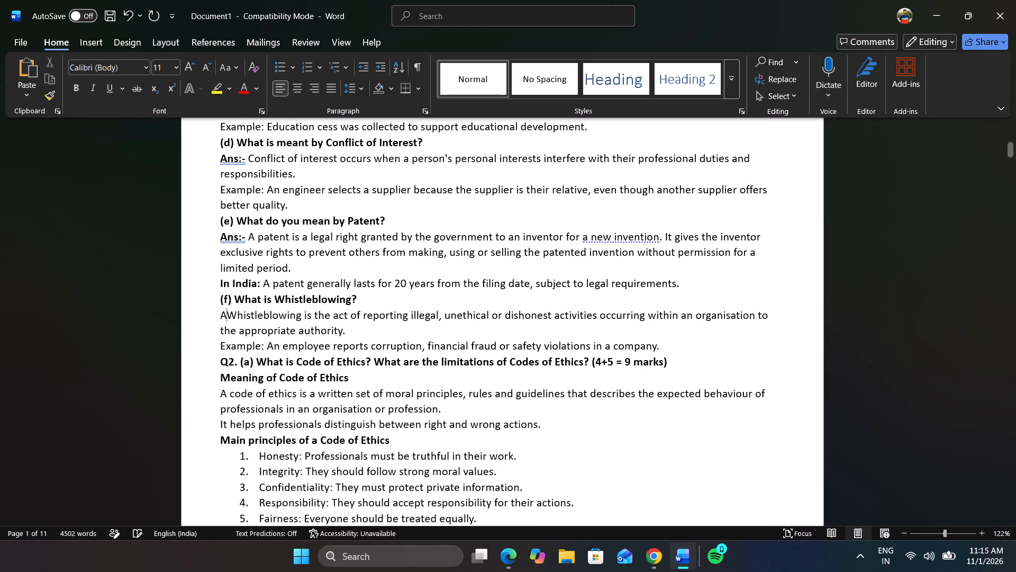
{"action": "key", "text": "BackSpace"}
{"action": "key", "text": "ctrl+b"}
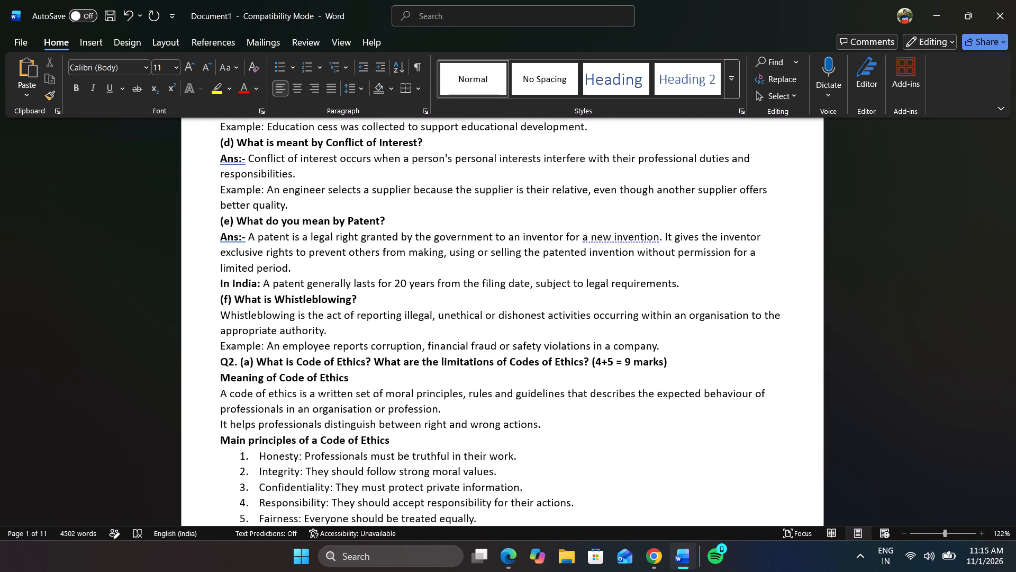
{"action": "key", "text": "shift+a"}
{"action": "type", "text": "ns:-"}
{"action": "key", "text": "space"}
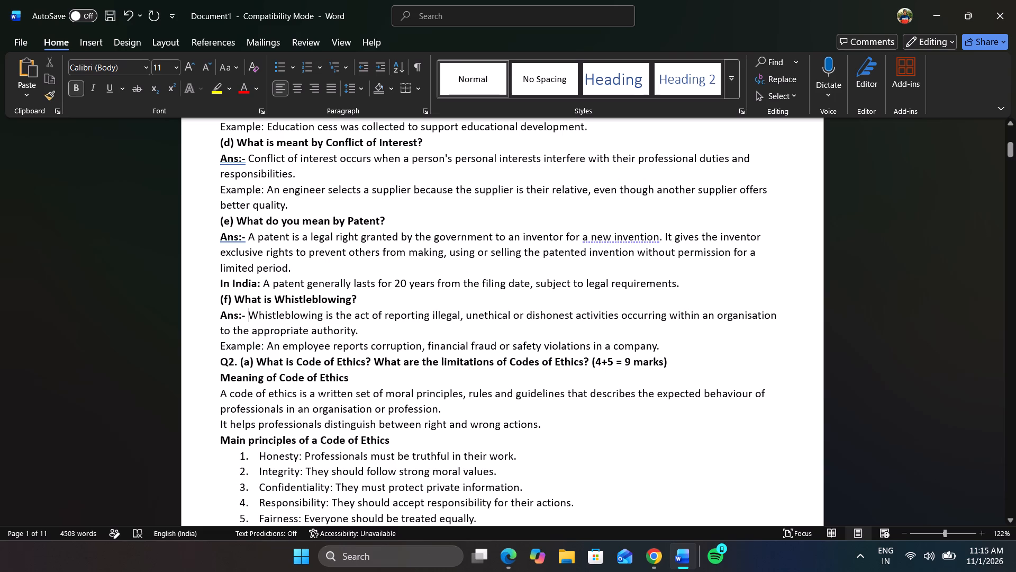
Add two new lines after the Whistleblowing example and enter "M" on the line directly above Q2 (a).
{"action": "left_click", "coordinate": [664, 346]}
{"action": "key", "text": "Return"}
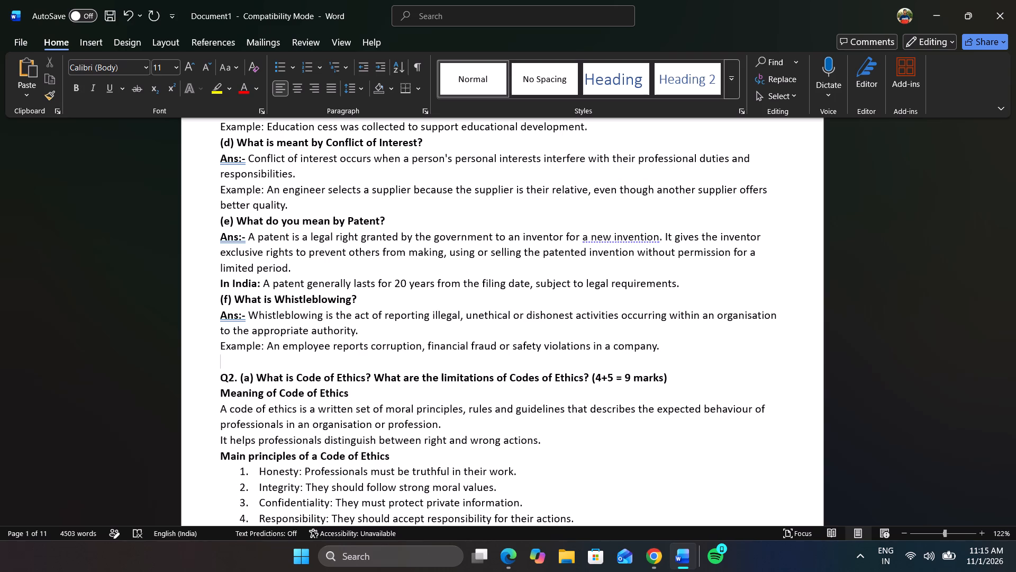
{"action": "key", "text": "Return"}
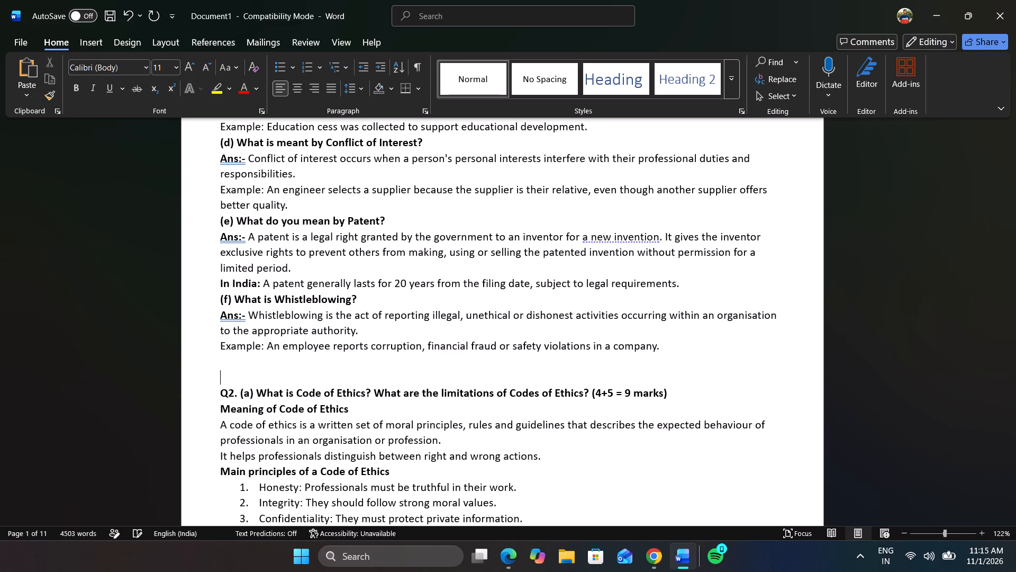
{"action": "key", "text": "shift+m"}
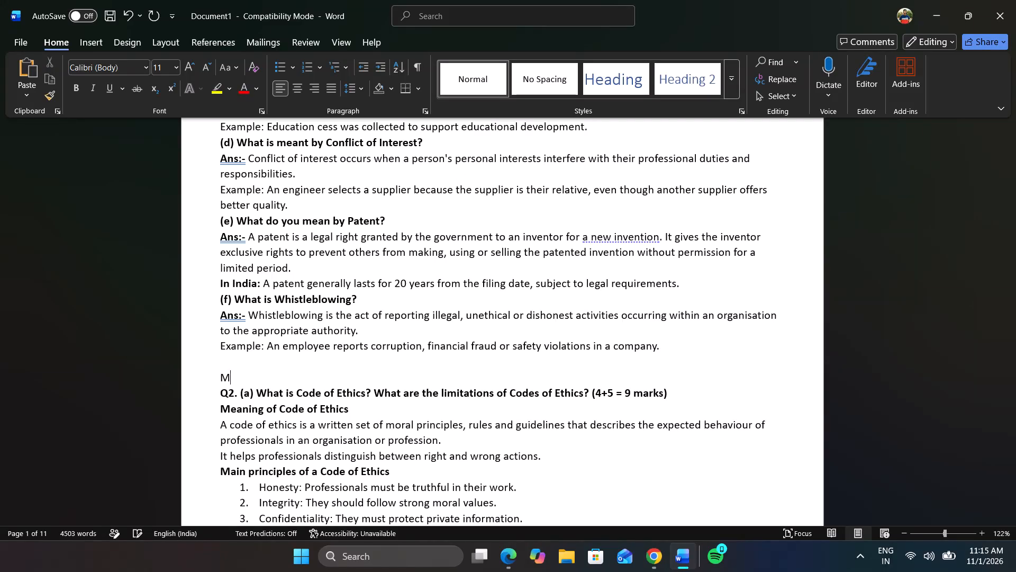
Look through the document from the title to Q5 (b), checking where the module headings and questions fall.
{"action": "scroll", "coordinate": [664, 346], "scroll_direction": "up", "scroll_amount": 5}
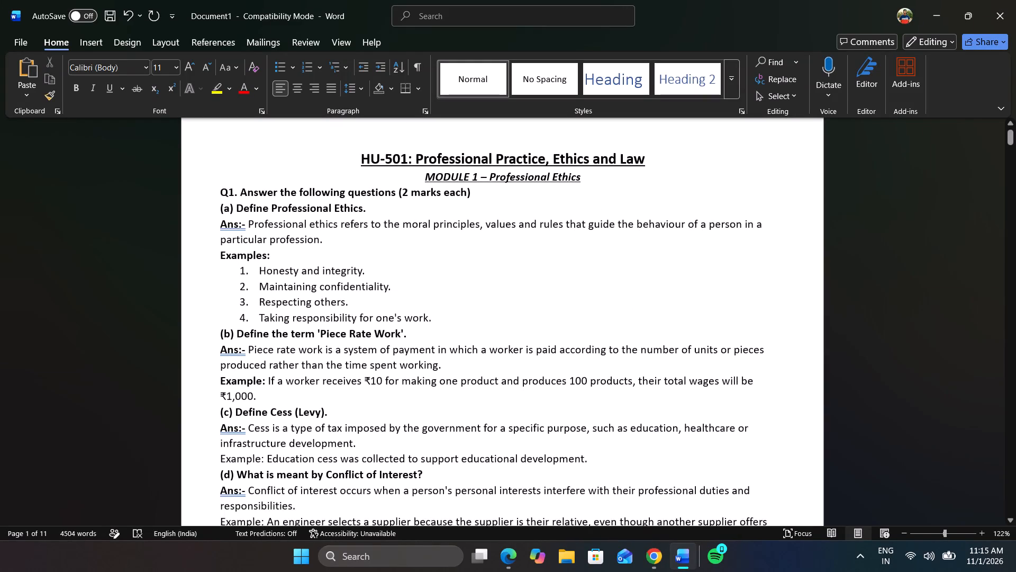
{"action": "scroll", "coordinate": [664, 346], "scroll_direction": "up", "scroll_amount": 1}
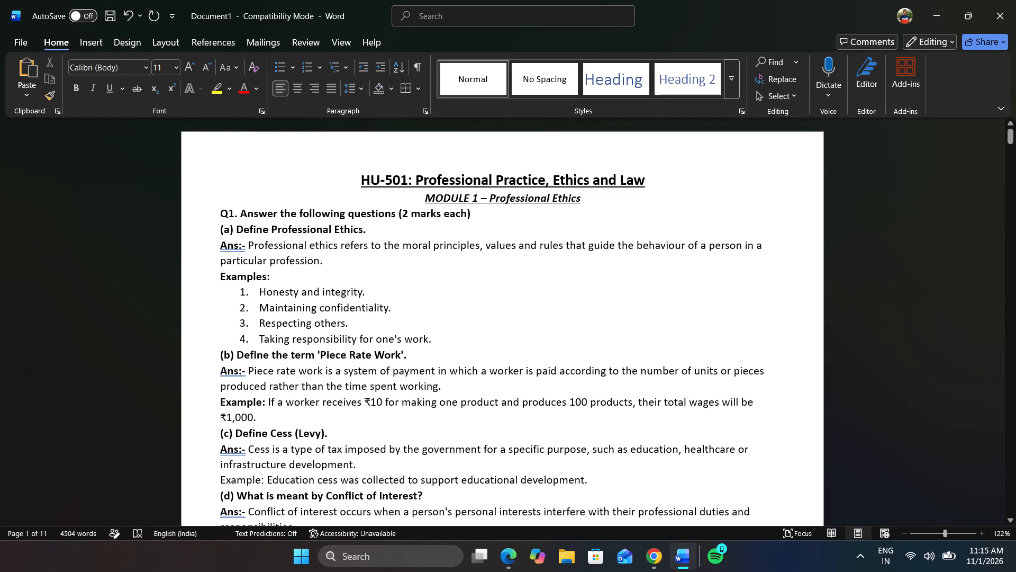
{"action": "scroll", "coordinate": [593, 199], "scroll_direction": "down", "scroll_amount": 2}
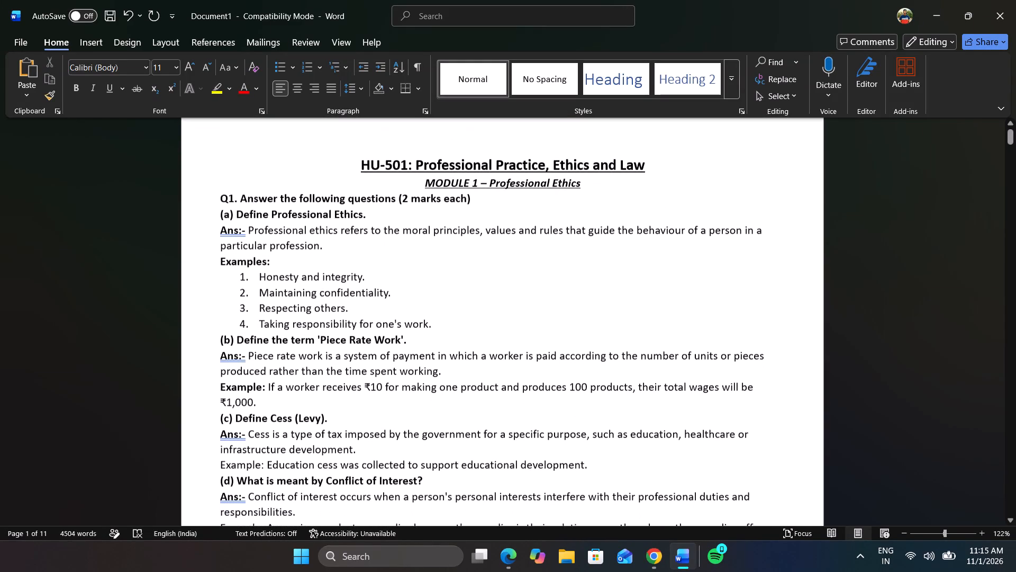
{"action": "scroll", "coordinate": [593, 199], "scroll_direction": "down", "scroll_amount": 3}
{"action": "scroll", "coordinate": [593, 199], "scroll_direction": "up", "scroll_amount": 1}
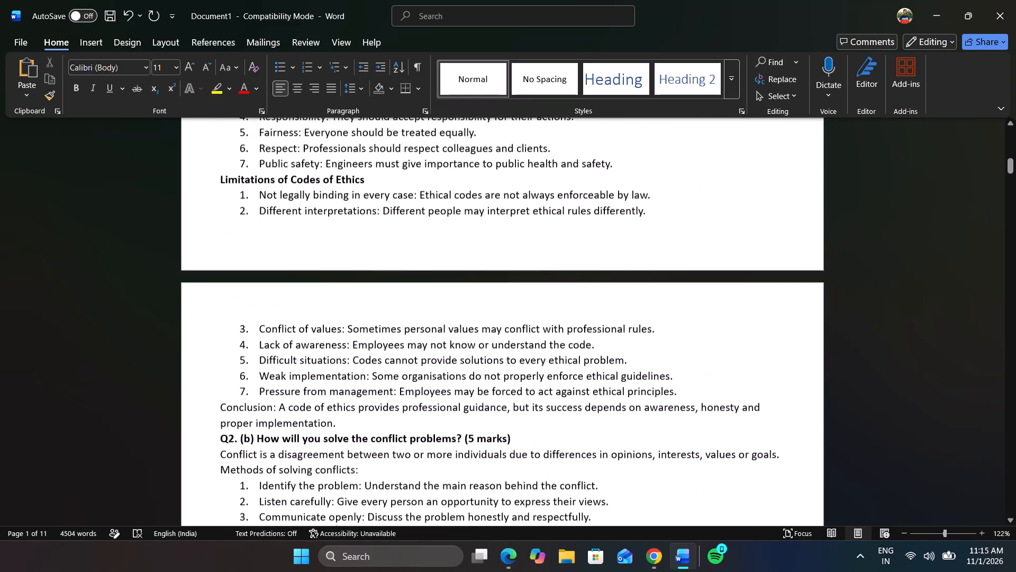
{"action": "scroll", "coordinate": [593, 199], "scroll_direction": "up", "scroll_amount": 1}
{"action": "scroll", "coordinate": [593, 199], "scroll_direction": "down", "scroll_amount": 3}
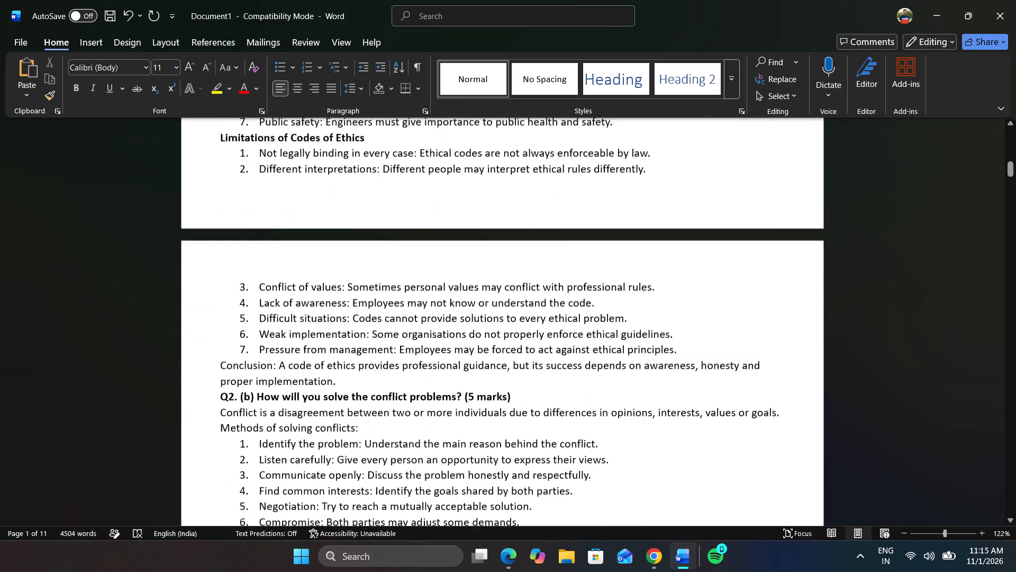
{"action": "scroll", "coordinate": [593, 199], "scroll_direction": "down", "scroll_amount": 4}
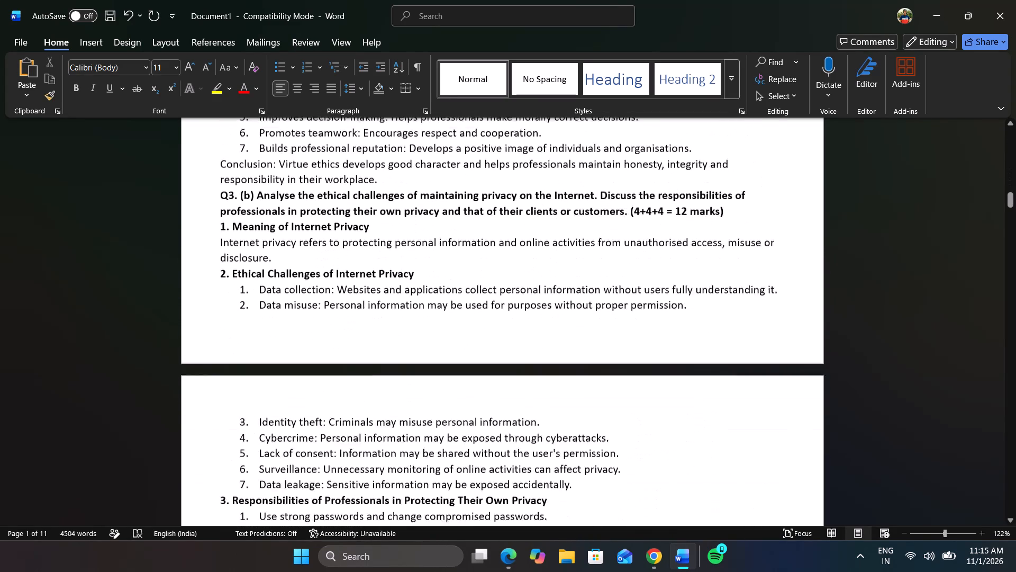
{"action": "scroll", "coordinate": [593, 199], "scroll_direction": "down", "scroll_amount": 1}
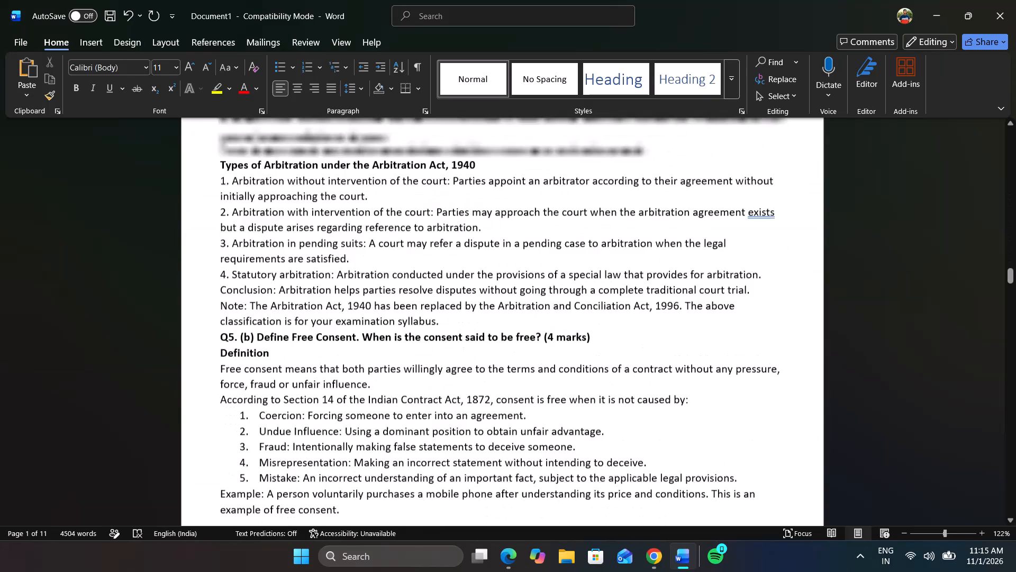
{"action": "scroll", "coordinate": [593, 199], "scroll_direction": "down", "scroll_amount": 1}
{"action": "scroll", "coordinate": [593, 199], "scroll_direction": "up", "scroll_amount": 5}
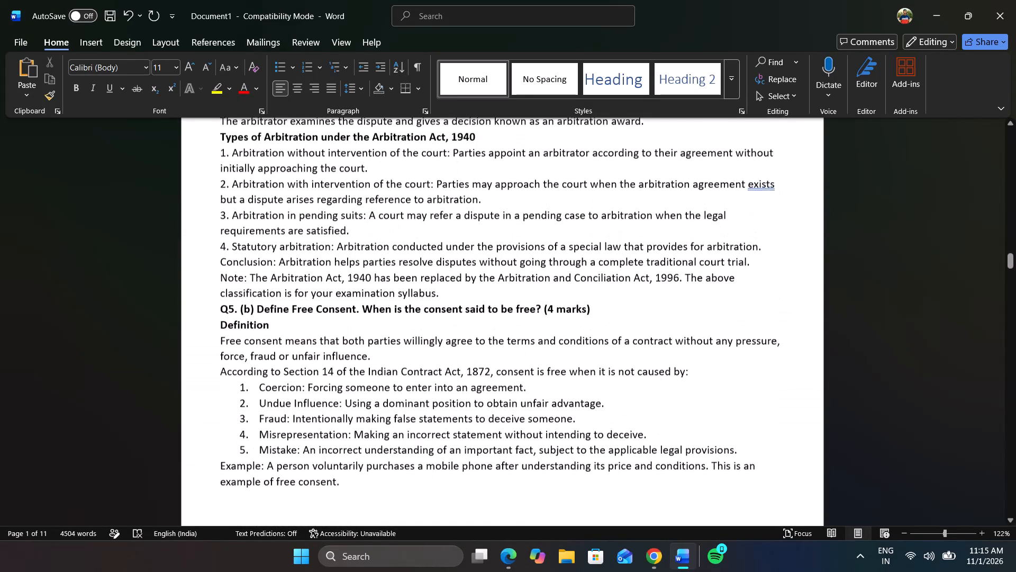
{"action": "scroll", "coordinate": [593, 199], "scroll_direction": "up", "scroll_amount": 2}
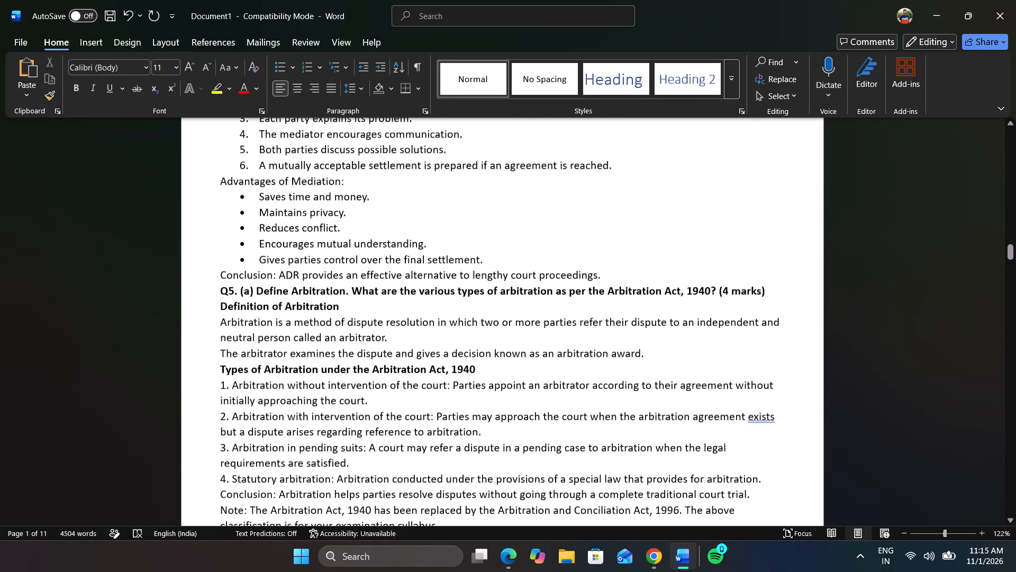
{"action": "scroll", "coordinate": [593, 199], "scroll_direction": "up", "scroll_amount": 4}
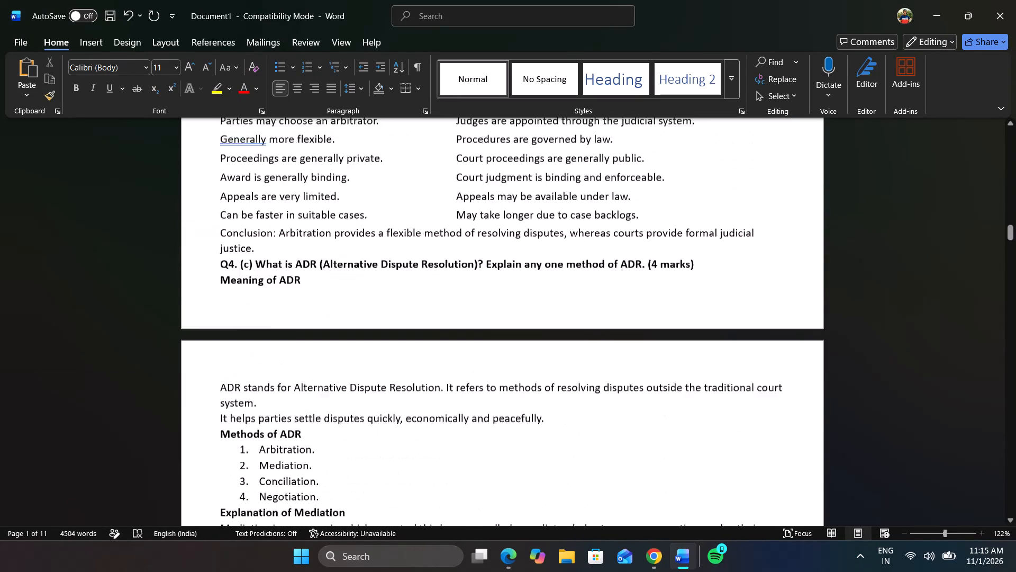
{"action": "scroll", "coordinate": [593, 199], "scroll_direction": "up", "scroll_amount": 4}
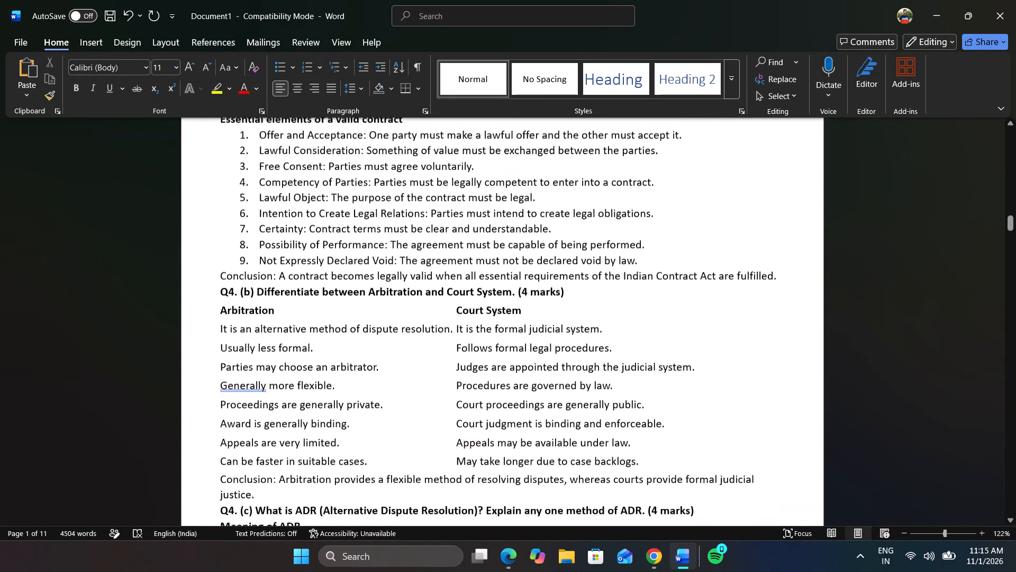
{"action": "scroll", "coordinate": [593, 199], "scroll_direction": "up", "scroll_amount": 4}
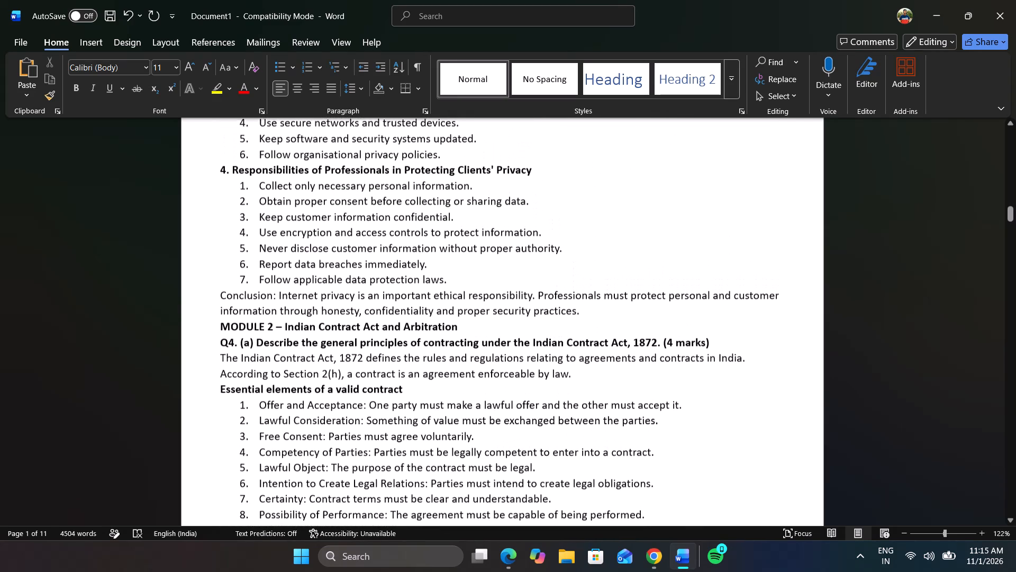
{"action": "scroll", "coordinate": [593, 199], "scroll_direction": "up", "scroll_amount": 1}
{"action": "scroll", "coordinate": [562, 252], "scroll_direction": "up", "scroll_amount": 2}
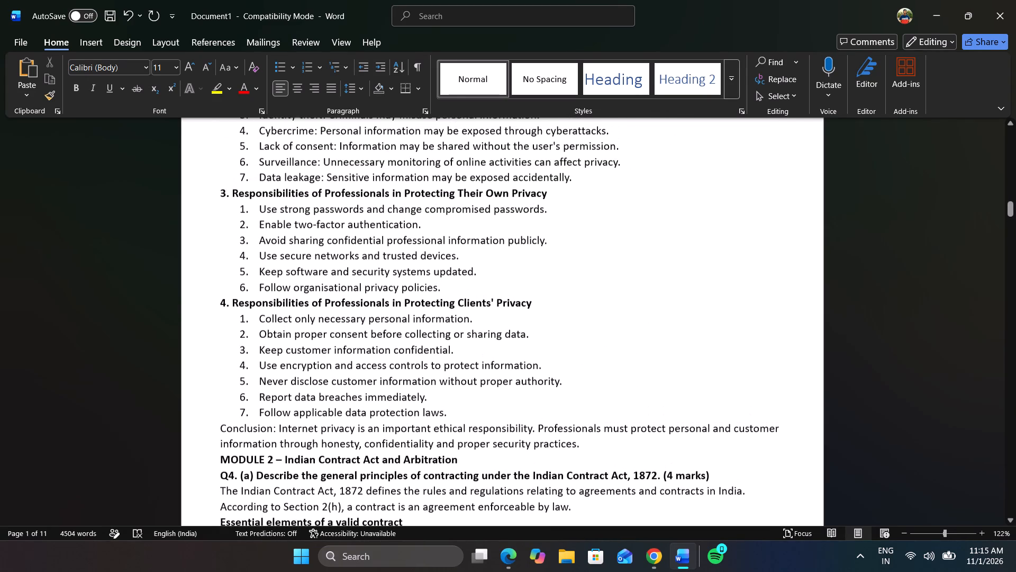
{"action": "scroll", "coordinate": [562, 252], "scroll_direction": "up", "scroll_amount": 3}
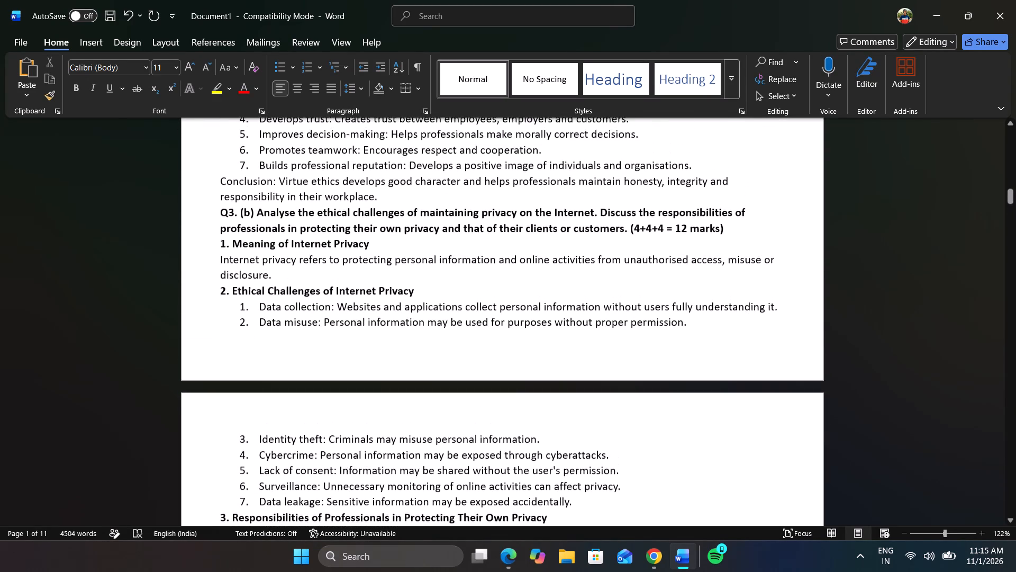
{"action": "scroll", "coordinate": [562, 252], "scroll_direction": "up", "scroll_amount": 2}
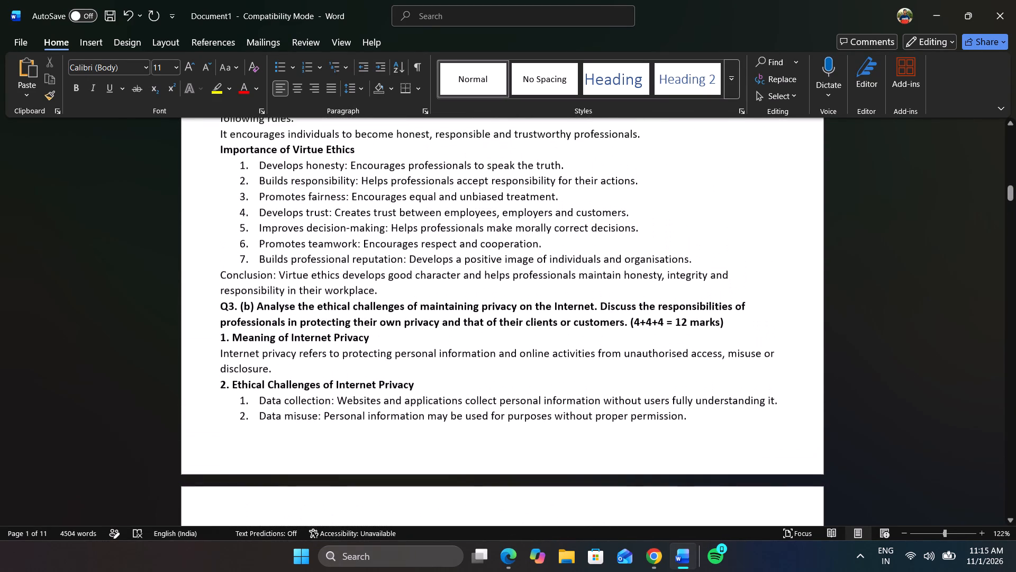
{"action": "scroll", "coordinate": [562, 252], "scroll_direction": "up", "scroll_amount": 3}
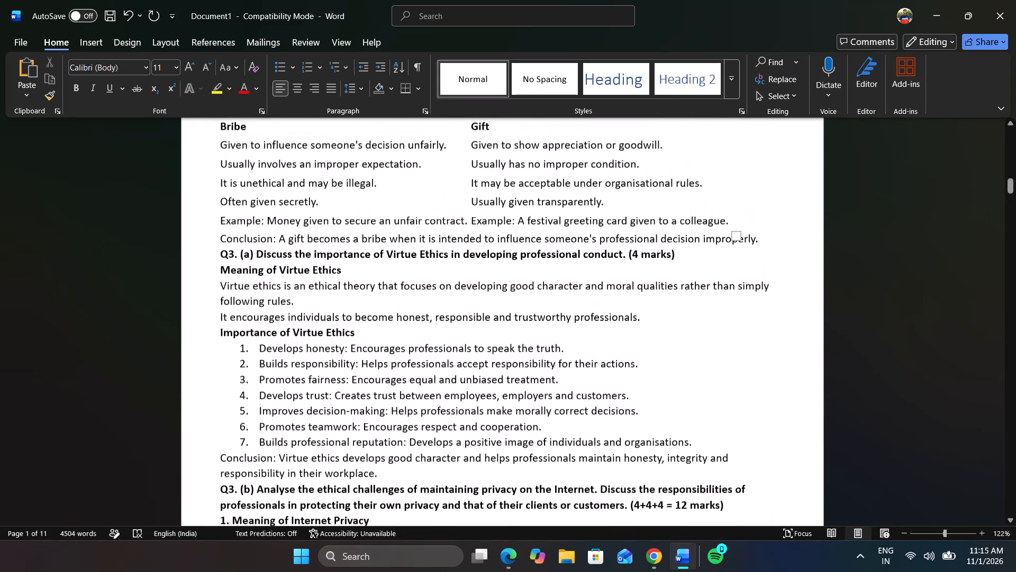
{"action": "scroll", "coordinate": [562, 252], "scroll_direction": "up", "scroll_amount": 4}
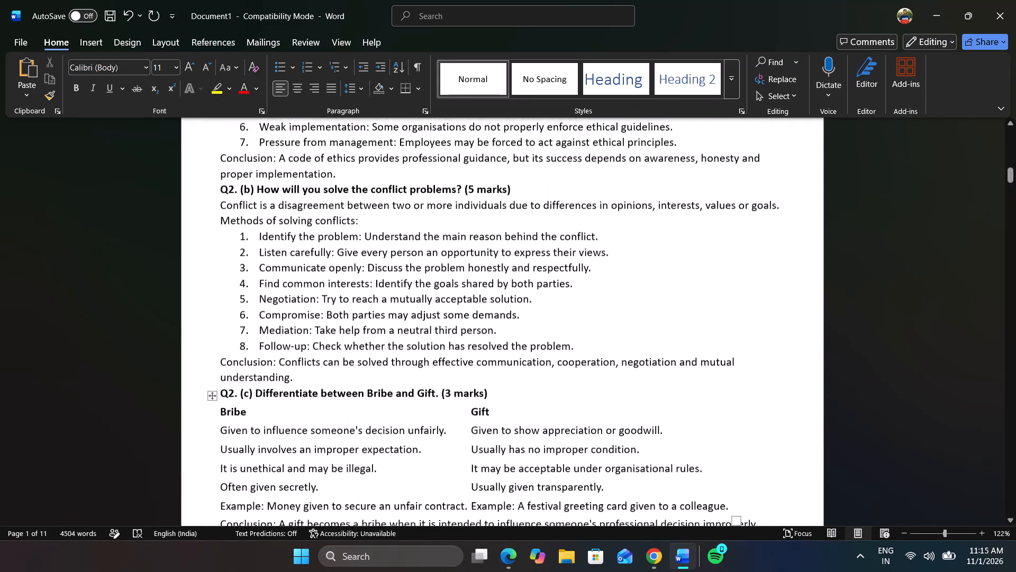
{"action": "scroll", "coordinate": [562, 252], "scroll_direction": "up", "scroll_amount": 3}
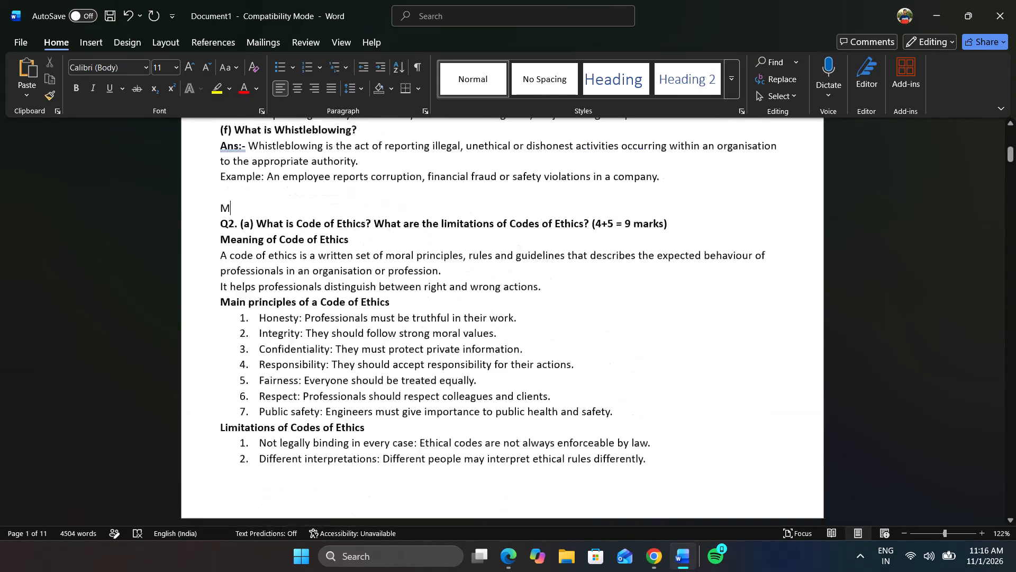
{"action": "scroll", "coordinate": [562, 252], "scroll_direction": "up", "scroll_amount": 1}
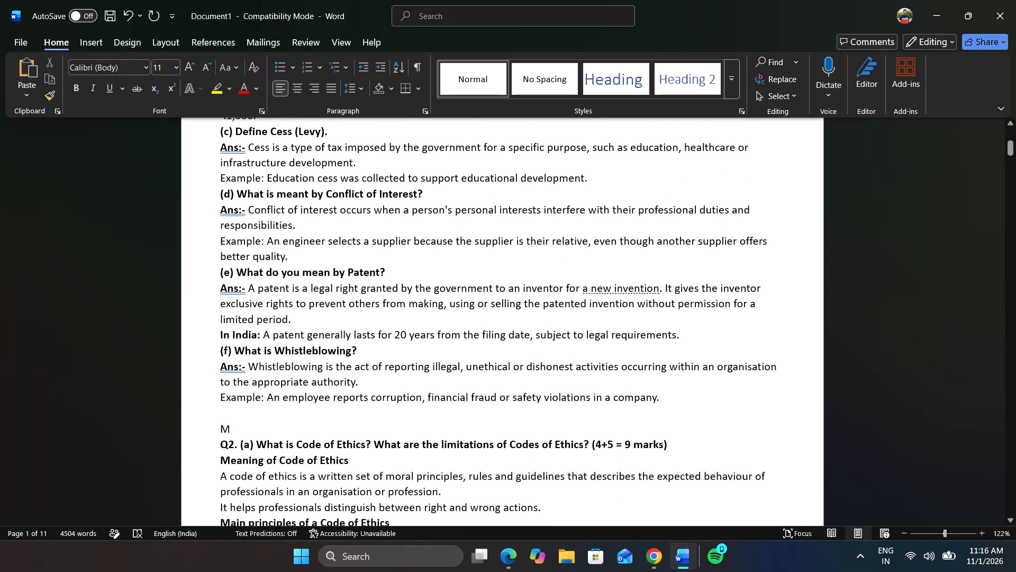
Delete the stray "M" above Q2 (a), leaving an empty line in its place.
{"action": "key", "text": "BackSpace"}
{"action": "key", "text": "BackSpace"}
{"action": "key", "text": "Return"}
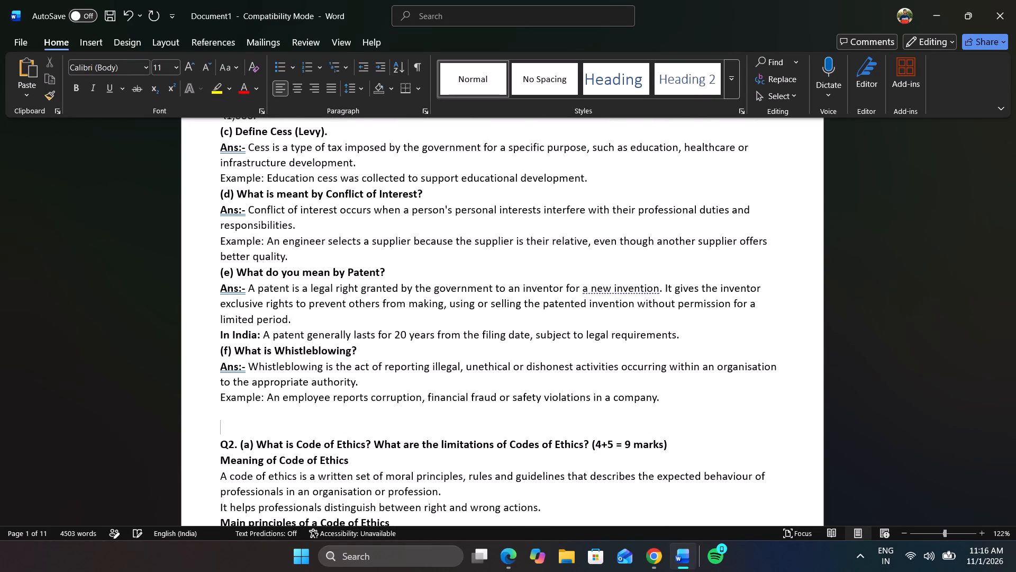
Cut the "MODULE 1 – Professional Ethics" heading from beneath the document title.
{"action": "scroll", "coordinate": [562, 252], "scroll_direction": "up", "scroll_amount": 3}
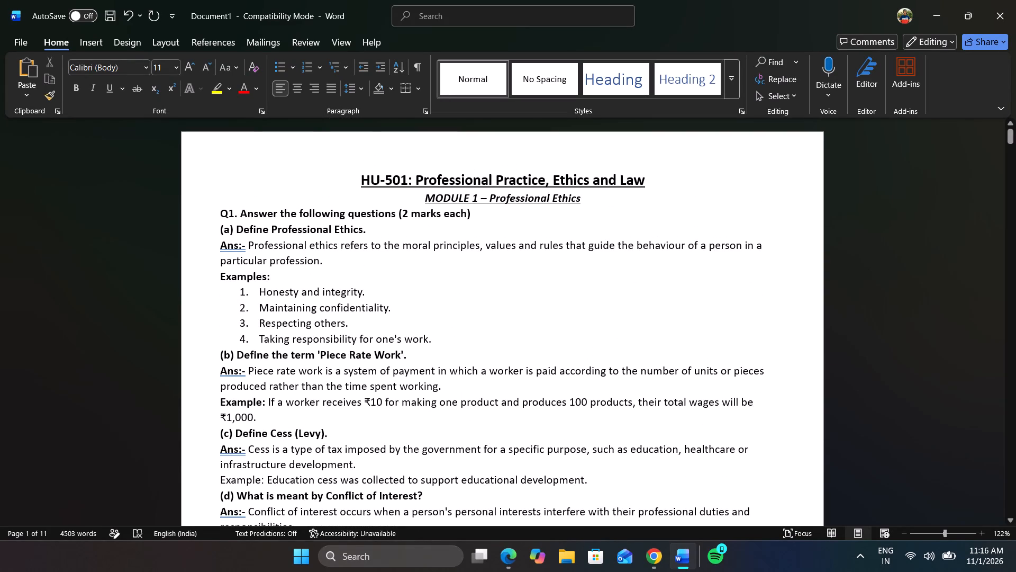
{"action": "left_click_drag", "start_coordinate": [592, 192], "coordinate": [421, 203]}
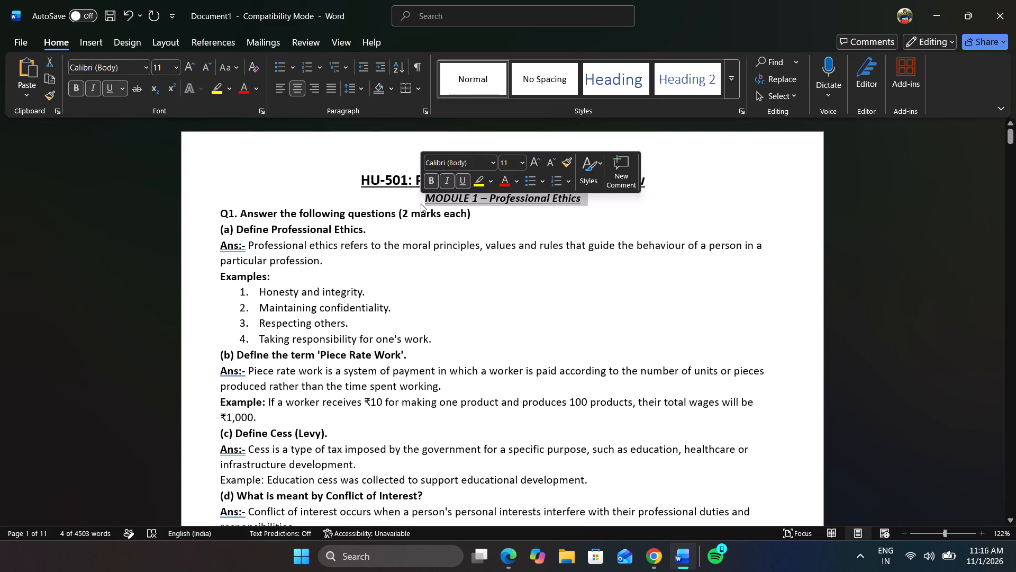
{"action": "key", "text": "ctrl+x"}
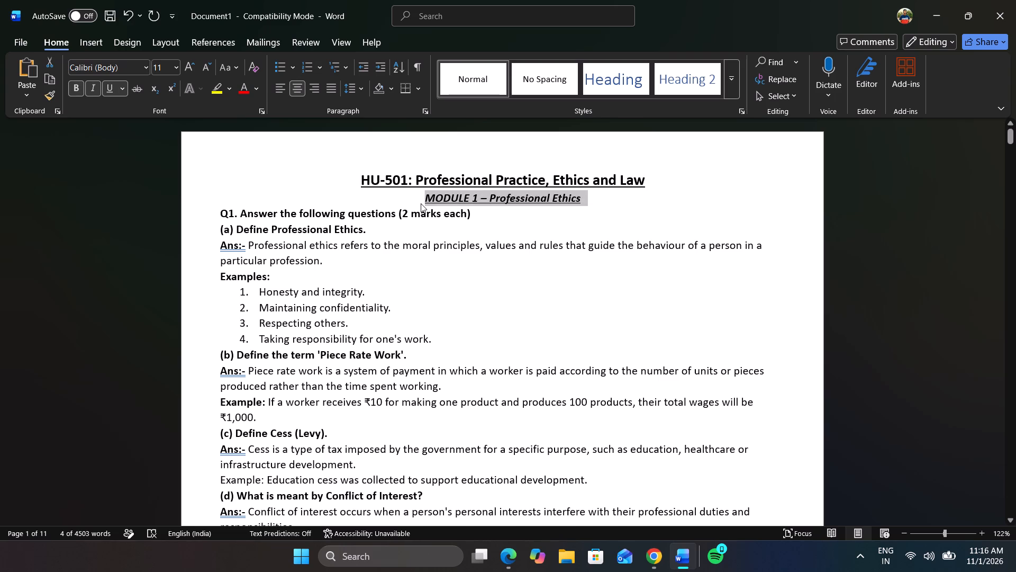
Add a new line directly under the HU-501 title reading "2 Marks".
{"action": "scroll", "coordinate": [421, 203], "scroll_direction": "up", "scroll_amount": 1}
{"action": "left_click", "coordinate": [698, 188]}
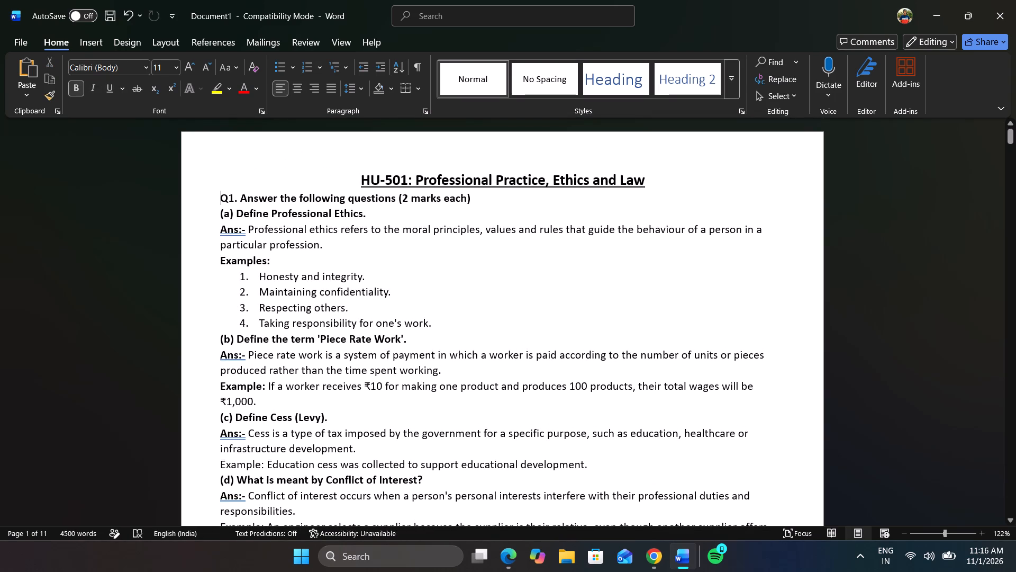
{"action": "key", "text": "Return"}
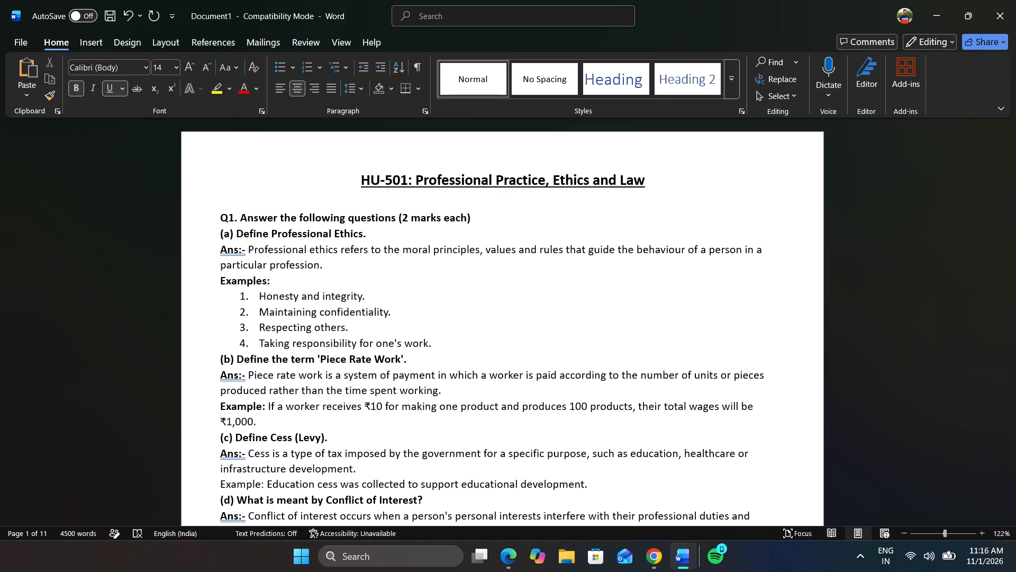
{"action": "type", "text": "2 m"}
{"action": "key", "text": "BackSpace"}
{"action": "type", "text": "Marks"}
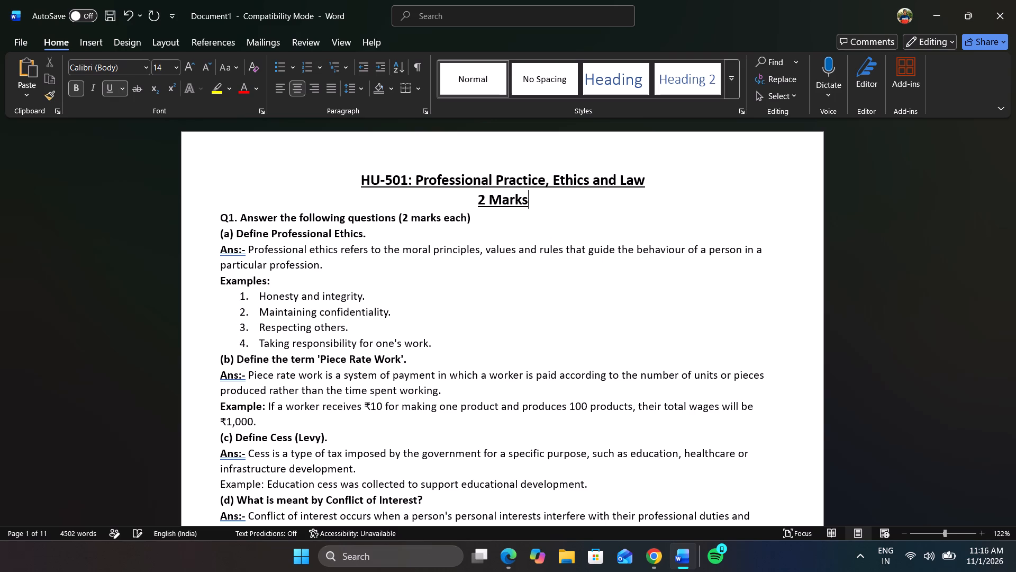
Paste the cut "MODULE 1 – Professional Ethics" heading onto the empty line above Q2 (a).
{"action": "scroll", "coordinate": [698, 188], "scroll_direction": "down", "scroll_amount": 3}
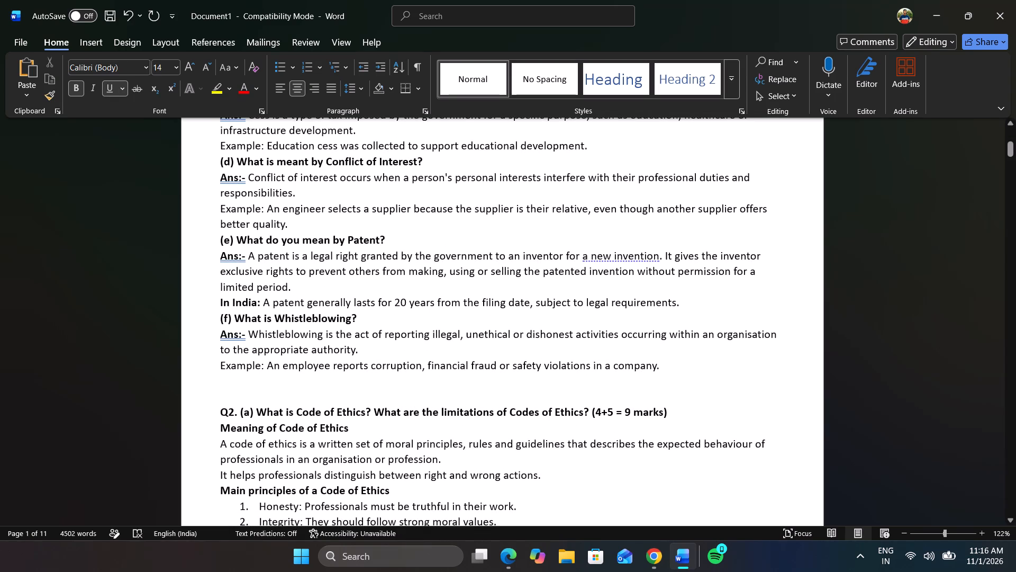
{"action": "left_click", "coordinate": [491, 392]}
{"action": "key", "text": "ctrl+v"}
{"action": "left_click", "coordinate": [687, 379]}
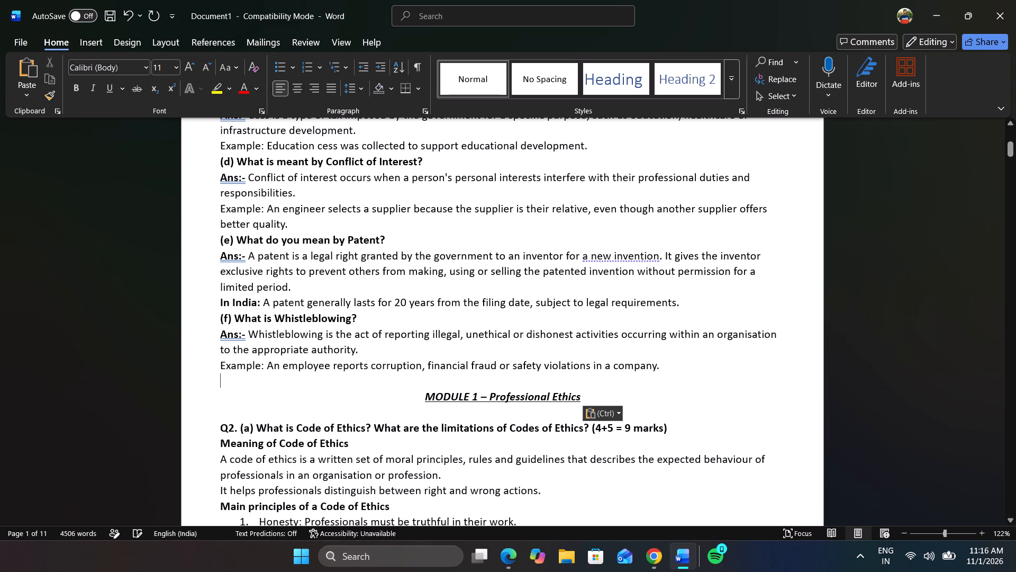
Set the font size of the relocated "MODULE 1 – Professional Ethics" heading to 14.
{"action": "left_click_drag", "start_coordinate": [627, 391], "coordinate": [400, 396]}
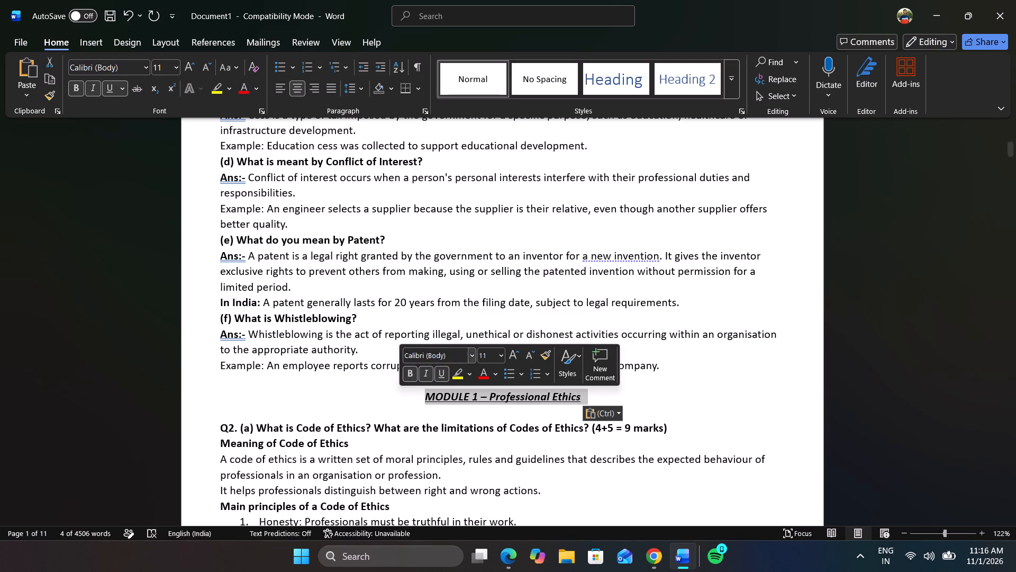
{"action": "left_click", "coordinate": [503, 355]}
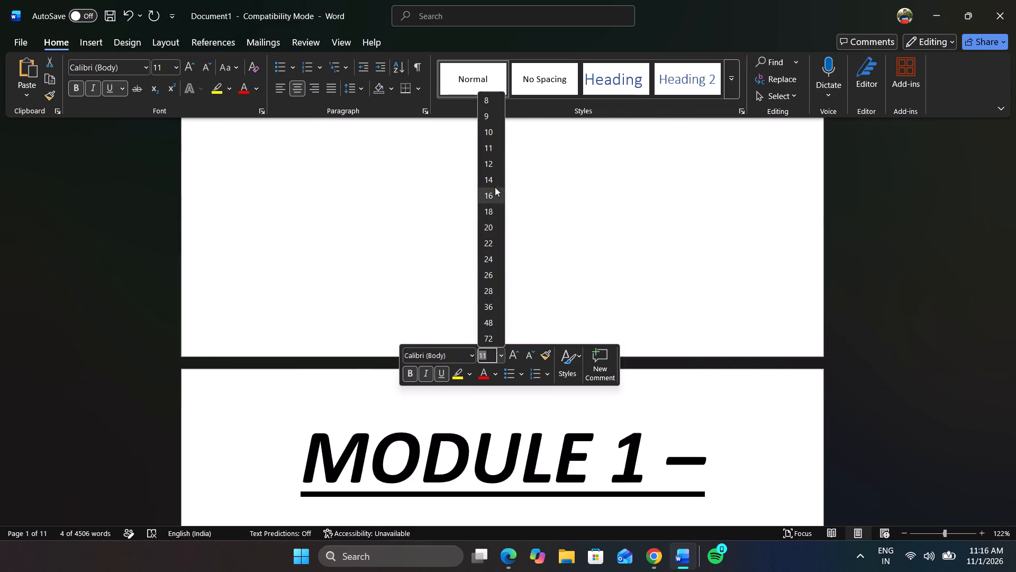
{"action": "left_click", "coordinate": [486, 174]}
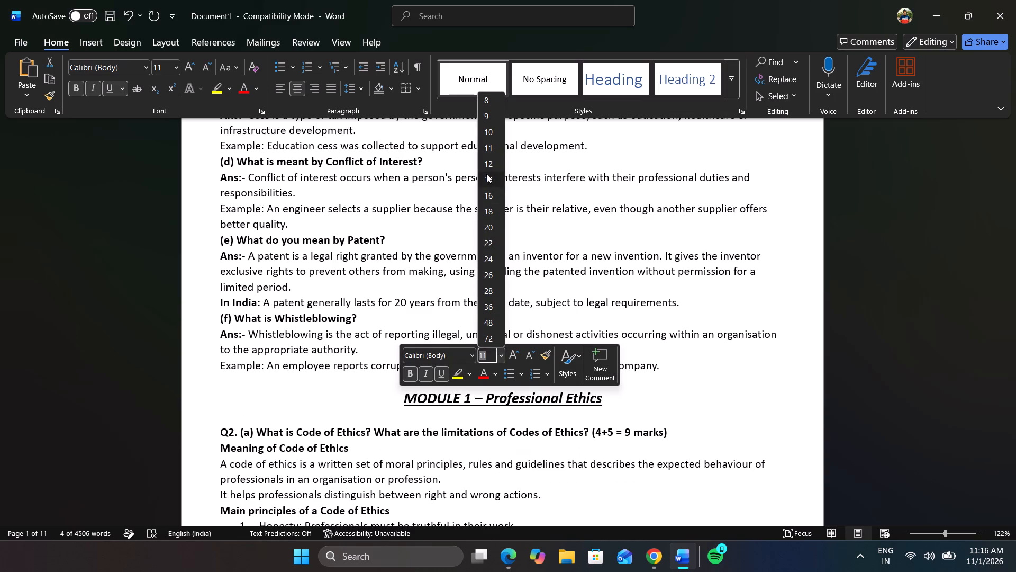
{"action": "left_click", "coordinate": [627, 399]}
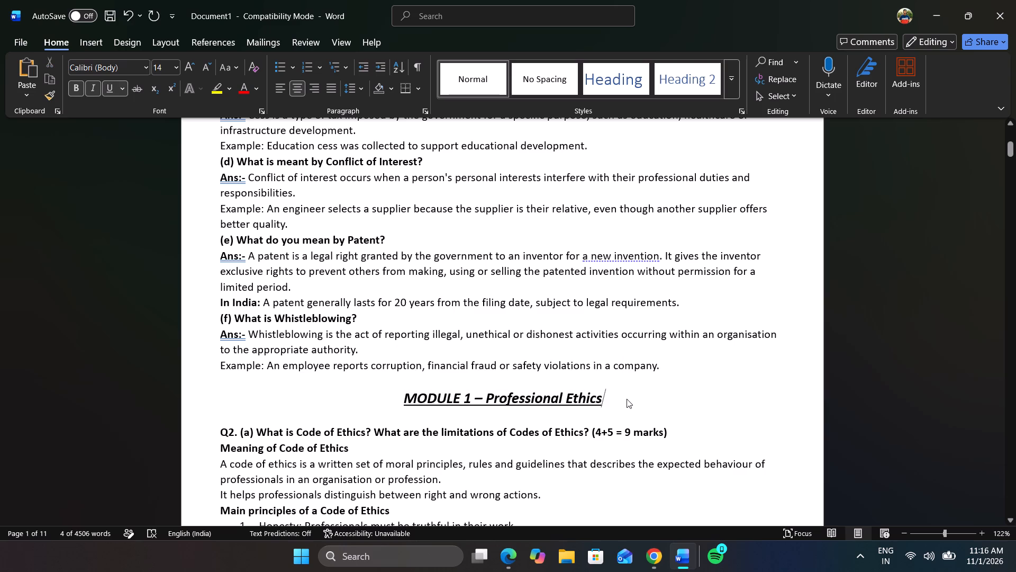
Remove the empty line between the MODULE 1 heading and Q2 (a).
{"action": "scroll", "coordinate": [511, 415], "scroll_direction": "up", "scroll_amount": 8}
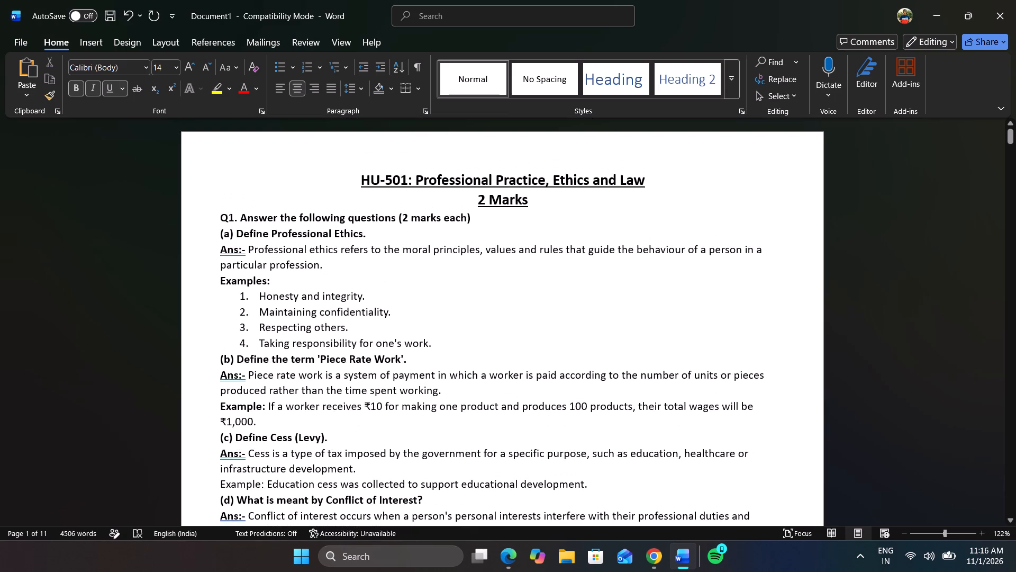
{"action": "scroll", "coordinate": [511, 415], "scroll_direction": "down", "scroll_amount": 7}
{"action": "scroll", "coordinate": [447, 341], "scroll_direction": "up", "scroll_amount": 4}
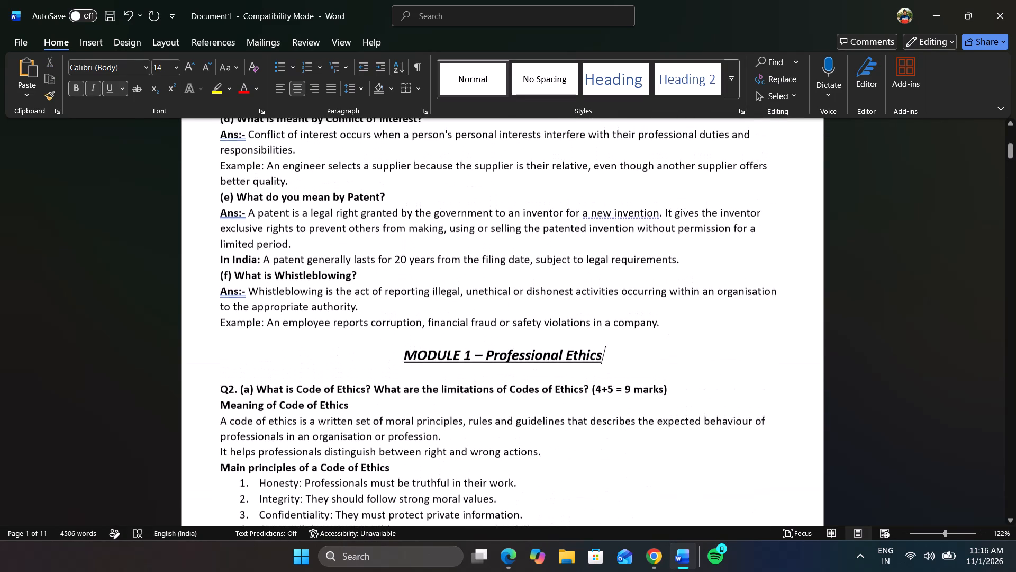
{"action": "left_click", "coordinate": [404, 368]}
{"action": "key", "text": "BackSpace"}
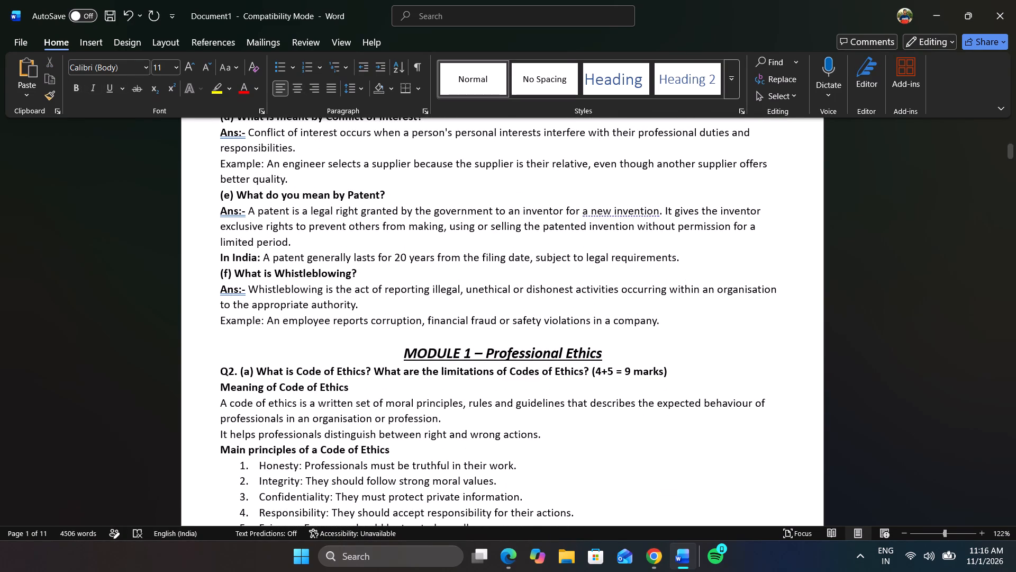
{"action": "left_click", "coordinate": [648, 476]}
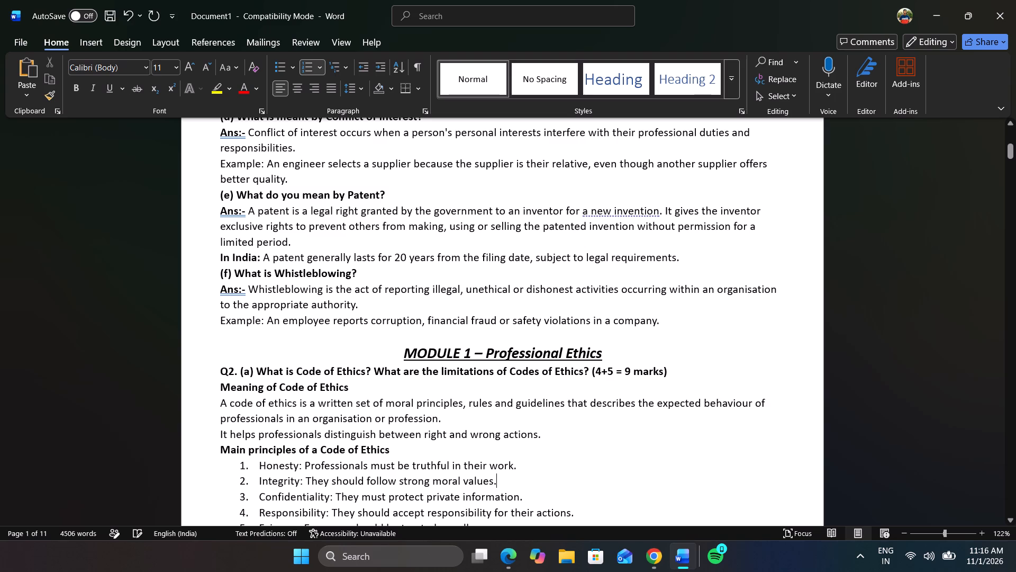
Insert a bold "Ans:-" label followed by a space before "Meaning of Code of Ethics" in Q2 (a).
{"action": "scroll", "coordinate": [648, 476], "scroll_direction": "down", "scroll_amount": 1}
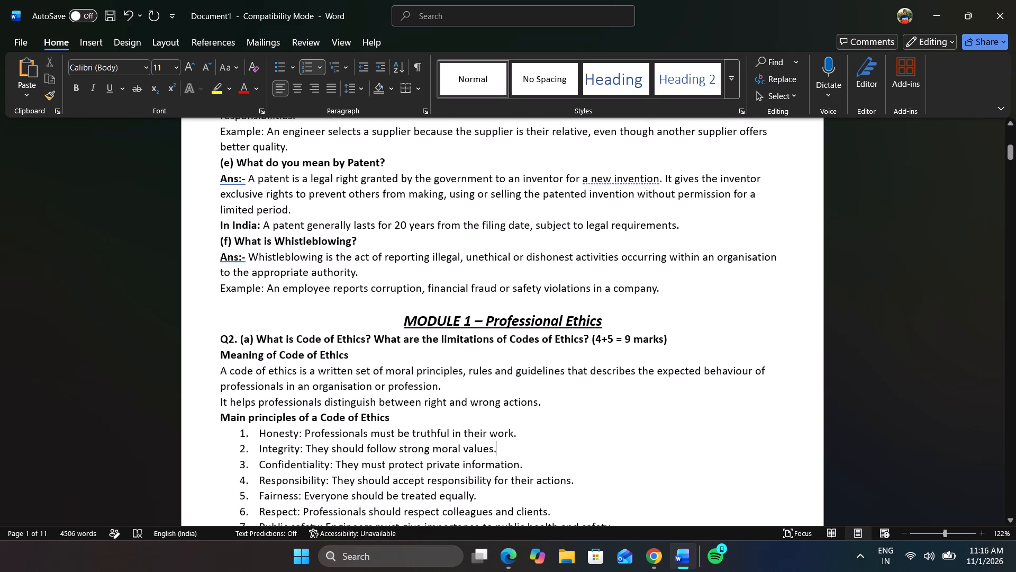
{"action": "left_click", "coordinate": [220, 354]}
{"action": "key", "text": "shift+a"}
{"action": "type", "text": "ns"}
{"action": "type", "text": ":-"}
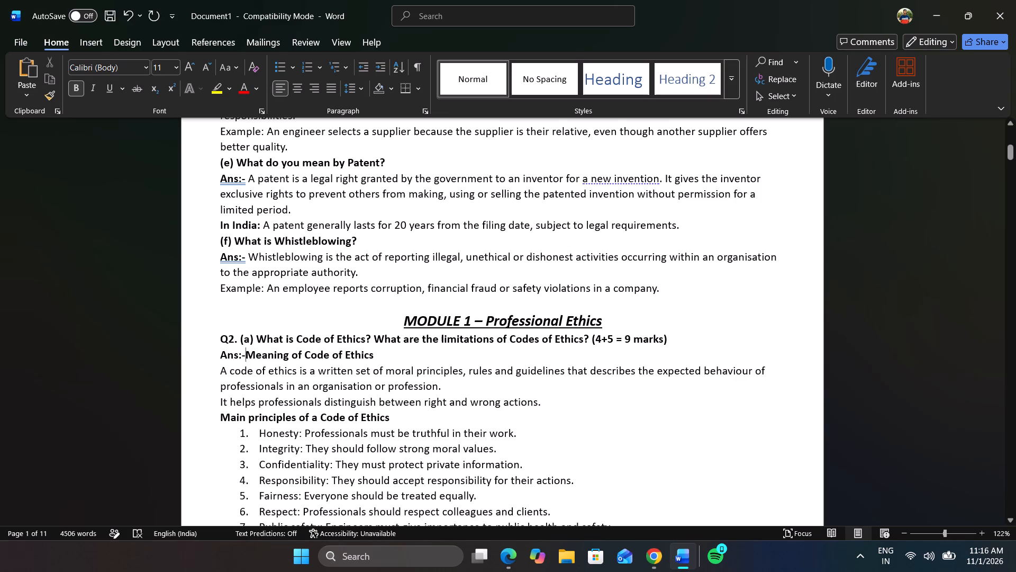
{"action": "key", "text": "space"}
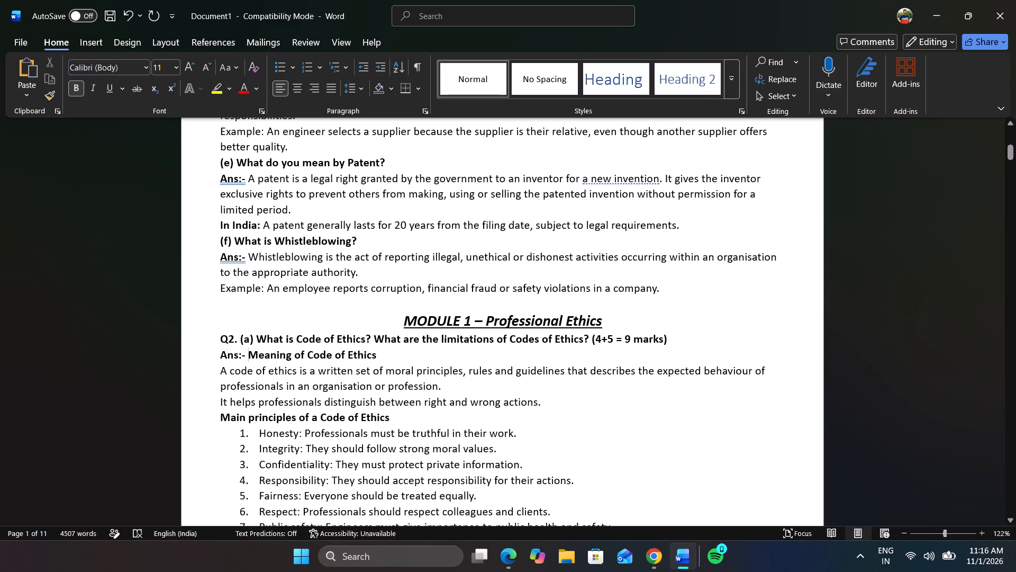
Look through the document from the Q1 answers to Q3 and beyond, checking the layout of questions and answers.
{"action": "scroll", "coordinate": [386, 354], "scroll_direction": "down", "scroll_amount": 1}
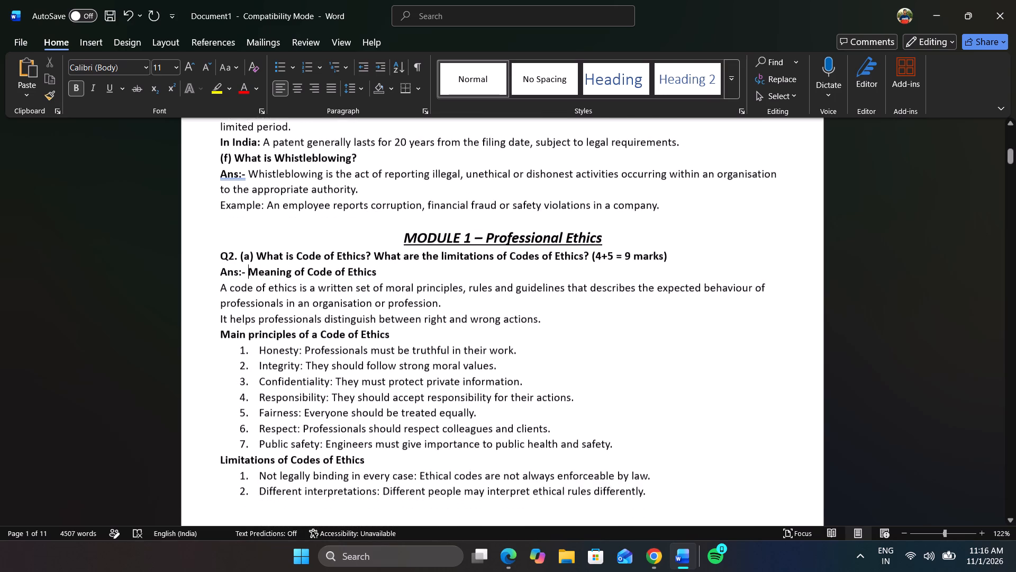
{"action": "left_click", "coordinate": [546, 365]}
{"action": "left_click", "coordinate": [757, 324]}
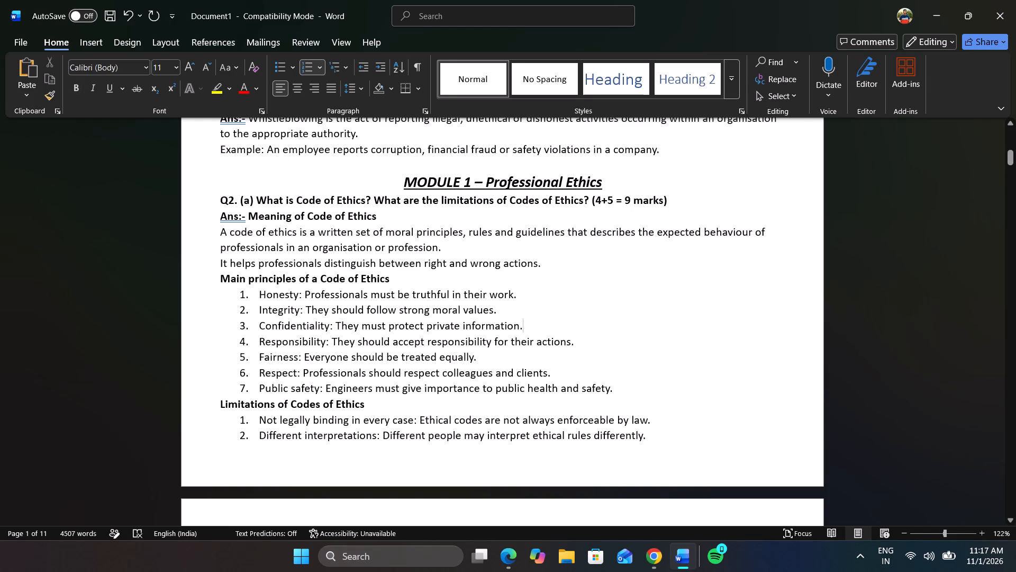
{"action": "scroll", "coordinate": [757, 324], "scroll_direction": "up", "scroll_amount": 1}
{"action": "scroll", "coordinate": [757, 324], "scroll_direction": "down", "scroll_amount": 1}
{"action": "scroll", "coordinate": [757, 324], "scroll_direction": "up", "scroll_amount": 1}
{"action": "scroll", "coordinate": [757, 324], "scroll_direction": "down", "scroll_amount": 1}
{"action": "scroll", "coordinate": [757, 324], "scroll_direction": "up", "scroll_amount": 8}
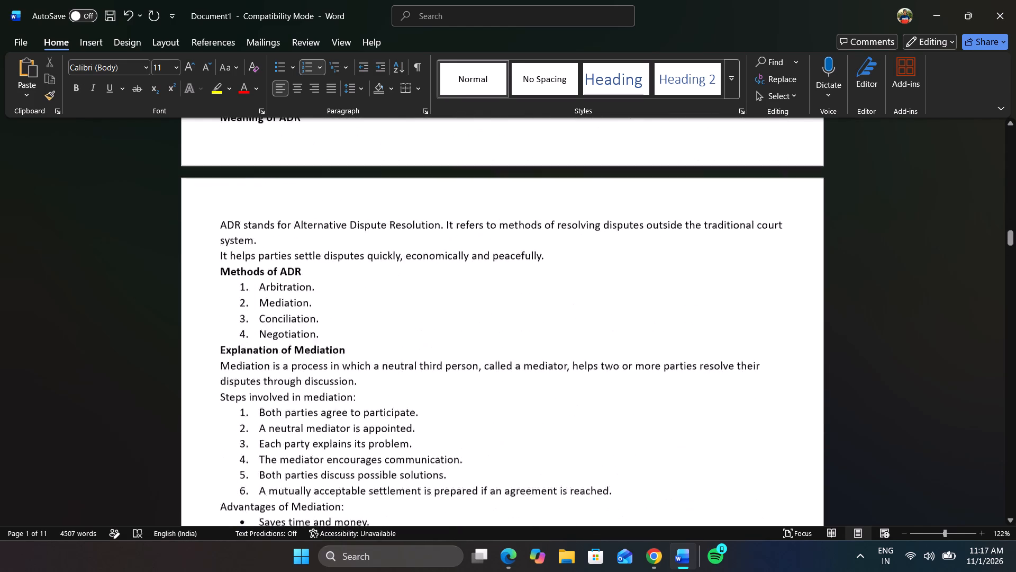
{"action": "scroll", "coordinate": [757, 324], "scroll_direction": "up", "scroll_amount": 9}
{"action": "scroll", "coordinate": [757, 324], "scroll_direction": "down", "scroll_amount": 1}
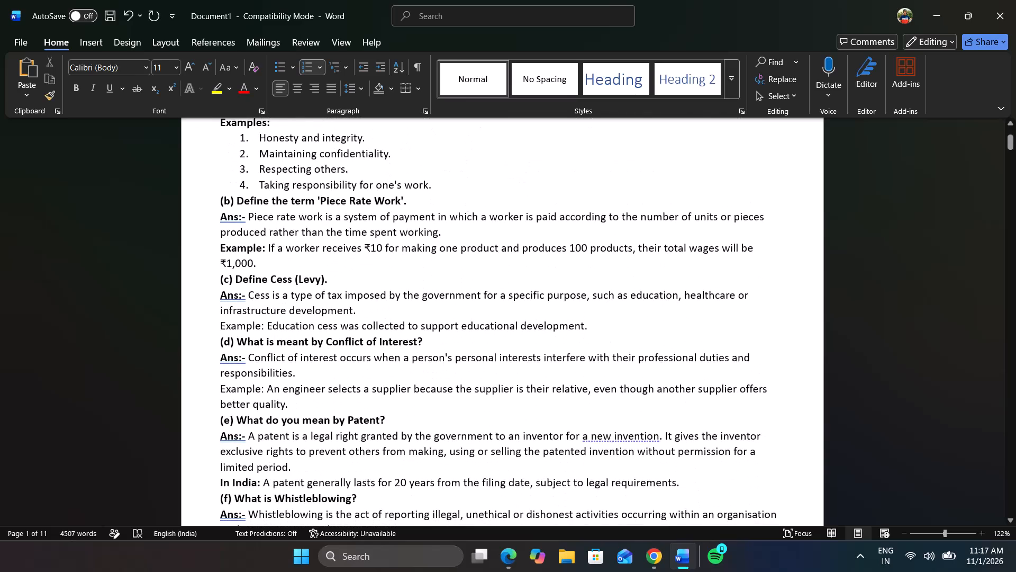
{"action": "scroll", "coordinate": [757, 324], "scroll_direction": "down", "scroll_amount": 5}
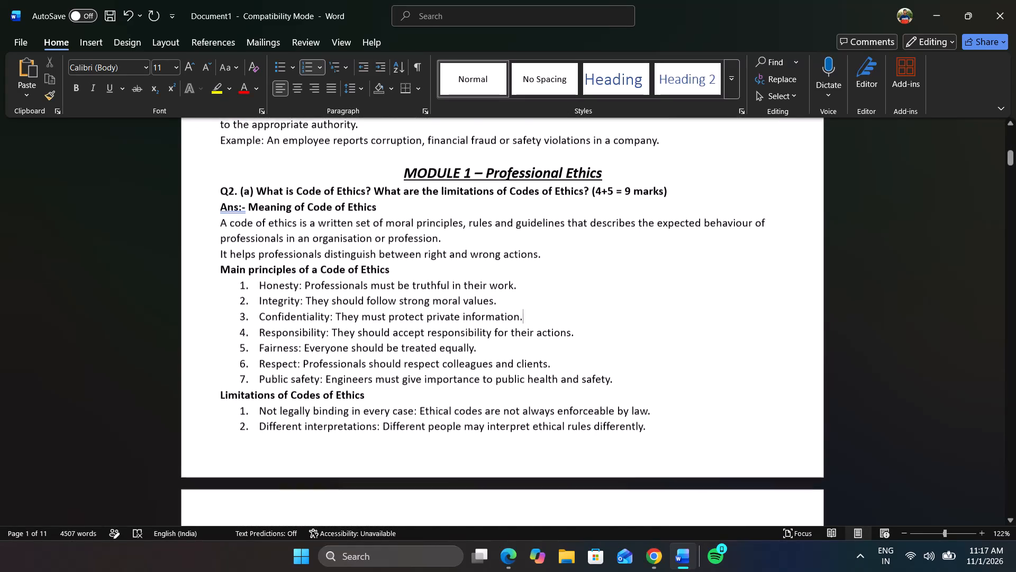
{"action": "scroll", "coordinate": [757, 324], "scroll_direction": "down", "scroll_amount": 2}
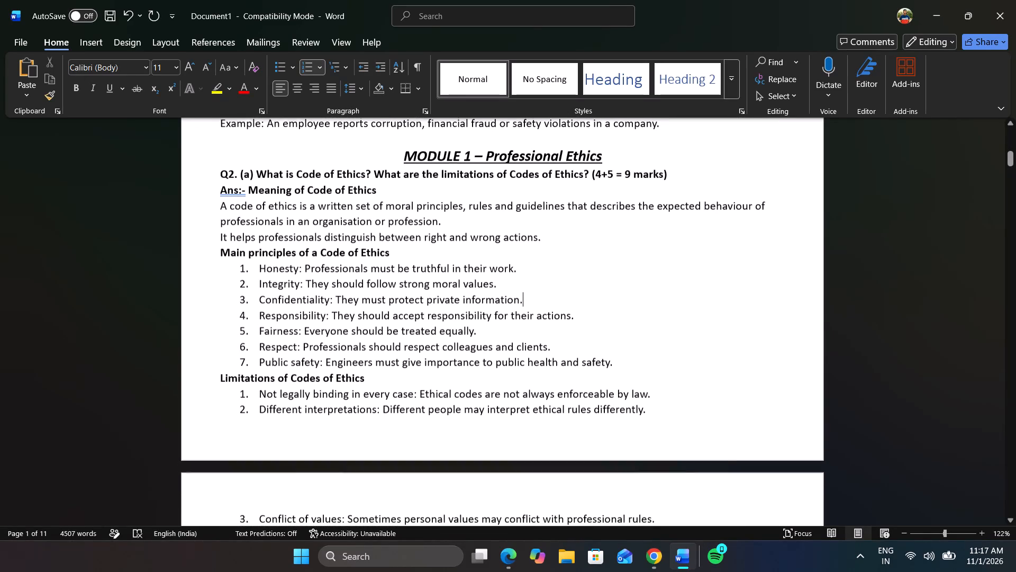
{"action": "scroll", "coordinate": [757, 324], "scroll_direction": "down", "scroll_amount": 4}
Insert a bold "Ans:-" label followed by a space before "Conflict is a disagreement" in Q2 (b).
{"action": "scroll", "coordinate": [757, 324], "scroll_direction": "up", "scroll_amount": 2}
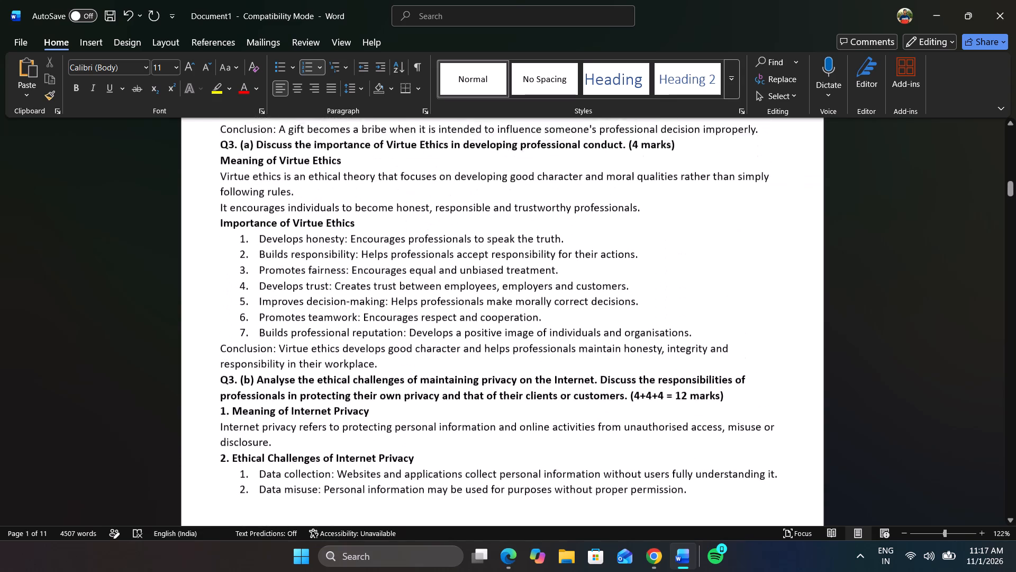
{"action": "scroll", "coordinate": [757, 324], "scroll_direction": "up", "scroll_amount": 5}
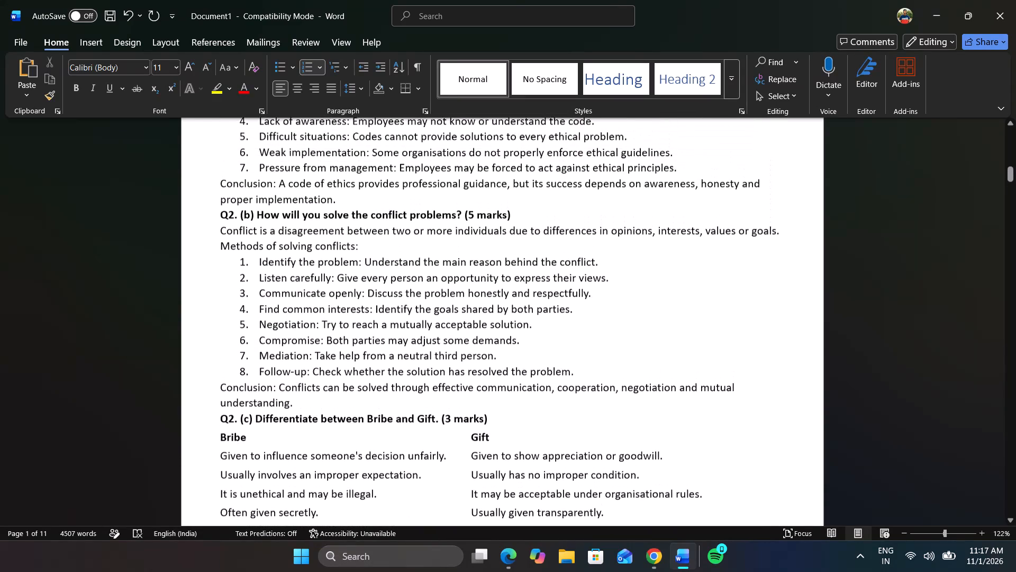
{"action": "scroll", "coordinate": [757, 324], "scroll_direction": "up", "scroll_amount": 1}
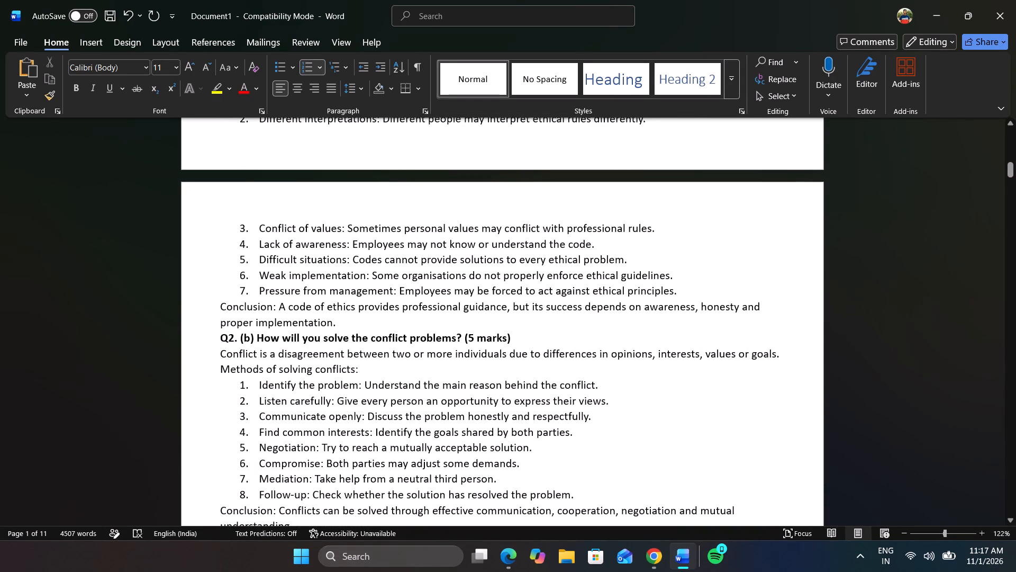
{"action": "left_click", "coordinate": [221, 352]}
{"action": "key", "text": "shift+a"}
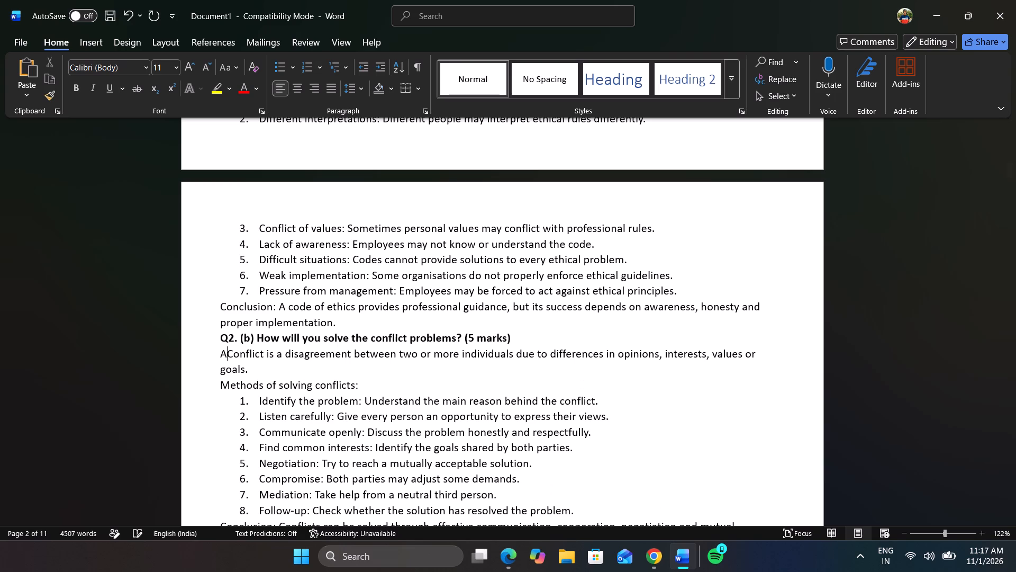
{"action": "type", "text": "ns:-"}
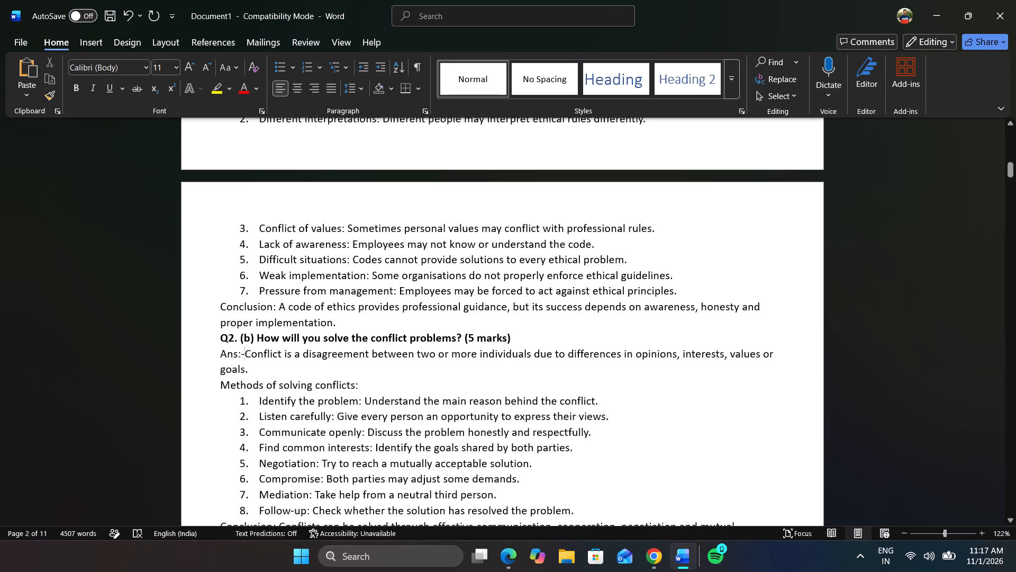
{"action": "left_click_drag", "start_coordinate": [243, 351], "coordinate": [224, 354]}
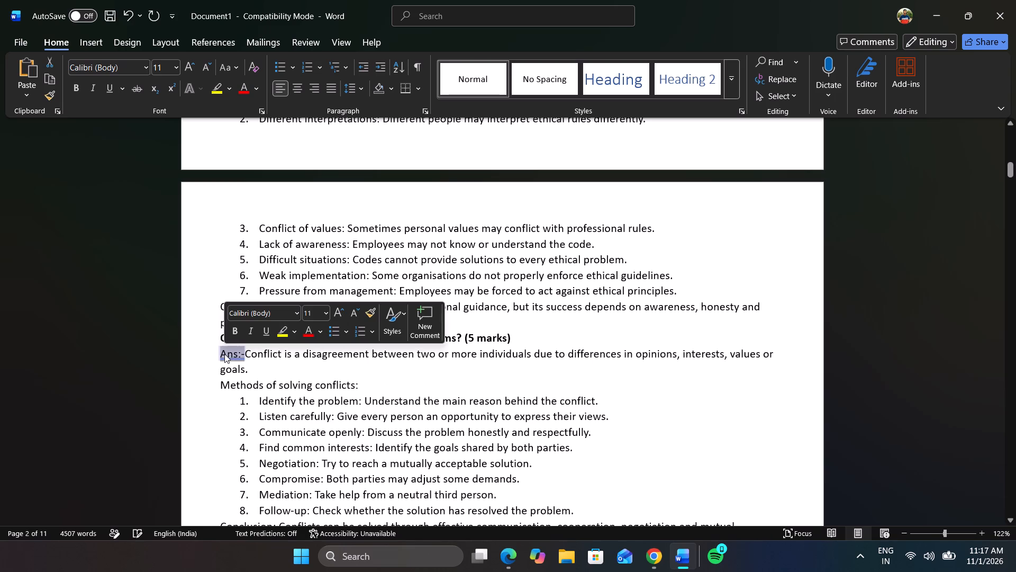
{"action": "left_click", "coordinate": [231, 336]}
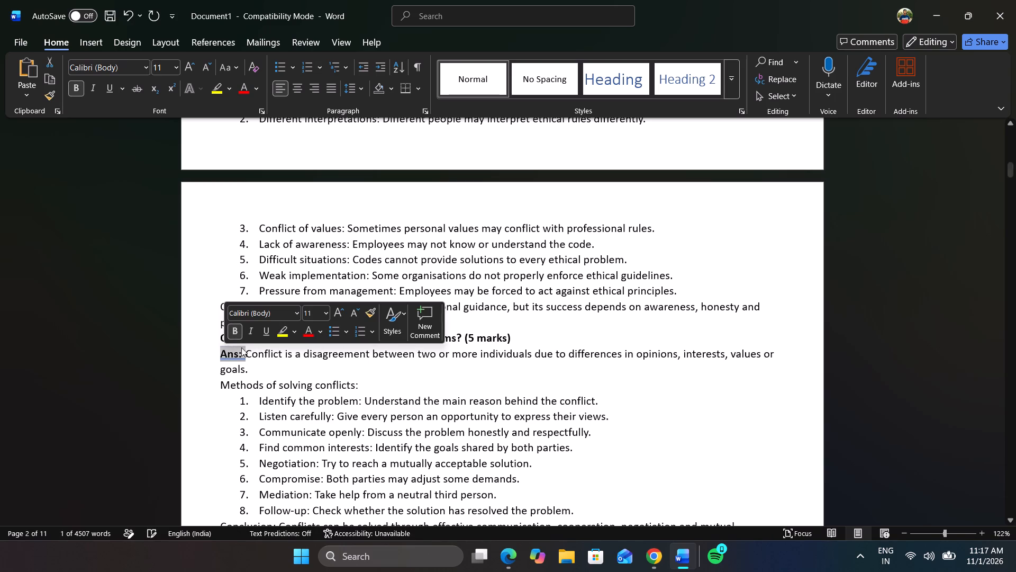
{"action": "left_click", "coordinate": [246, 356]}
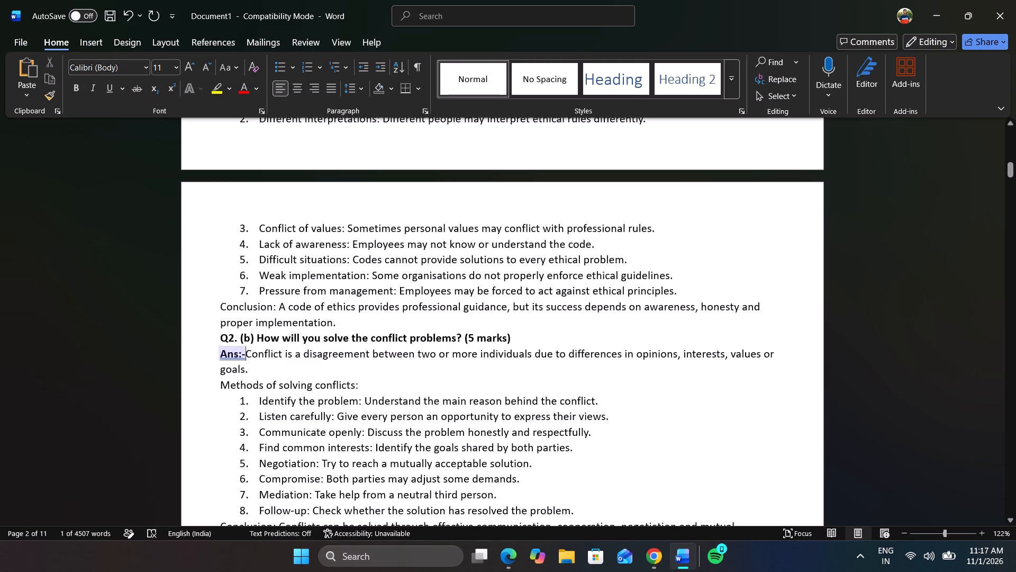
{"action": "key", "text": "space"}
Set the font size of the conflict definition sentence after the Q2 (b) "Ans:-" label to 10.
{"action": "left_click", "coordinate": [259, 361]}
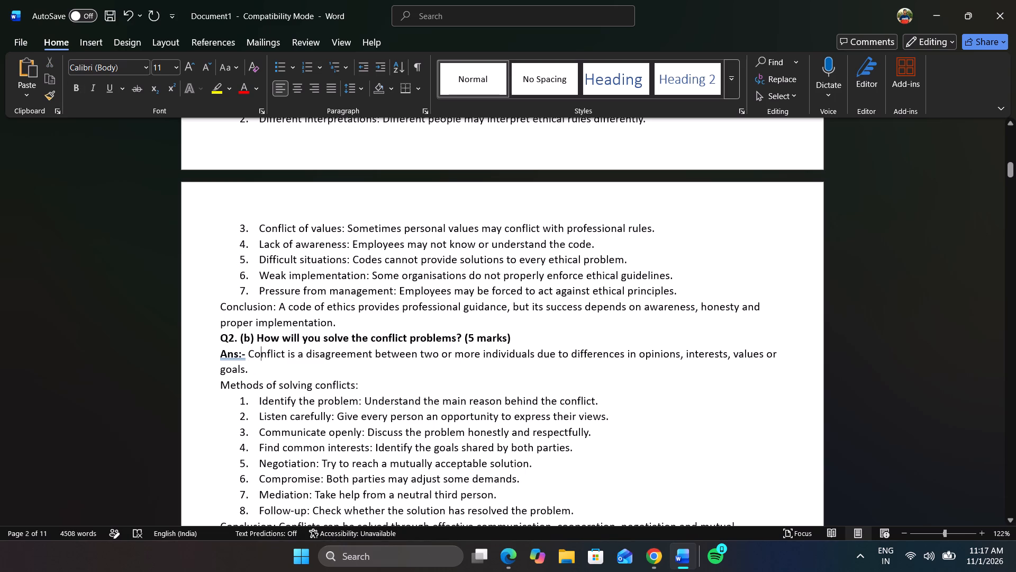
{"action": "left_click_drag", "start_coordinate": [254, 371], "coordinate": [249, 355]}
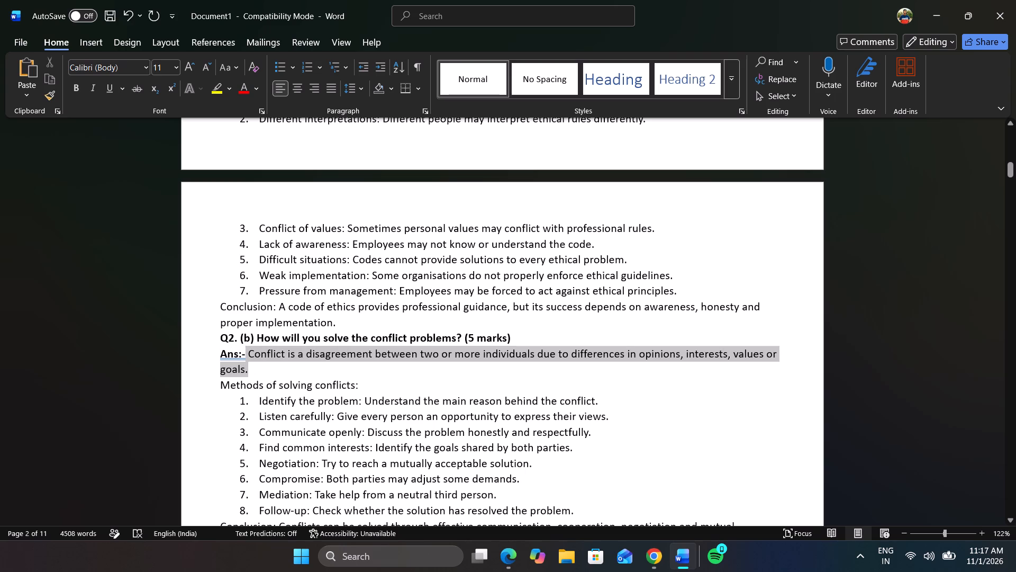
{"action": "left_click_drag", "start_coordinate": [249, 355], "coordinate": [249, 355]}
{"action": "left_click", "coordinate": [351, 312]}
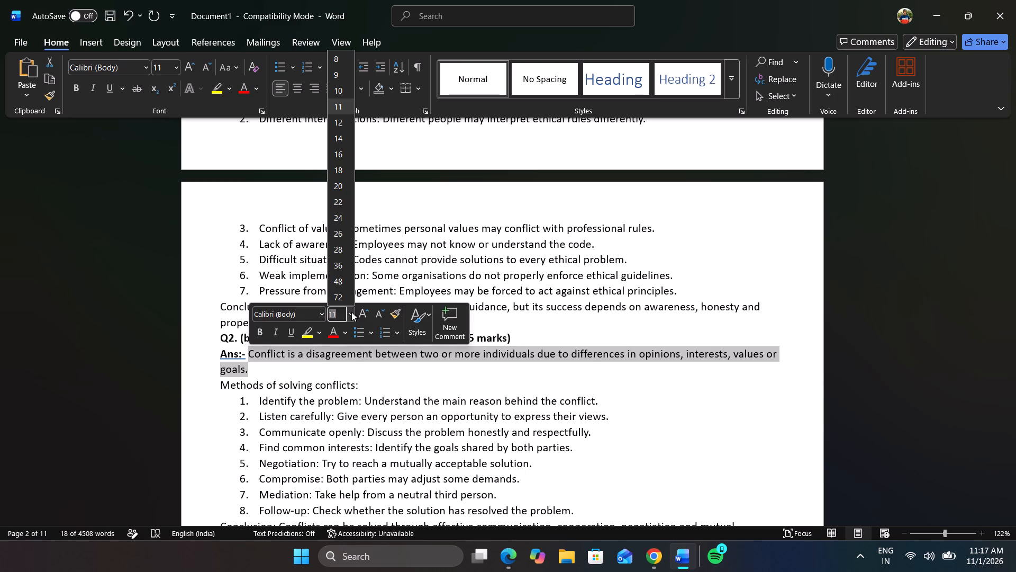
{"action": "left_click", "coordinate": [340, 91]}
{"action": "left_click", "coordinate": [431, 345]}
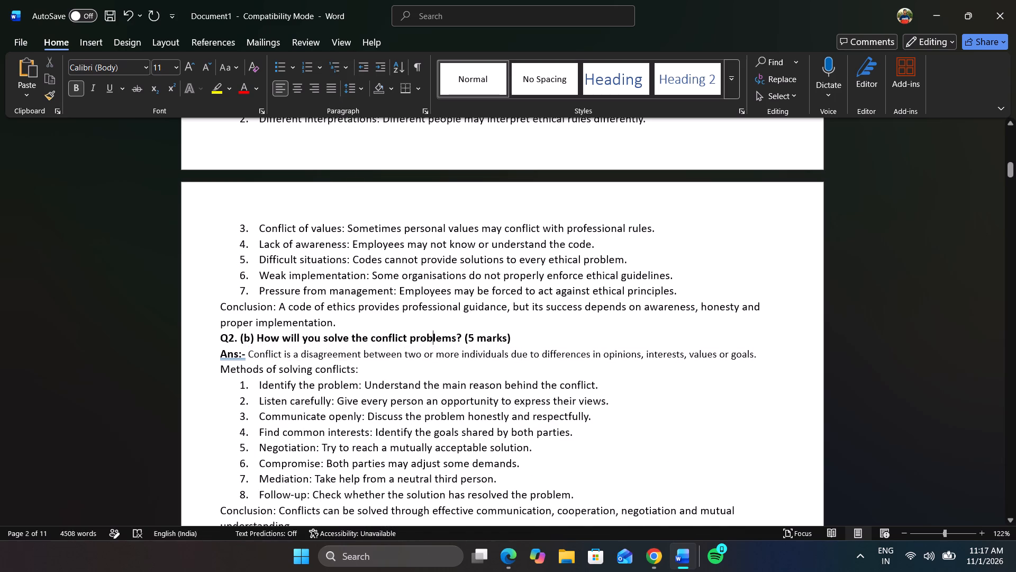
Make the "Methods of solving conflicts:" line in Q2 (b) bold.
{"action": "left_click_drag", "start_coordinate": [375, 367], "coordinate": [233, 374]}
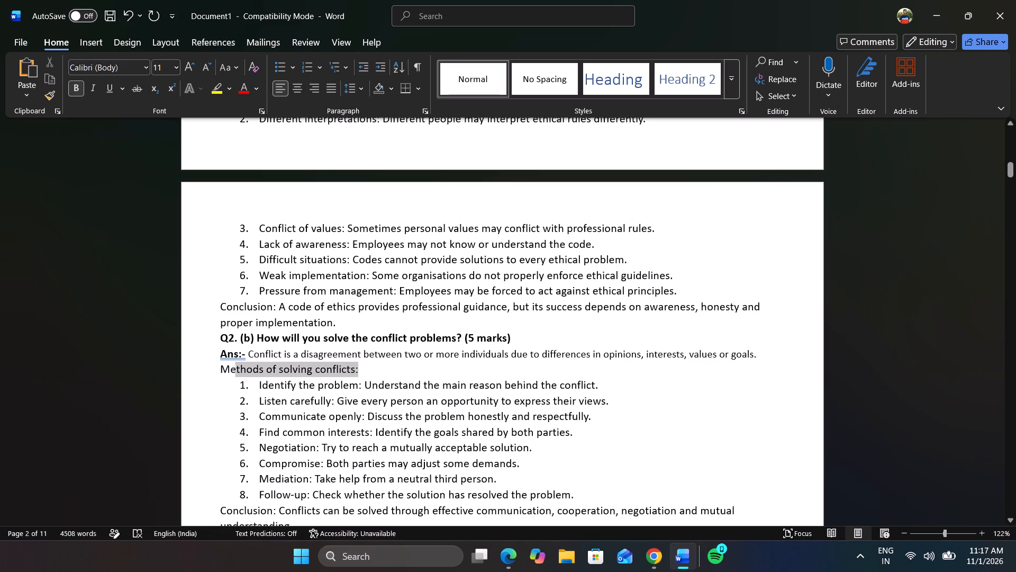
{"action": "left_click_drag", "start_coordinate": [233, 374], "coordinate": [222, 371]}
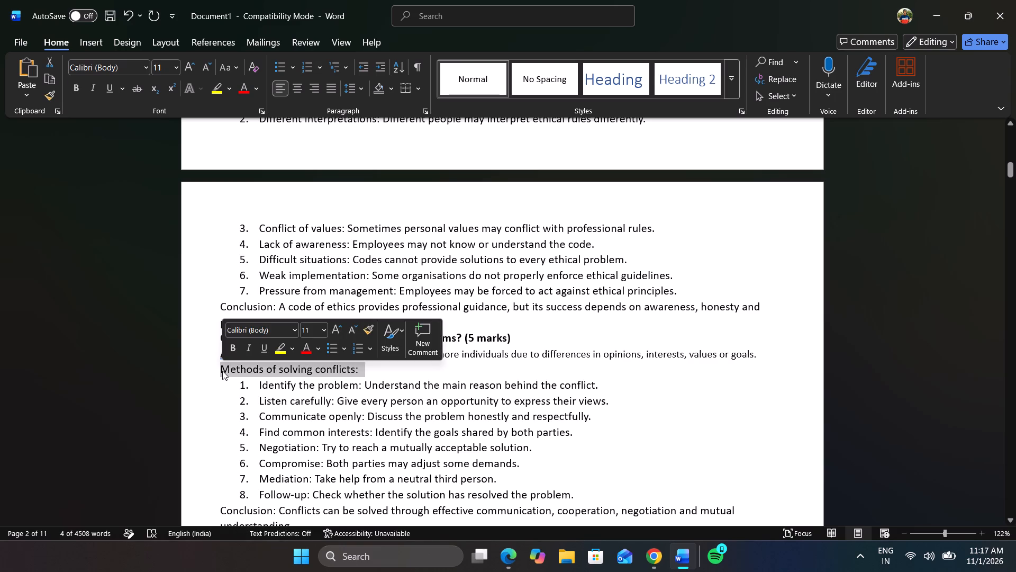
{"action": "key", "text": "ctrl+b"}
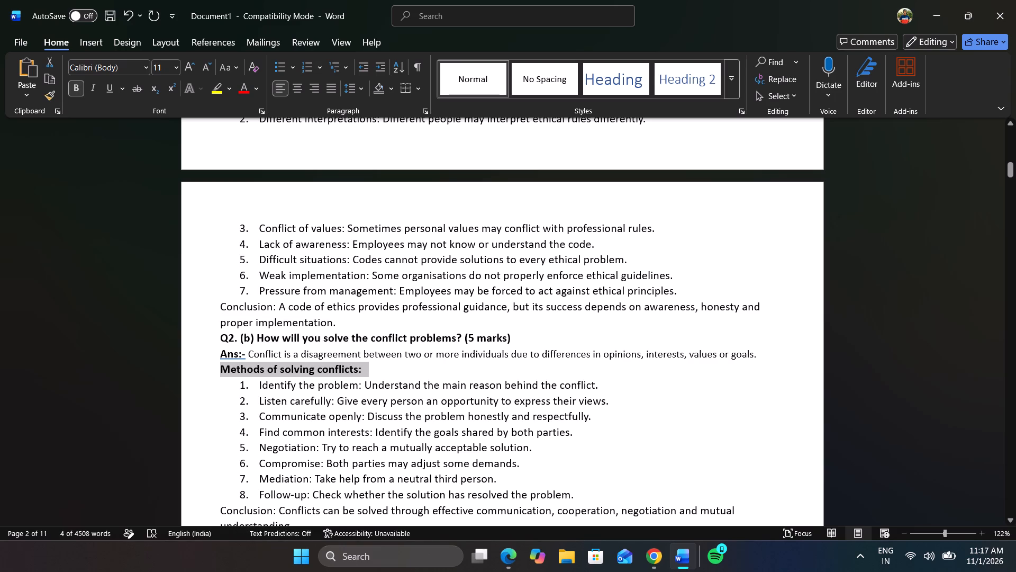
Make the "Conclusion:" label at the end of the Q2 (b) answer bold.
{"action": "scroll", "coordinate": [456, 423], "scroll_direction": "down", "scroll_amount": 1}
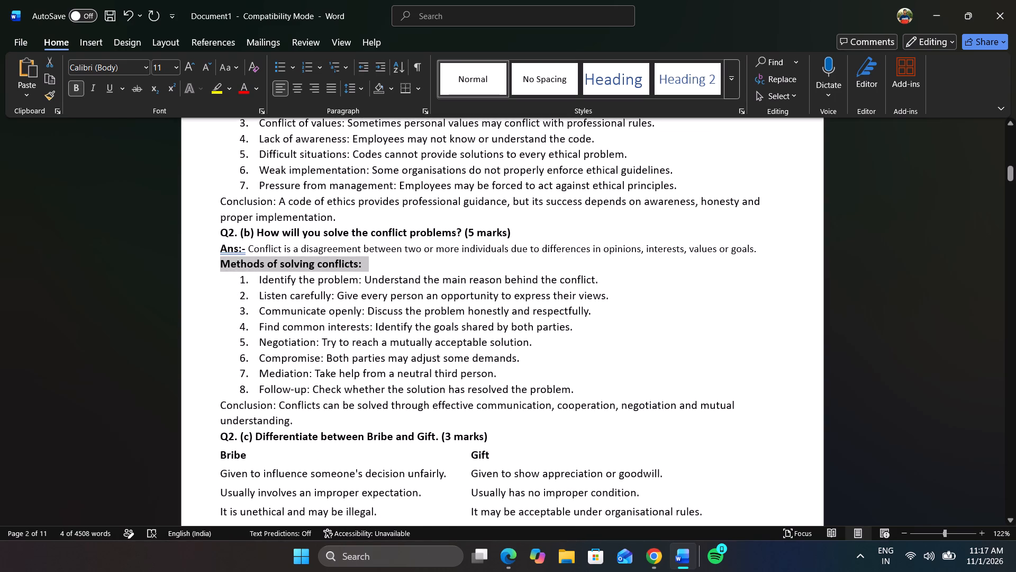
{"action": "triple_click", "coordinate": [275, 404]}
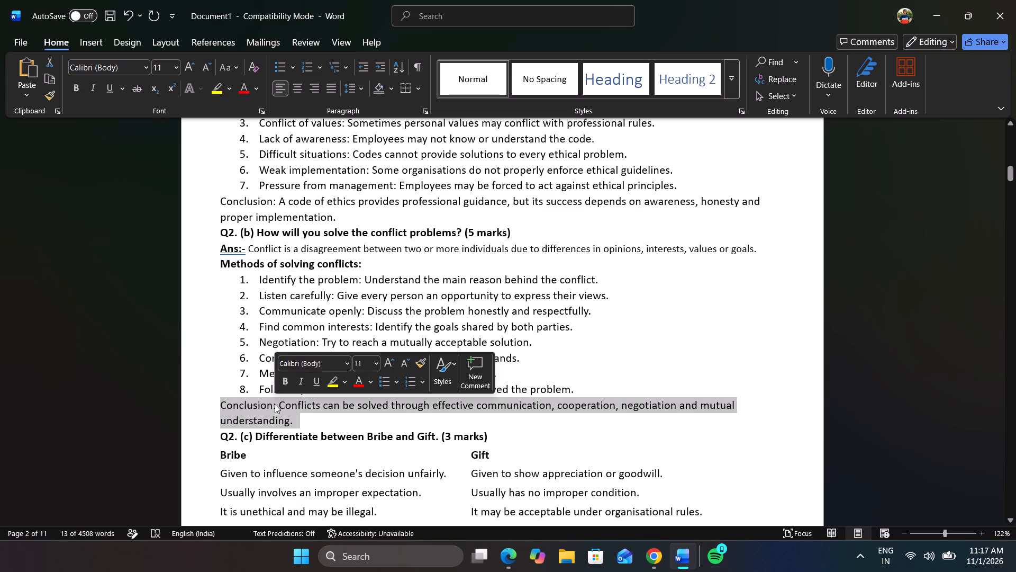
{"action": "left_click", "coordinate": [275, 404]}
{"action": "left_click_drag", "start_coordinate": [275, 404], "coordinate": [218, 406]}
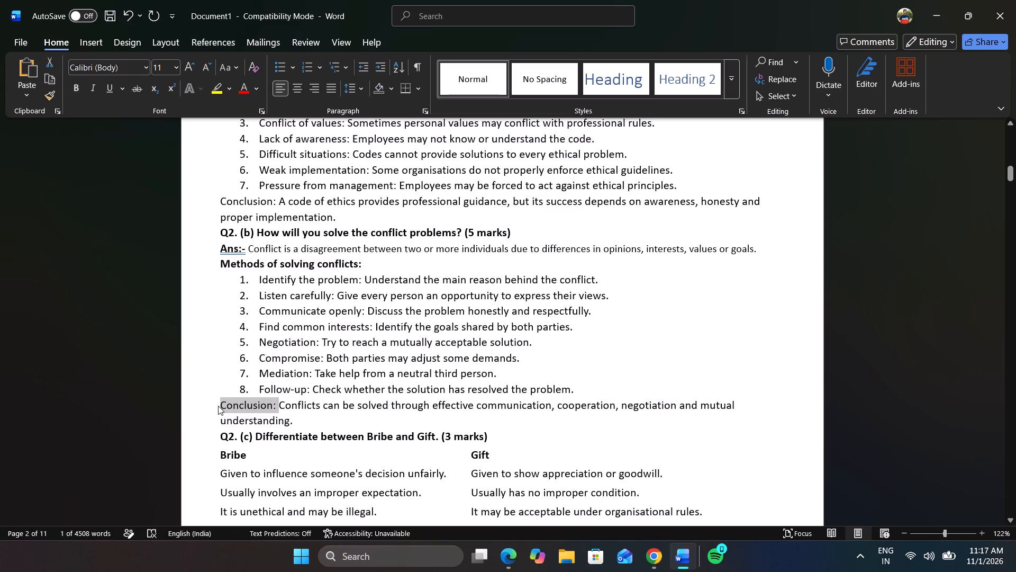
{"action": "key", "text": "ctrl+b"}
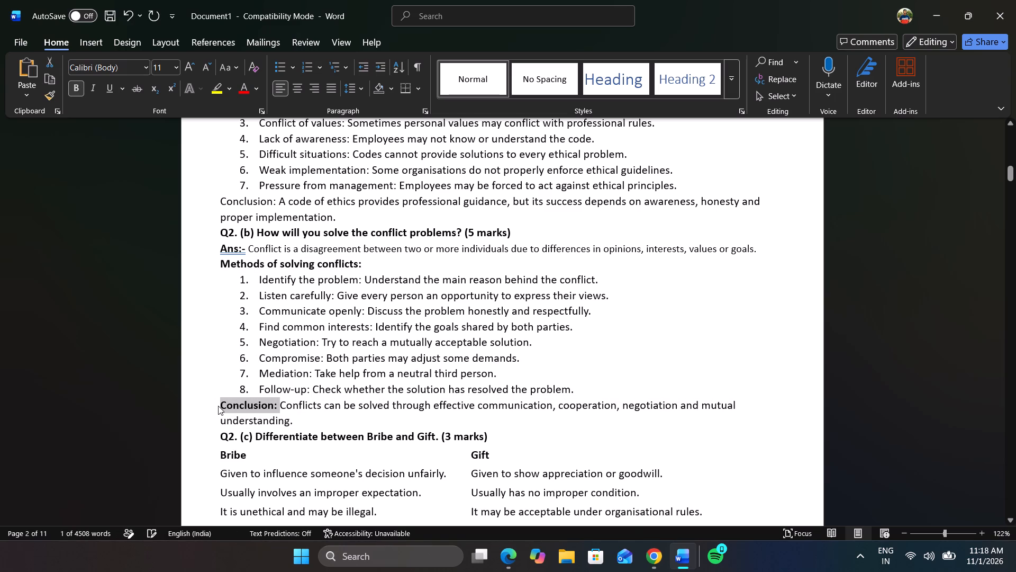
Make the "Conclusion:" label at the end of the Q2 (a) answer bold.
{"action": "scroll", "coordinate": [218, 406], "scroll_direction": "up", "scroll_amount": 2}
{"action": "left_click", "coordinate": [394, 384]}
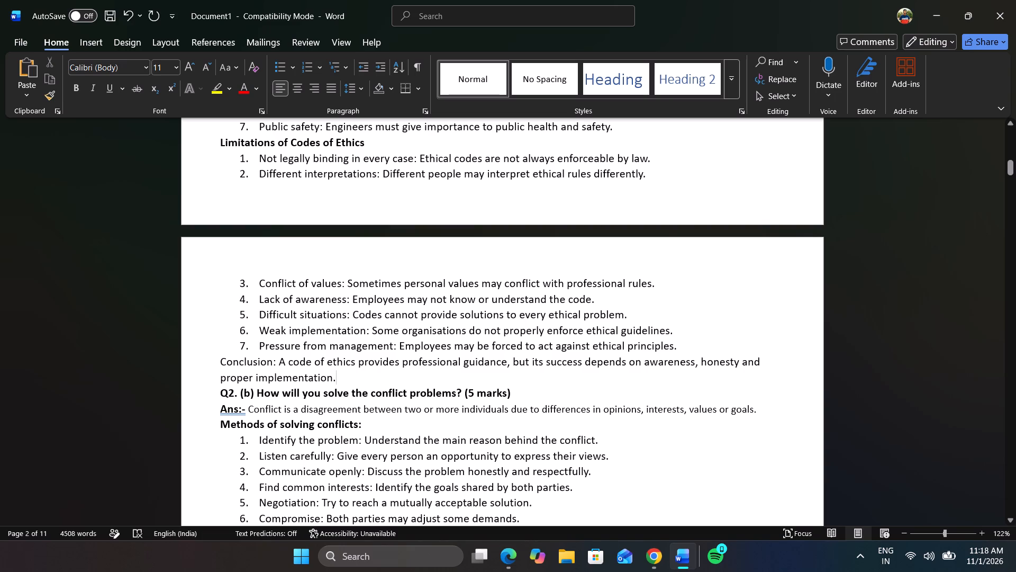
{"action": "left_click_drag", "start_coordinate": [275, 360], "coordinate": [215, 360]}
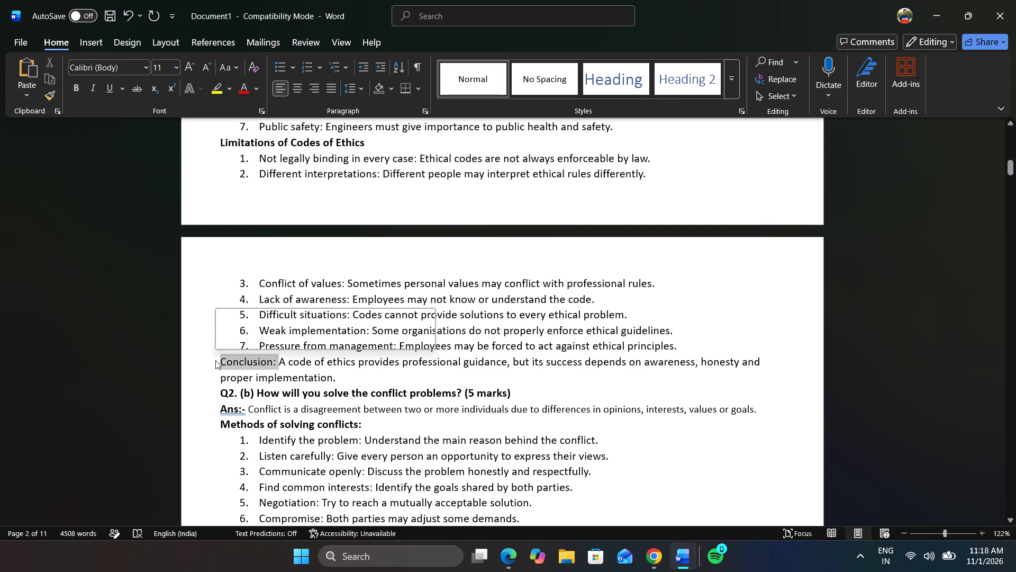
{"action": "left_click", "coordinate": [223, 339]}
{"action": "left_click", "coordinate": [403, 375]}
Move the Bribe and Gift comparison table in Q2 (c) slightly to the right, indenting it from the text margin.
{"action": "scroll", "coordinate": [403, 375], "scroll_direction": "up", "scroll_amount": 1}
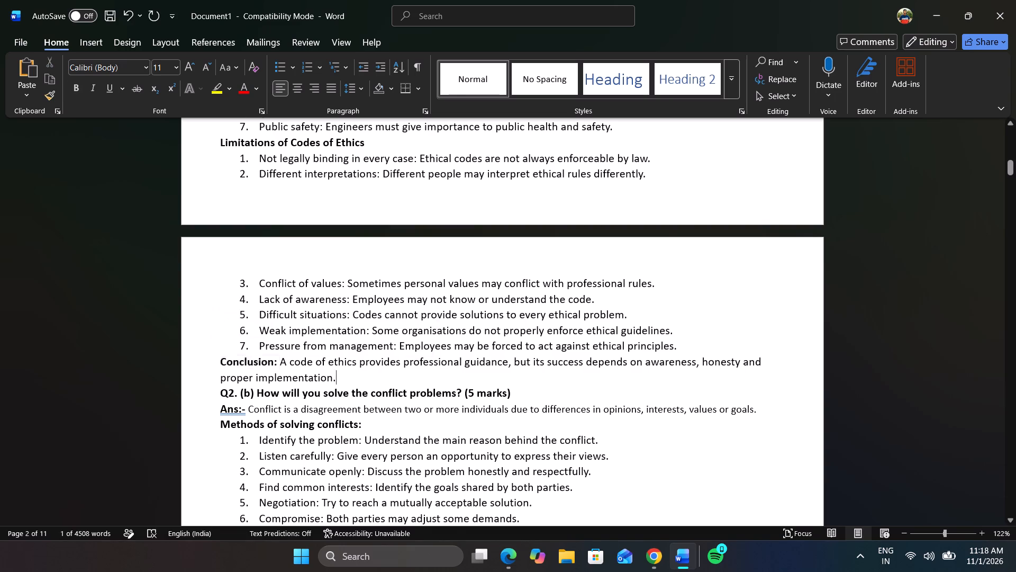
{"action": "scroll", "coordinate": [403, 375], "scroll_direction": "up", "scroll_amount": 3}
{"action": "scroll", "coordinate": [403, 375], "scroll_direction": "right", "scroll_amount": 1}
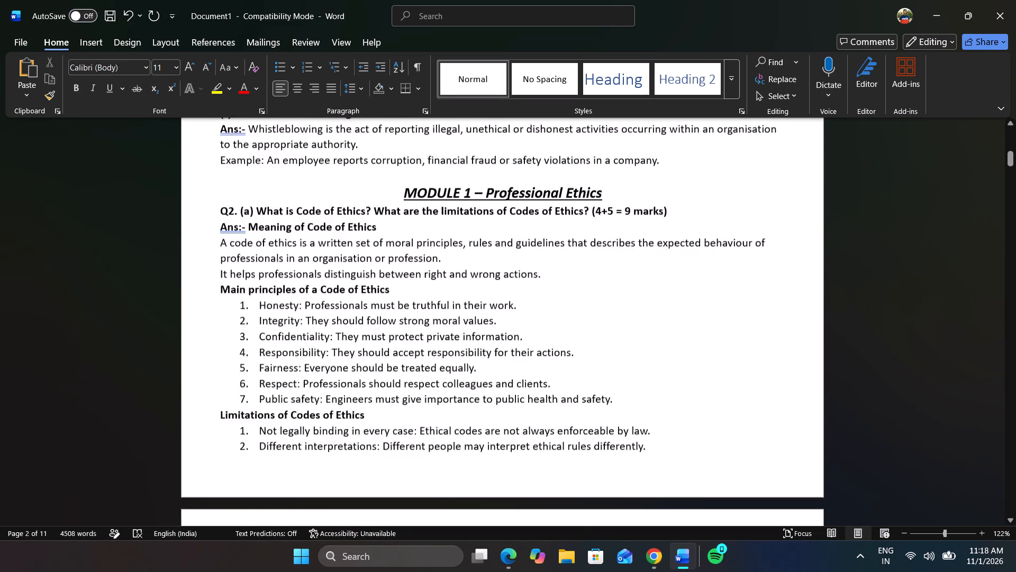
{"action": "scroll", "coordinate": [403, 375], "scroll_direction": "right", "scroll_amount": 1}
{"action": "scroll", "coordinate": [403, 375], "scroll_direction": "down", "scroll_amount": 1}
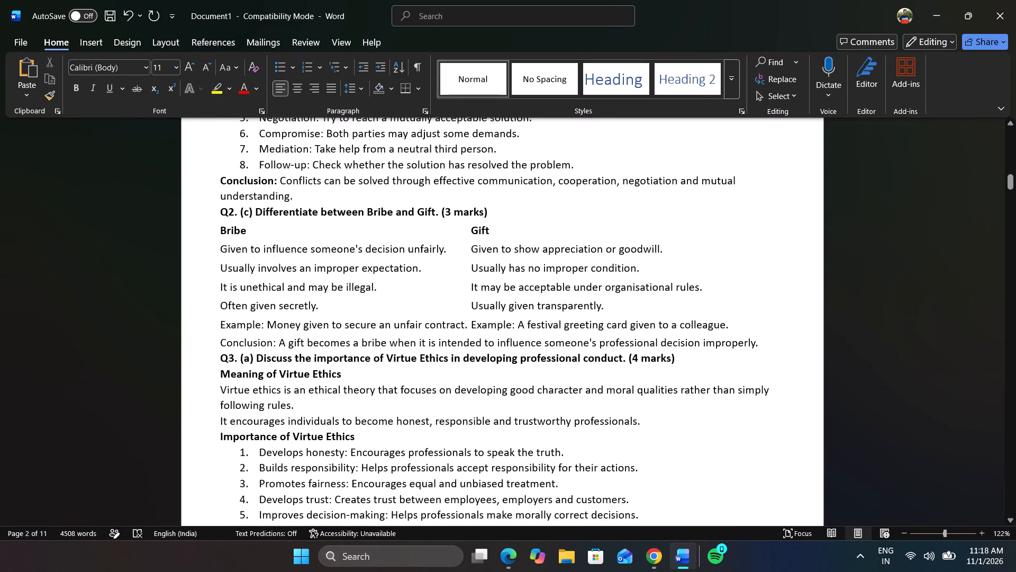
{"action": "left_click_drag", "start_coordinate": [208, 213], "coordinate": [230, 220]}
{"action": "left_click", "coordinate": [233, 236]}
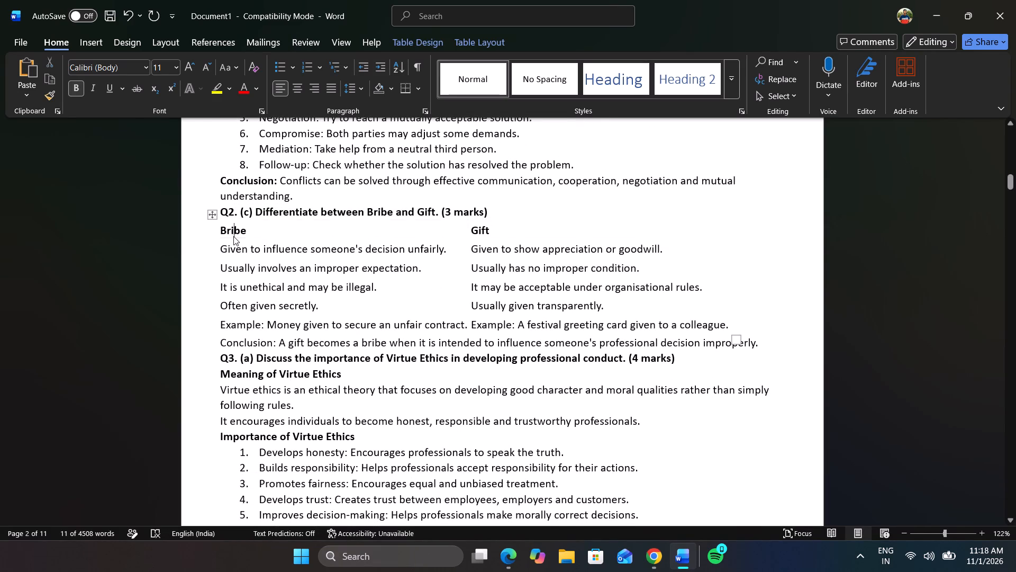
{"action": "left_click_drag", "start_coordinate": [210, 218], "coordinate": [240, 226]}
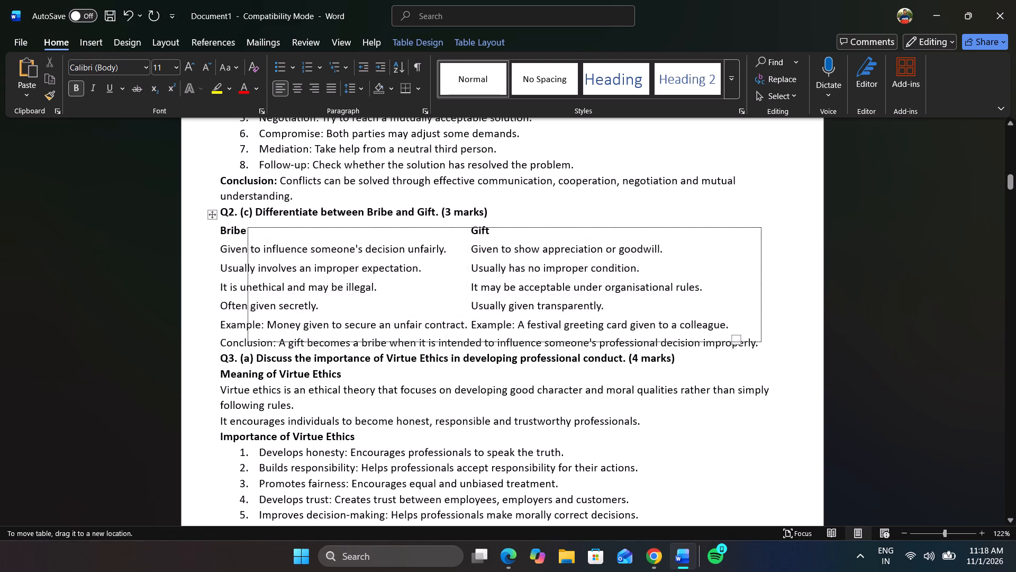
{"action": "left_click_drag", "start_coordinate": [240, 226], "coordinate": [246, 226]}
{"action": "left_click", "coordinate": [223, 237]}
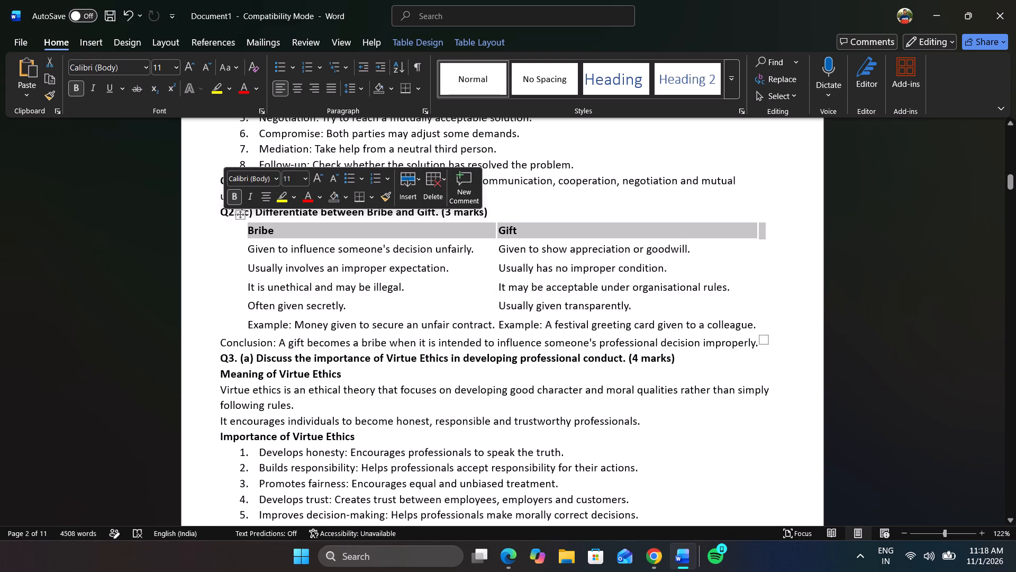
{"action": "double_click", "coordinate": [211, 230]}
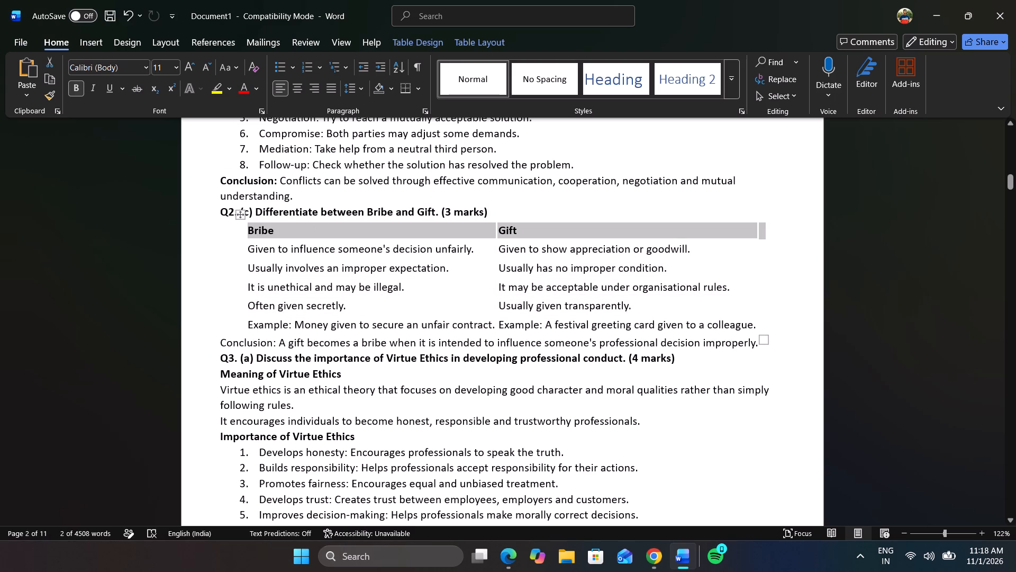
Add a bold "Ans:-" label on its own line between the Q2 (c) heading and the Bribe and Gift table.
{"action": "left_click", "coordinate": [493, 207]}
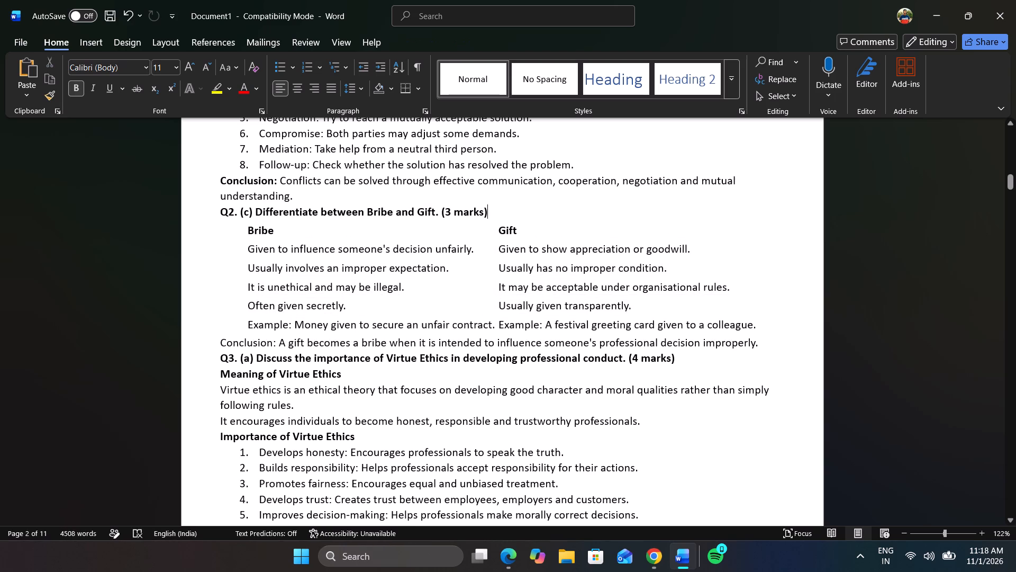
{"action": "key", "text": "Return"}
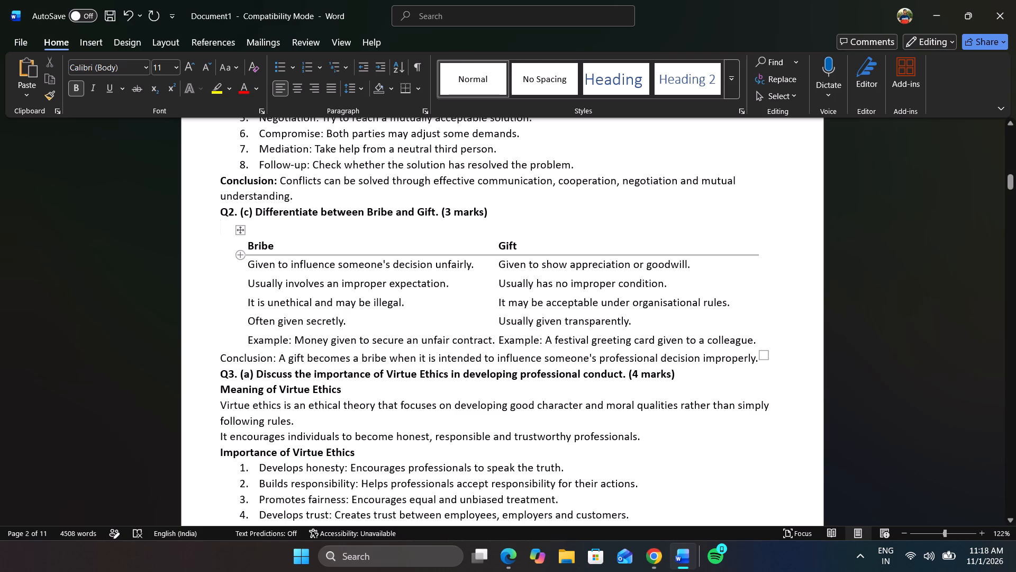
{"action": "key", "text": "Down"}
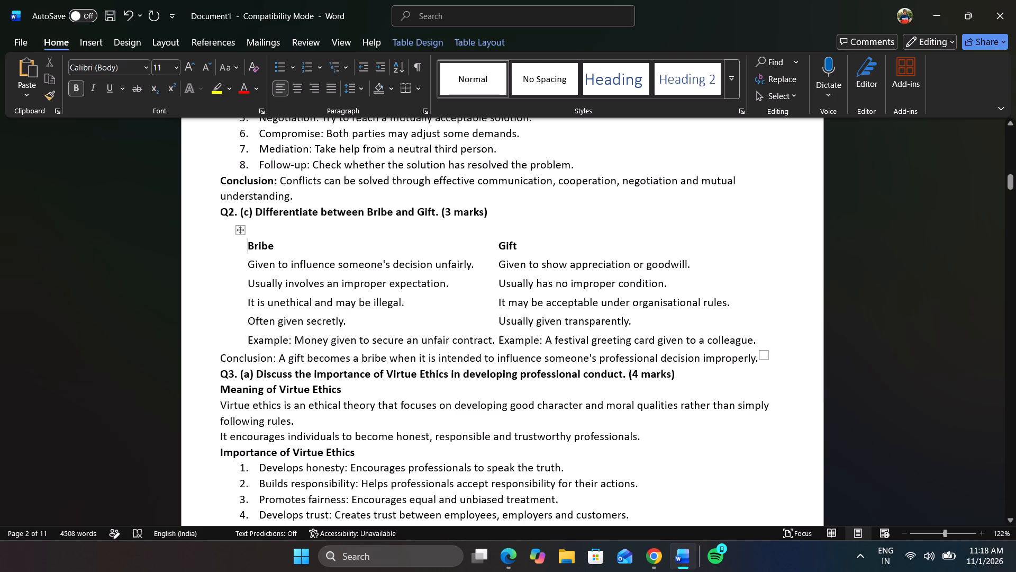
{"action": "key", "text": "shift+a"}
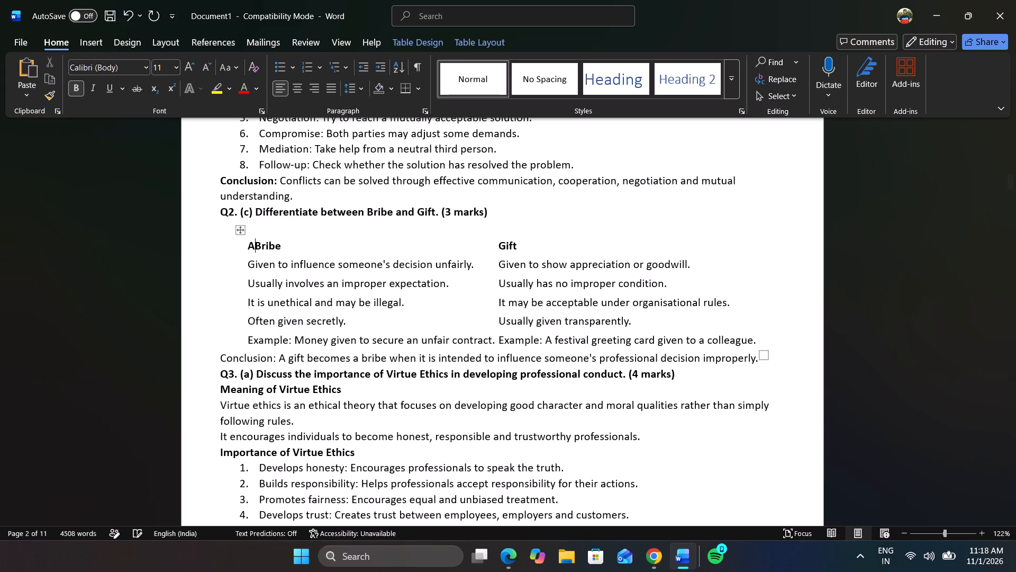
{"action": "key", "text": "BackSpace"}
{"action": "left_click", "coordinate": [274, 223]}
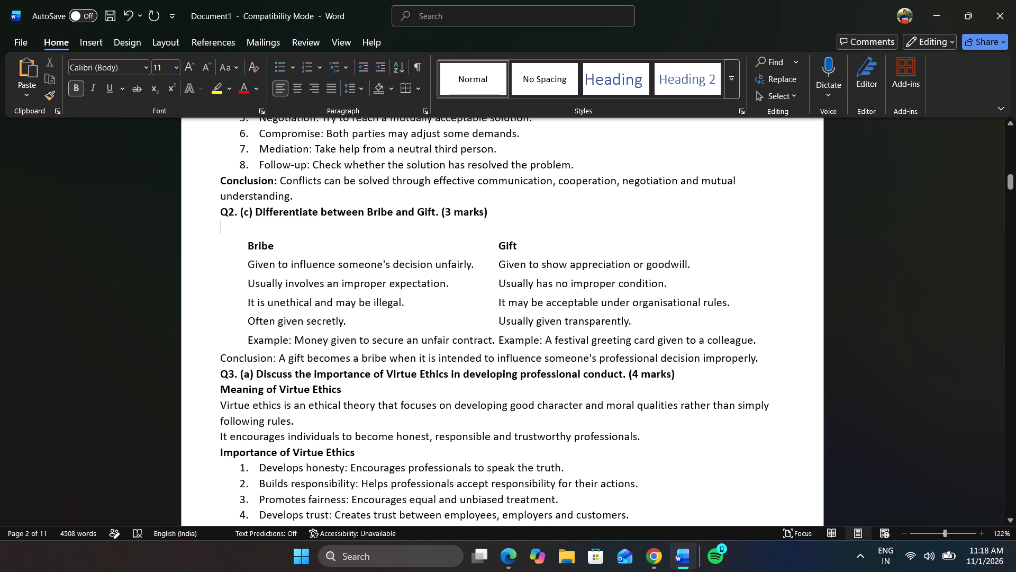
{"action": "key", "text": "shift+b"}
{"action": "key", "text": "BackSpace"}
{"action": "key", "text": "ctrl+b"}
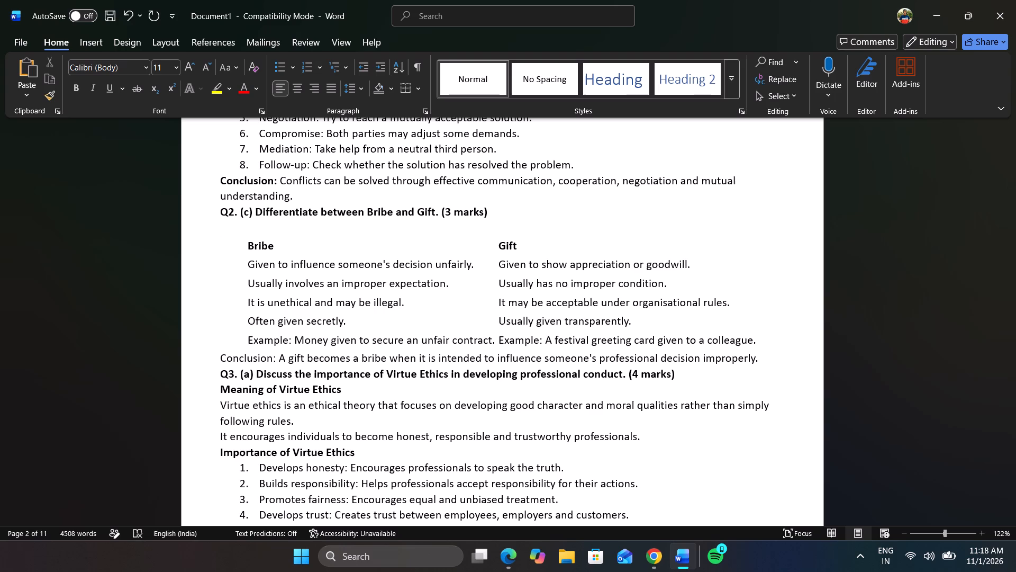
{"action": "left_click", "coordinate": [222, 235], "text": "ctrl"}
{"action": "left_click", "coordinate": [222, 235], "text": "ctrl"}
{"action": "key", "text": "ctrl+b"}
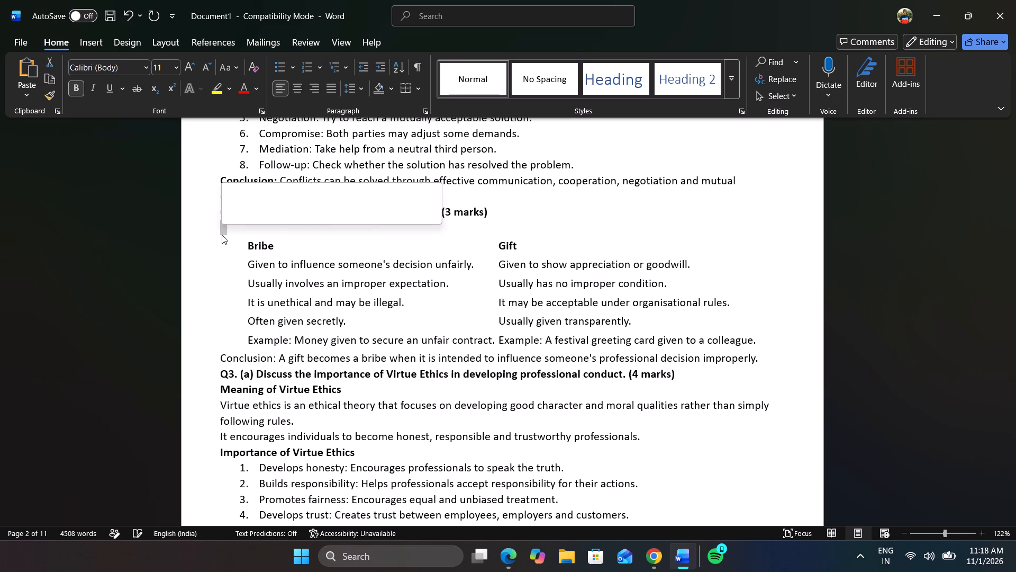
{"action": "left_click", "coordinate": [228, 226]}
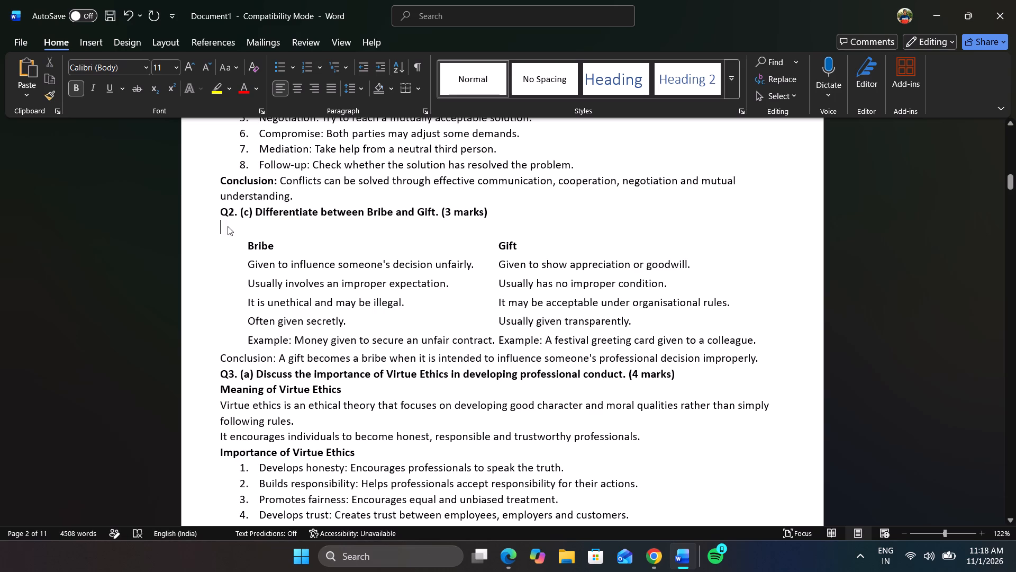
{"action": "key", "text": "shift+a"}
{"action": "type", "text": "ns:-"}
{"action": "left_click", "coordinate": [621, 234]}
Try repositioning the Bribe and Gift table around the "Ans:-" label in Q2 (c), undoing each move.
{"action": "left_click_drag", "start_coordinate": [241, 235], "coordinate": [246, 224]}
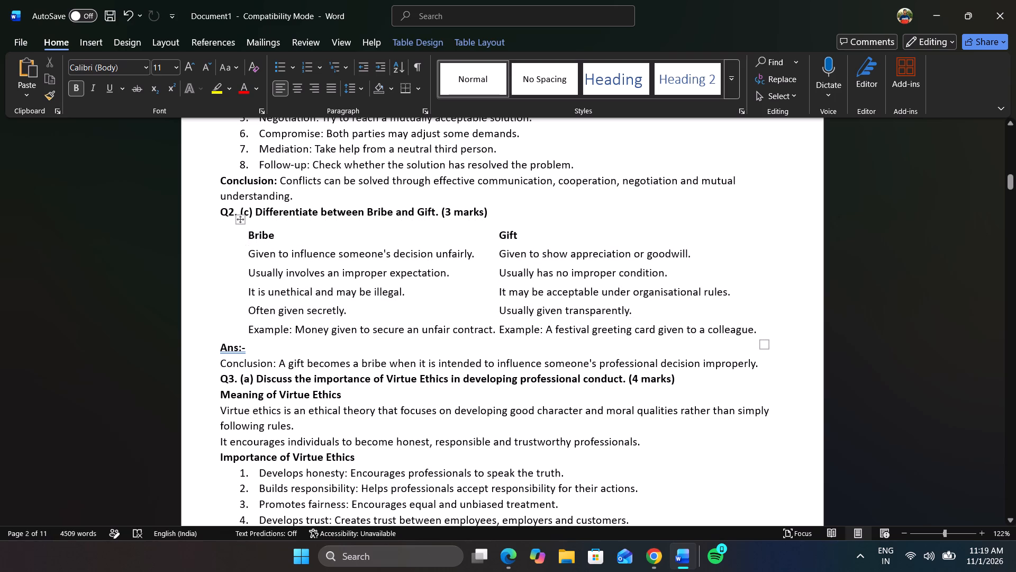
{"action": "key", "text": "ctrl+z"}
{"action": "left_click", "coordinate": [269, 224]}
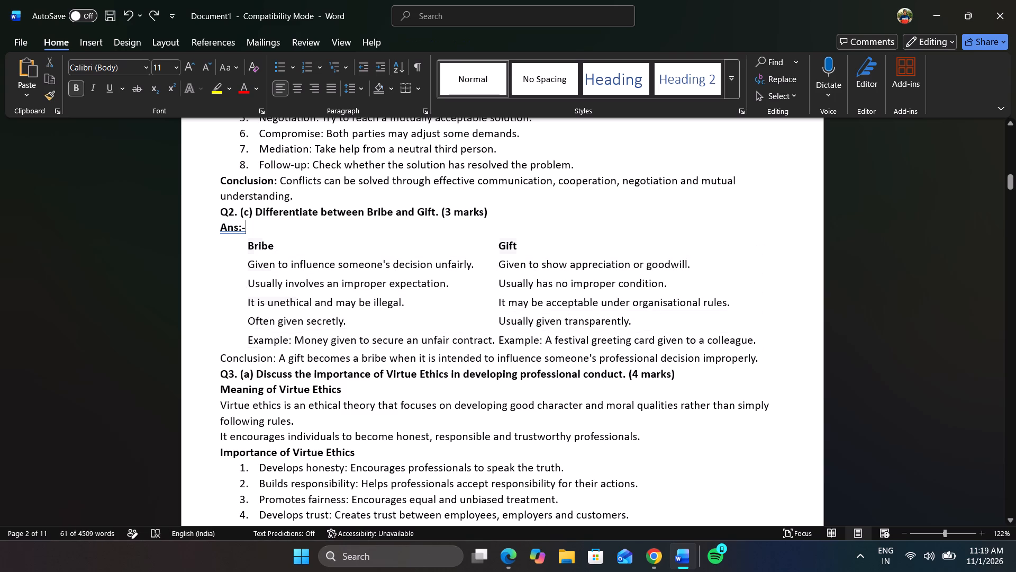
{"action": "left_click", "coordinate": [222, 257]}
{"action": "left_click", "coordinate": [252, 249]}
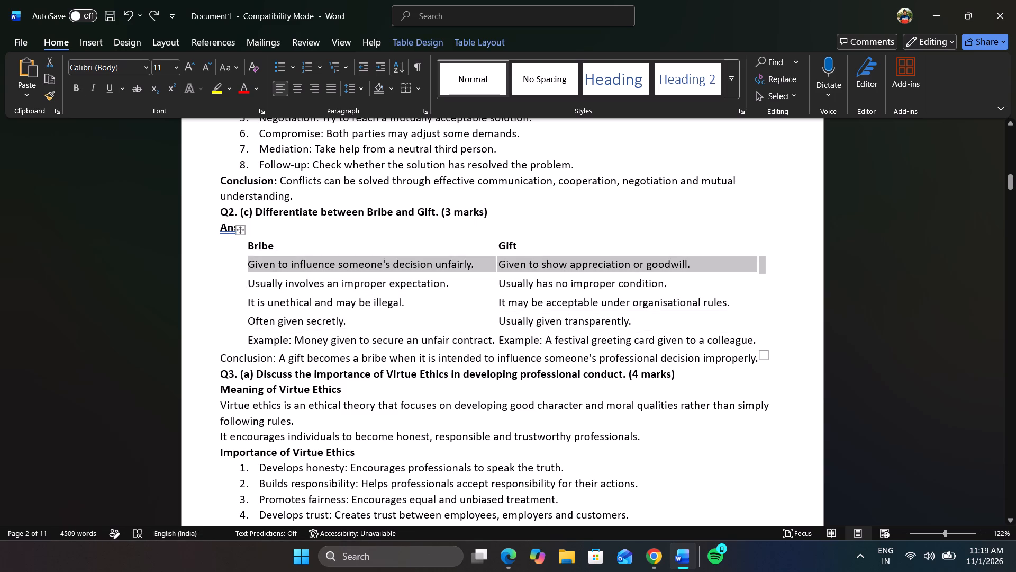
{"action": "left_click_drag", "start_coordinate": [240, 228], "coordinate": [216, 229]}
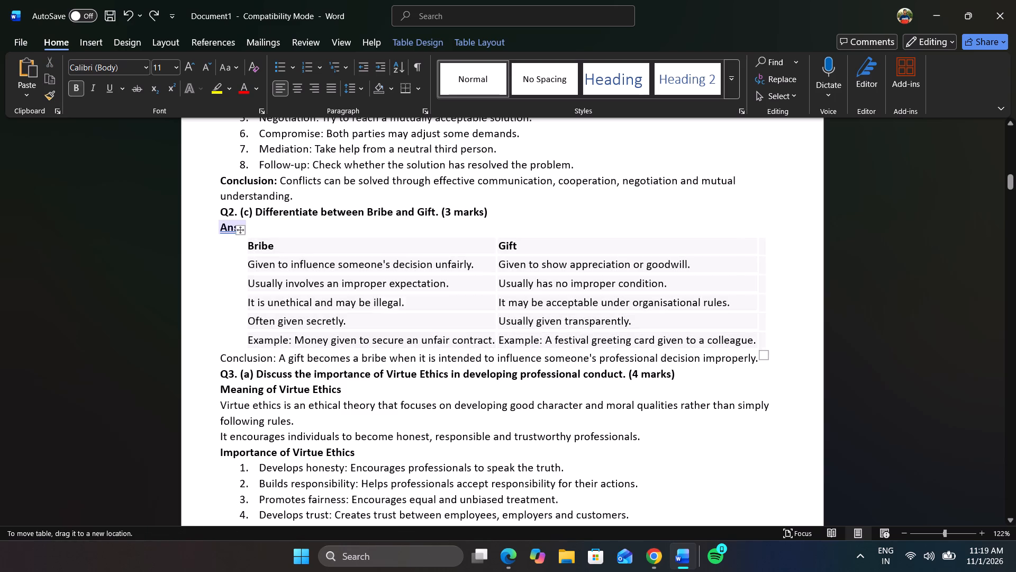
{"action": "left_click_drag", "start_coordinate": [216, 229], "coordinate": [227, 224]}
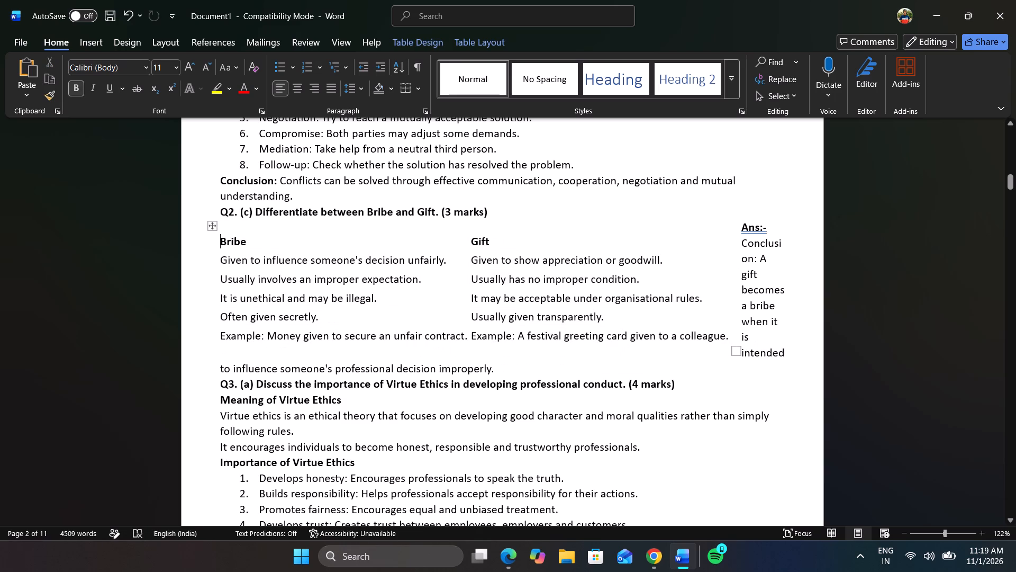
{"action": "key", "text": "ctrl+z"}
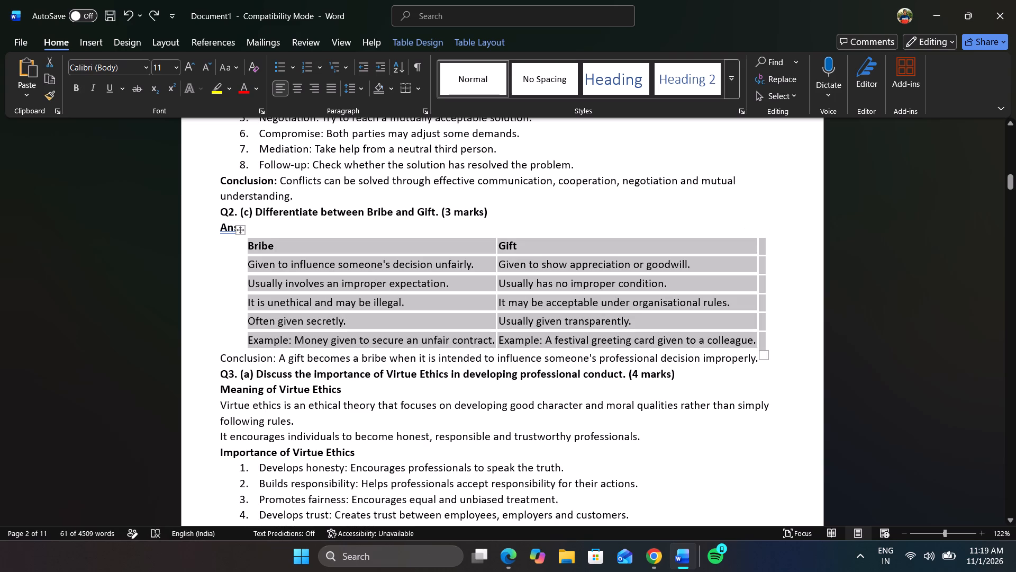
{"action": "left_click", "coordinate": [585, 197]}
Make the "Conclusion:" label below the Bribe and Gift table in Q2 (c) bold.
{"action": "scroll", "coordinate": [585, 197], "scroll_direction": "down", "scroll_amount": 1}
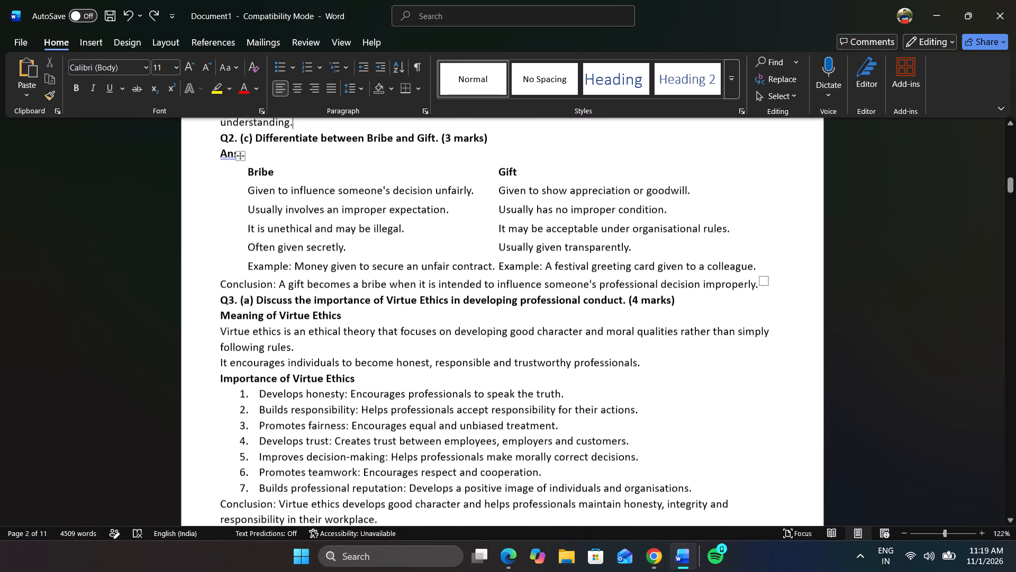
{"action": "scroll", "coordinate": [585, 197], "scroll_direction": "down", "scroll_amount": 1}
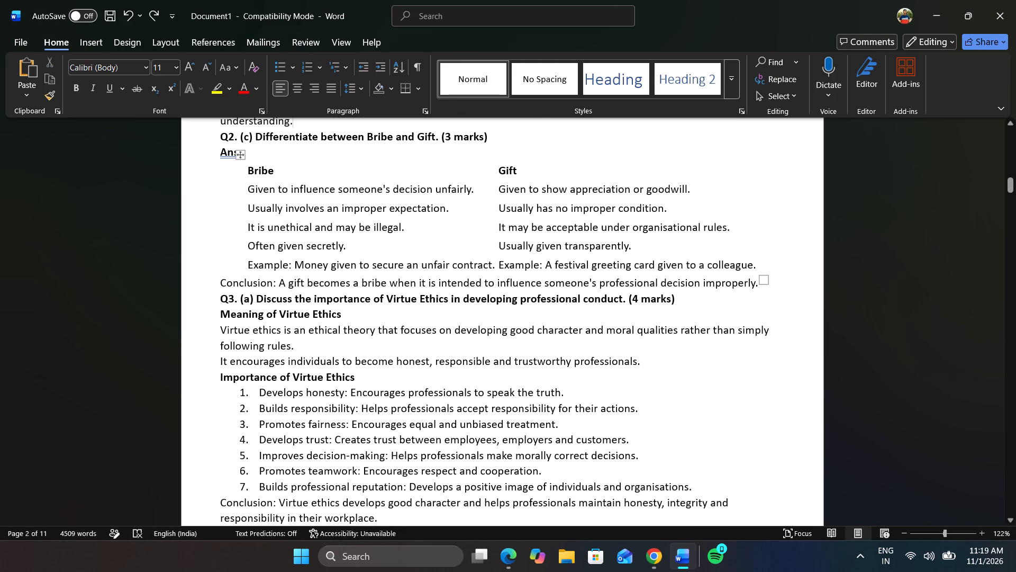
{"action": "left_click_drag", "start_coordinate": [277, 286], "coordinate": [211, 285]}
{"action": "left_click", "coordinate": [220, 270]}
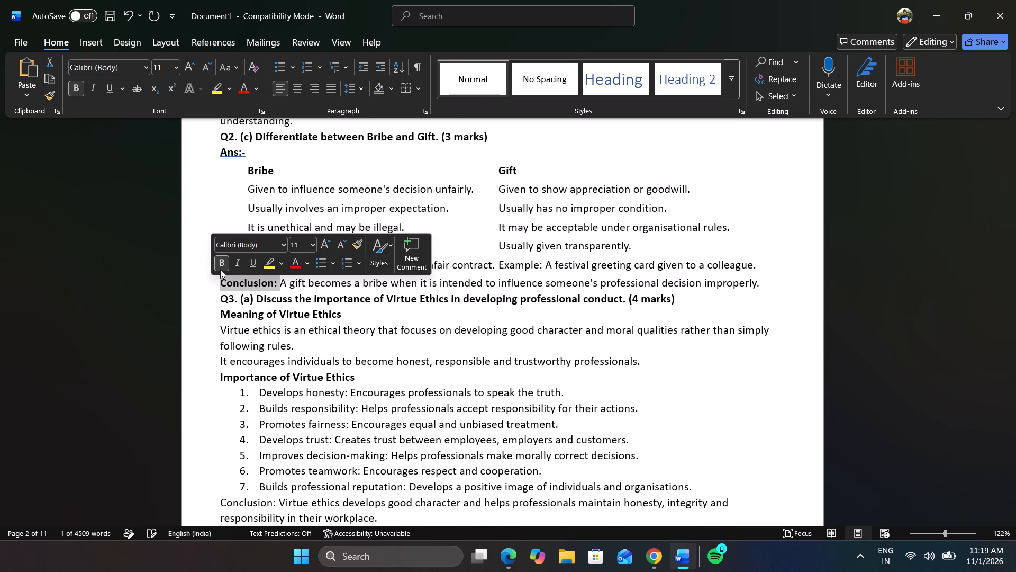
Insert "Ans:- " before the "Meaning of Virtue Ethics" heading in Q3 (a).
{"action": "scroll", "coordinate": [285, 328], "scroll_direction": "down", "scroll_amount": 1}
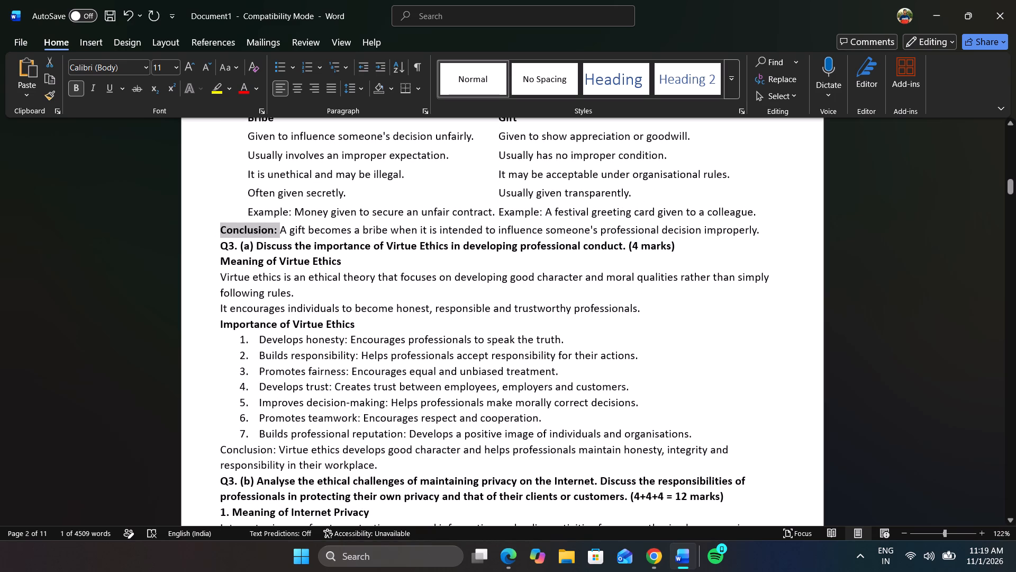
{"action": "left_click", "coordinate": [223, 276]}
{"action": "left_click", "coordinate": [219, 260]}
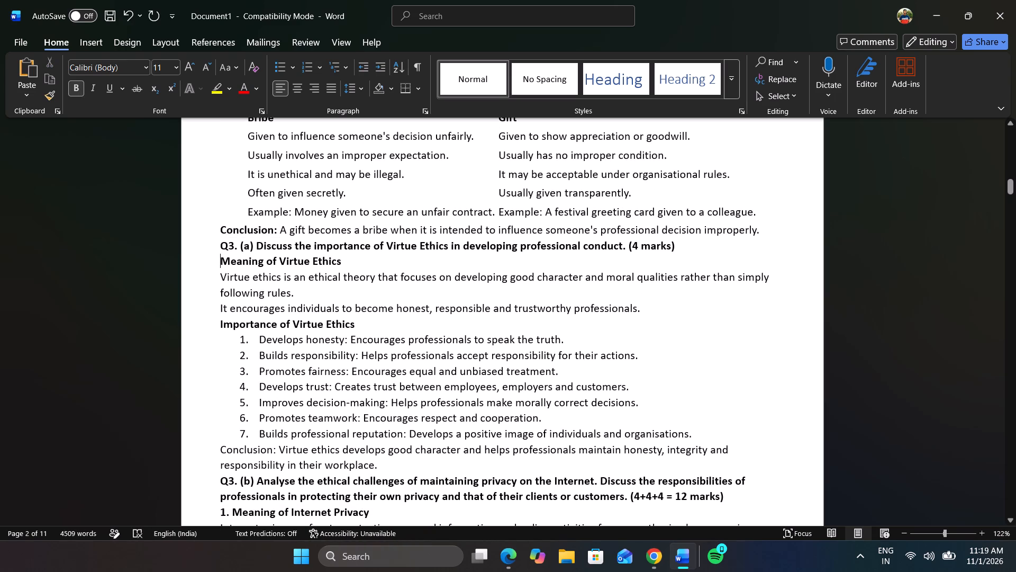
{"action": "key", "text": "shift+a"}
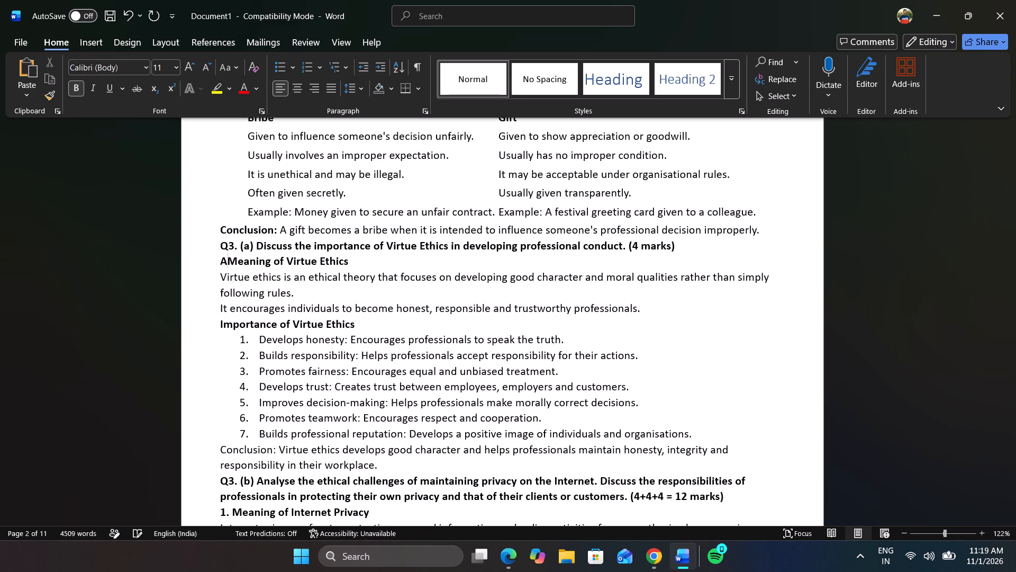
{"action": "type", "text": "ns"}
{"action": "type", "text": ":-"}
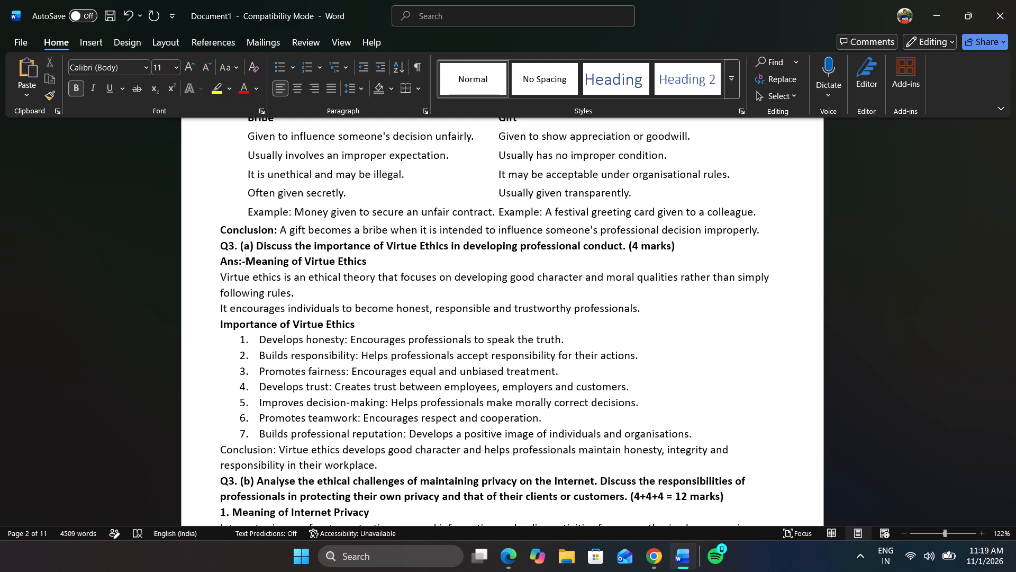
{"action": "key", "text": "space"}
Make the word "Conclusion" at the end of the Q3 (a) answer bold.
{"action": "scroll", "coordinate": [286, 321], "scroll_direction": "down", "scroll_amount": 1}
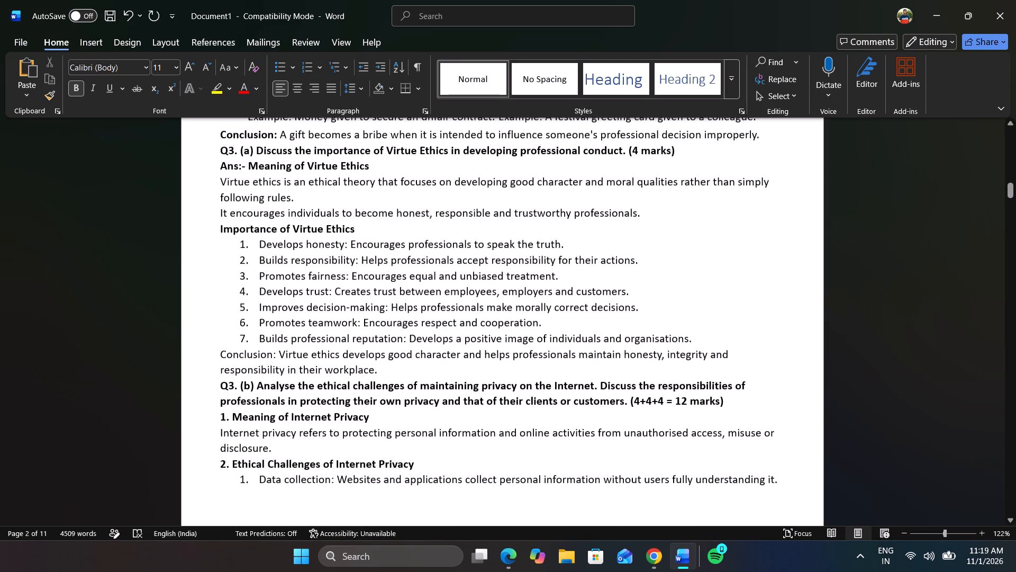
{"action": "left_click_drag", "start_coordinate": [274, 351], "coordinate": [223, 359]}
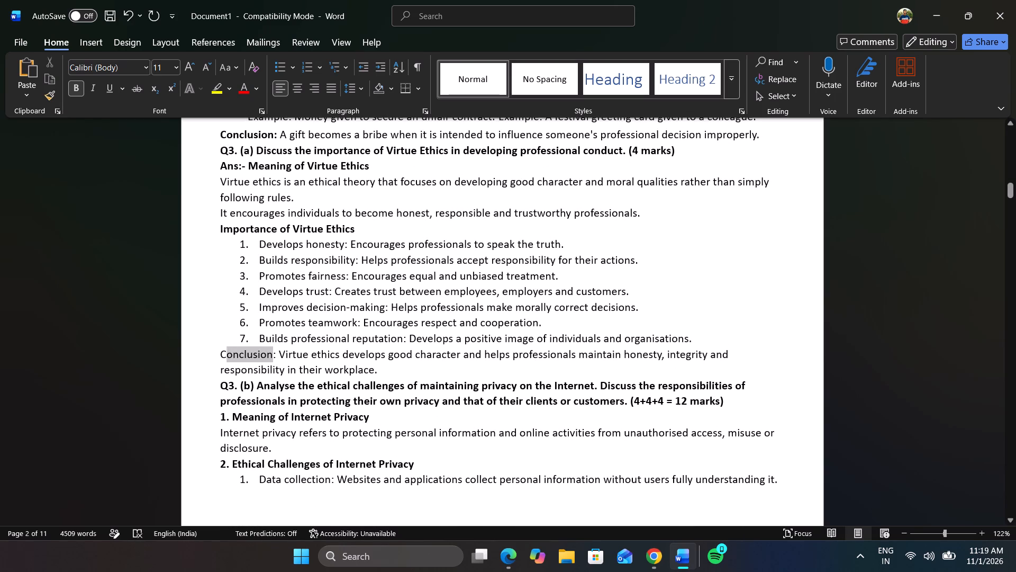
{"action": "left_click_drag", "start_coordinate": [223, 359], "coordinate": [223, 359]}
{"action": "left_click", "coordinate": [229, 335]}
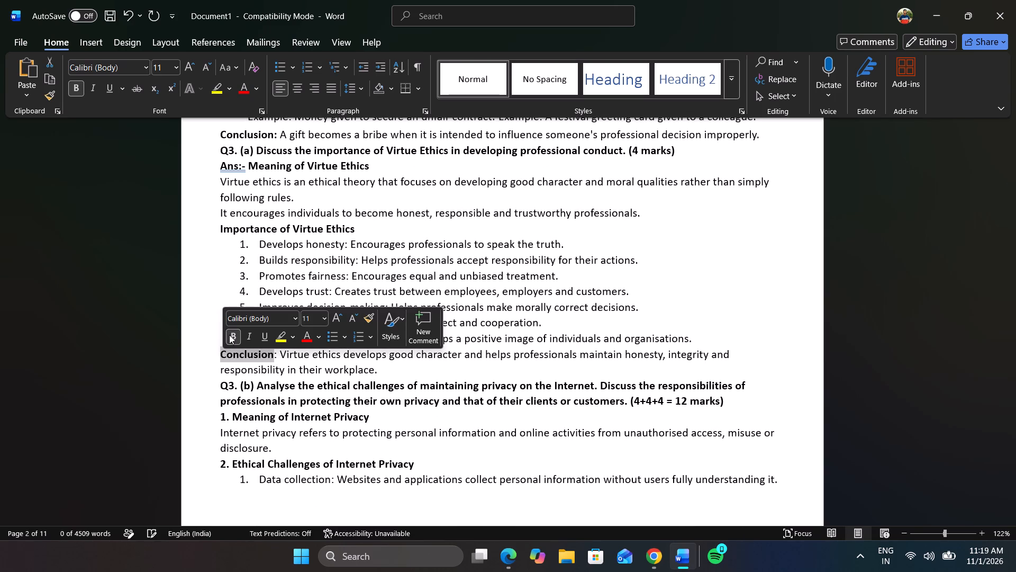
Insert a blank line between the Q3 (a) conclusion and the Q3 (b) question heading.
{"action": "scroll", "coordinate": [301, 393], "scroll_direction": "down", "scroll_amount": 1}
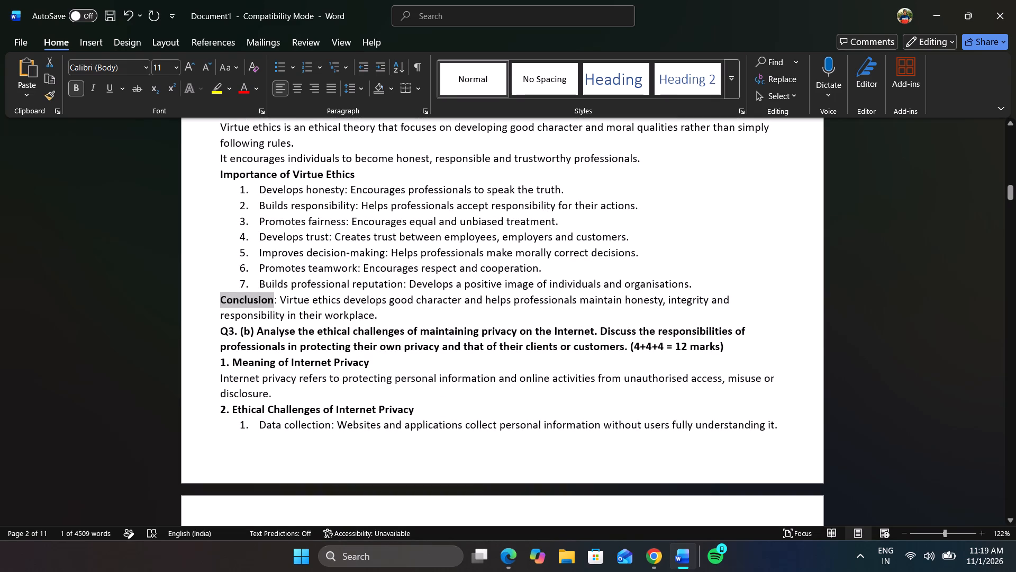
{"action": "left_click", "coordinate": [411, 316]}
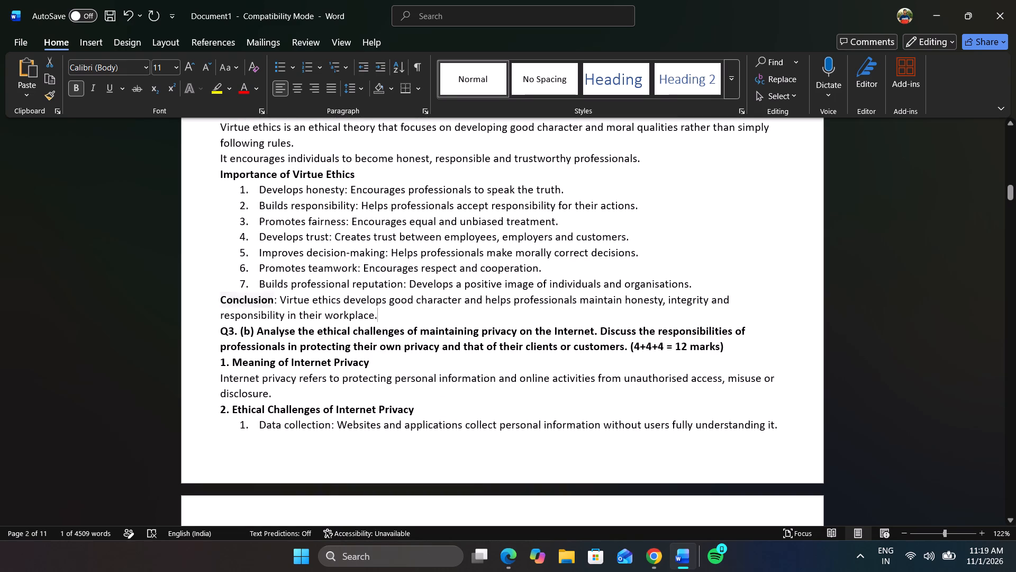
{"action": "key", "text": "Return"}
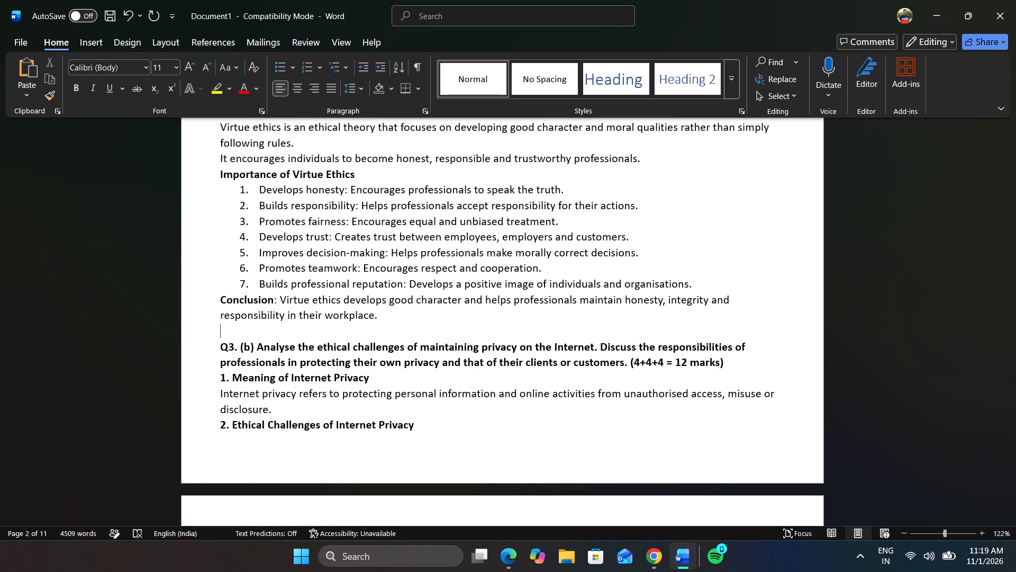
Insert "Ans:-" before the "1. Meaning of Internet Privacy" heading in Q3 (b).
{"action": "left_click", "coordinate": [214, 381]}
{"action": "key", "text": "shift+a"}
{"action": "type", "text": "ns"}
{"action": "type", "text": ":-"}
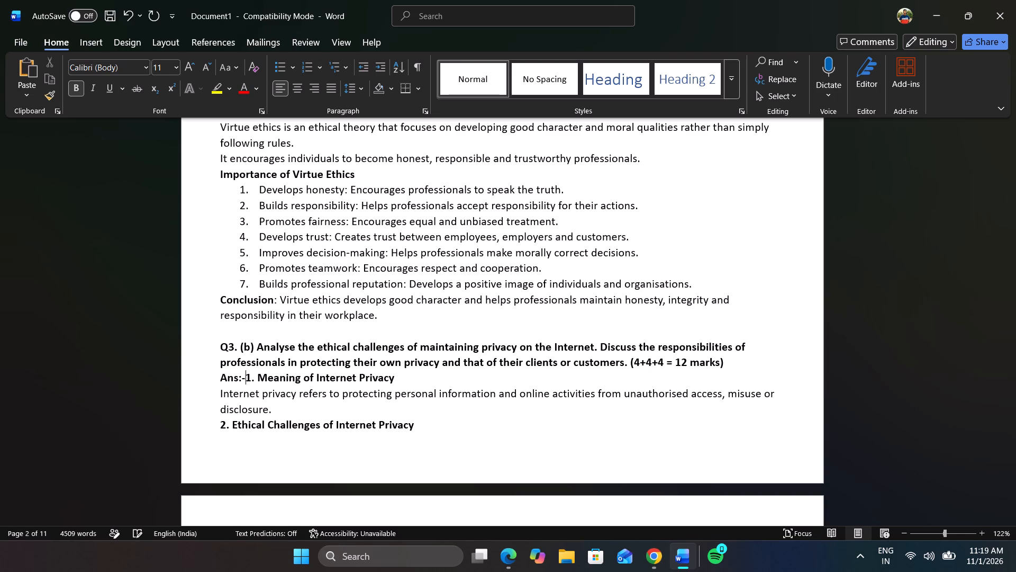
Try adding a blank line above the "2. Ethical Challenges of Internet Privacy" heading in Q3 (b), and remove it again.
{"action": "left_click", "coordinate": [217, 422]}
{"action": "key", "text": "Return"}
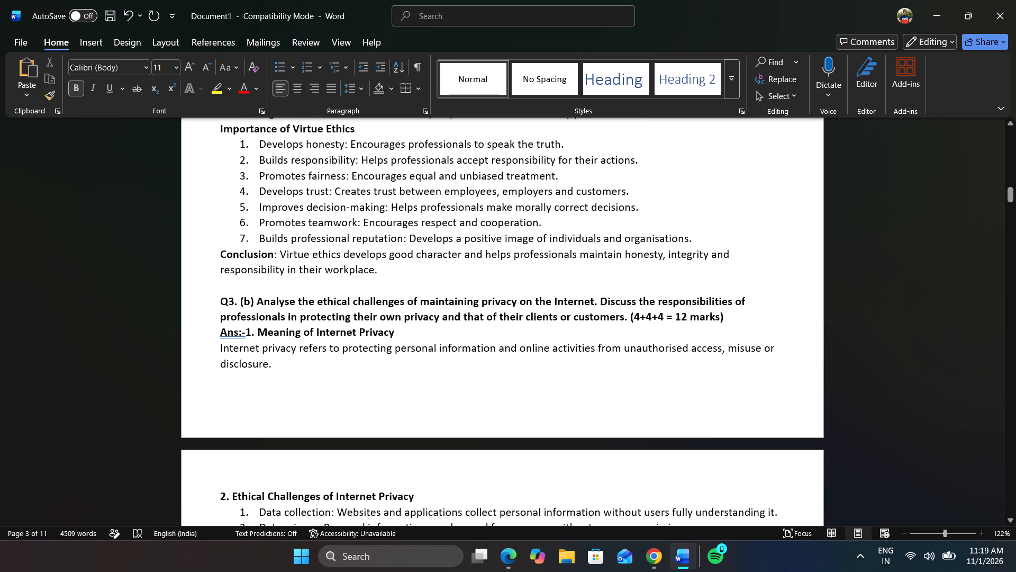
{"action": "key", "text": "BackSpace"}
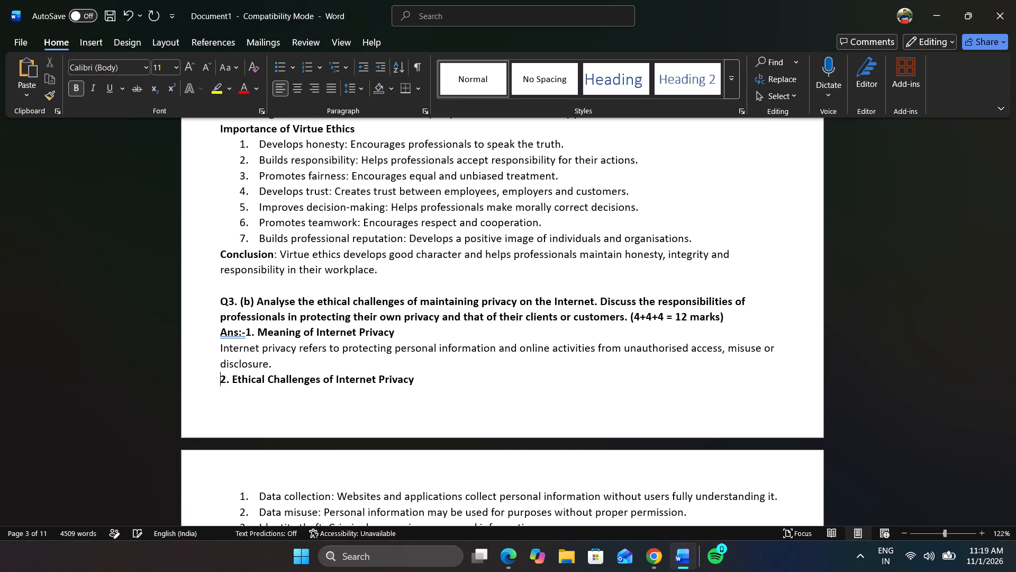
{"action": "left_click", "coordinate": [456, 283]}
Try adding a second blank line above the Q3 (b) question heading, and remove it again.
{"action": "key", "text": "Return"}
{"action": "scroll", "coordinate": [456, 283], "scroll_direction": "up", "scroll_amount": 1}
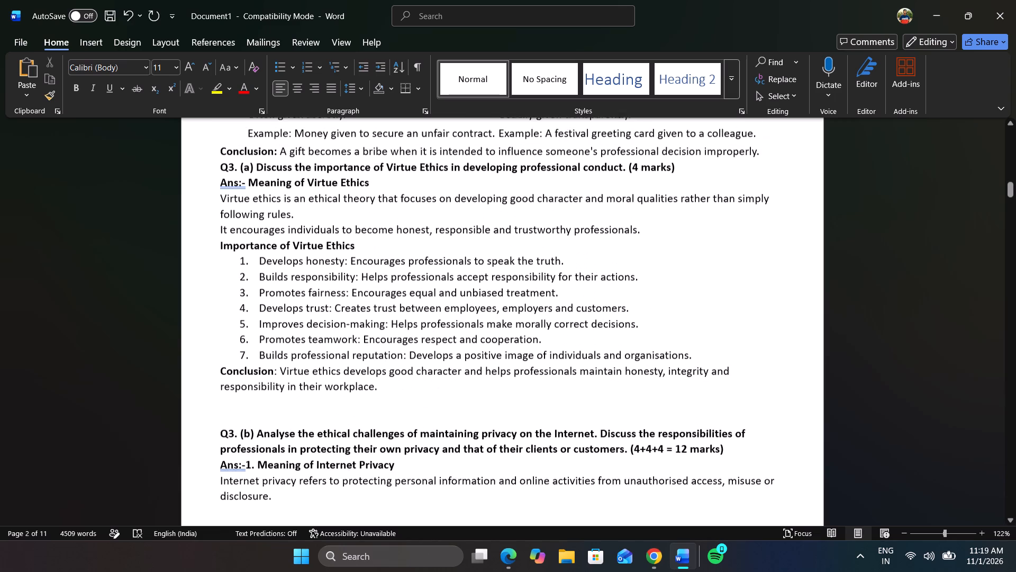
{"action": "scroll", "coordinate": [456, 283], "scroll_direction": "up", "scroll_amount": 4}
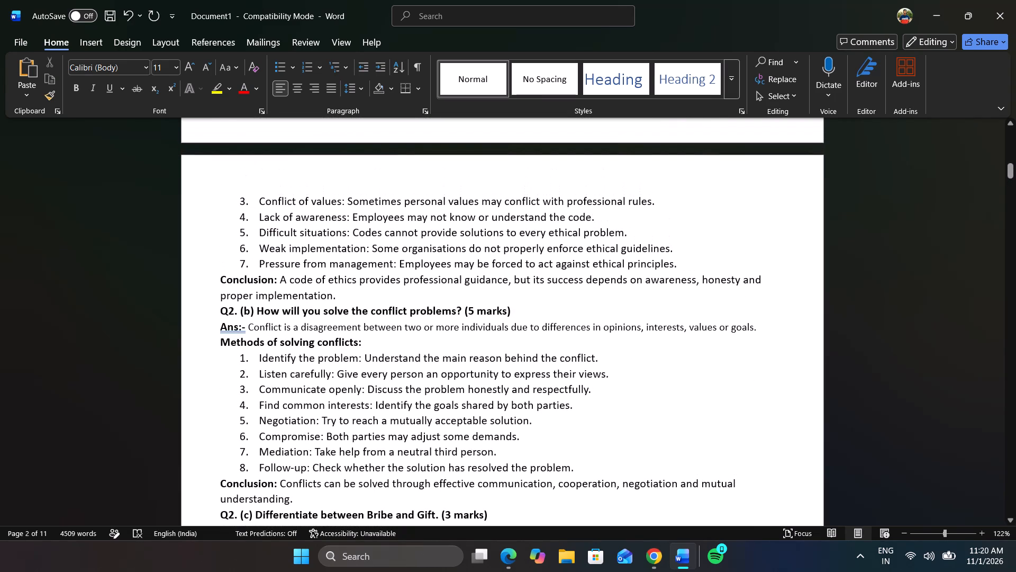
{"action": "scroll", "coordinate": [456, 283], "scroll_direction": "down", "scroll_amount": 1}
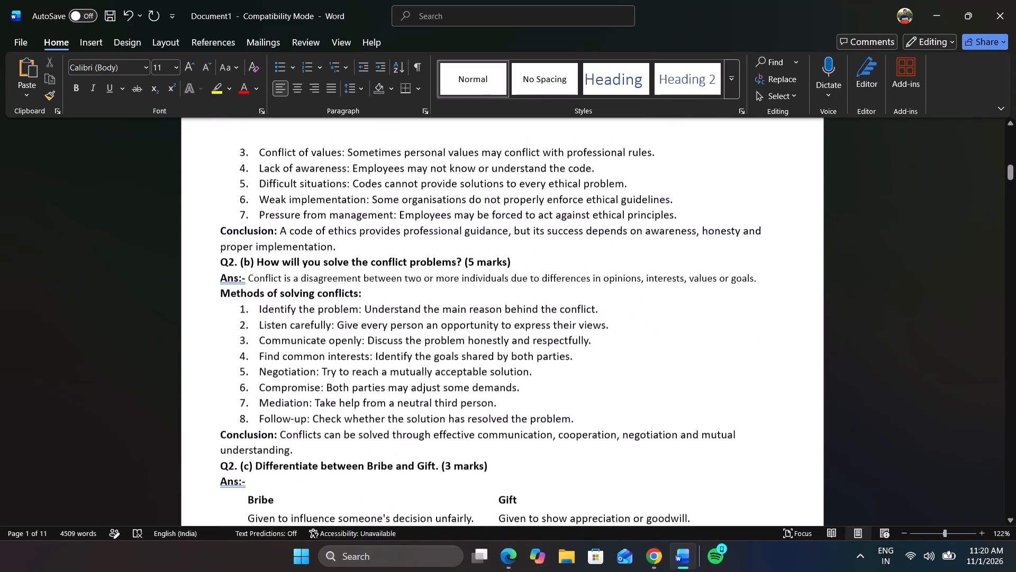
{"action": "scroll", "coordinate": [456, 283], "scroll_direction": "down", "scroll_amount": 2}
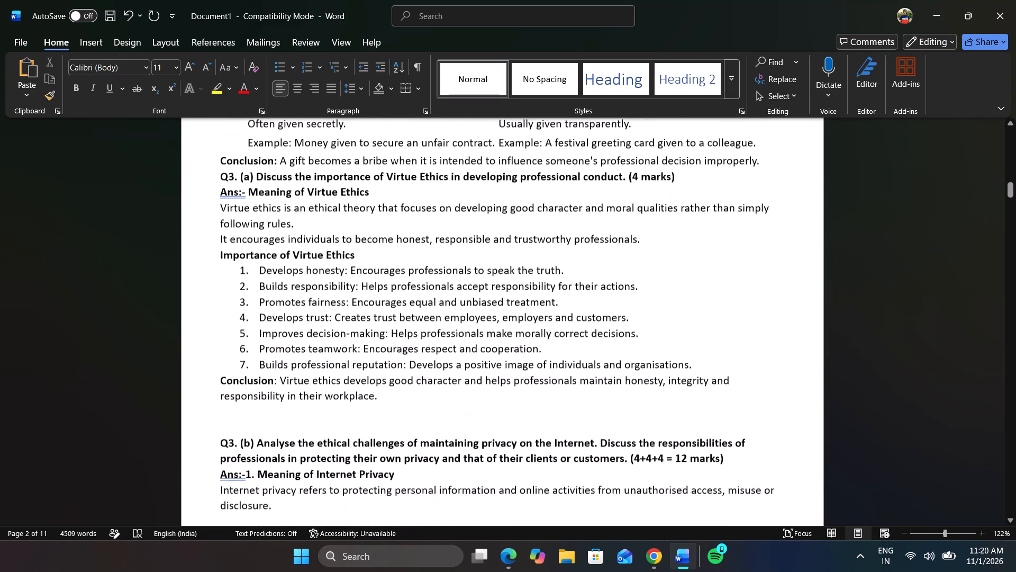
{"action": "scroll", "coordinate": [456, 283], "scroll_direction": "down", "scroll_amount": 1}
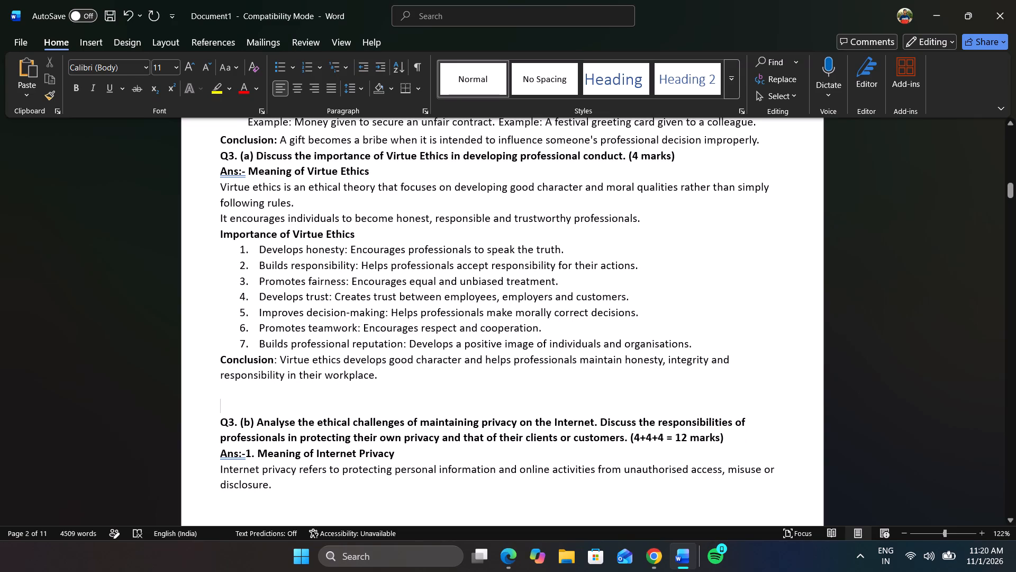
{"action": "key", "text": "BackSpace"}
Insert a blank line between the Q2 (c) conclusion and the Q3 (a) question heading.
{"action": "scroll", "coordinate": [456, 283], "scroll_direction": "up", "scroll_amount": 1}
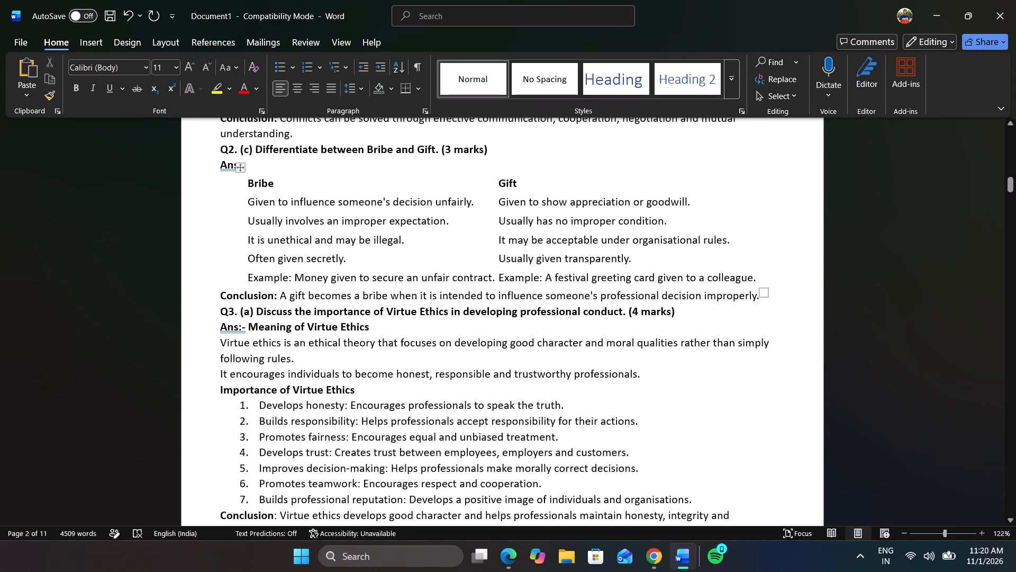
{"action": "left_click", "coordinate": [784, 299]}
{"action": "key", "text": "Return"}
Review the spacing and formatting of the Q3 (a) and Q3 (b) answers up to the start of Module 2.
{"action": "scroll", "coordinate": [784, 299], "scroll_direction": "down", "scroll_amount": 1}
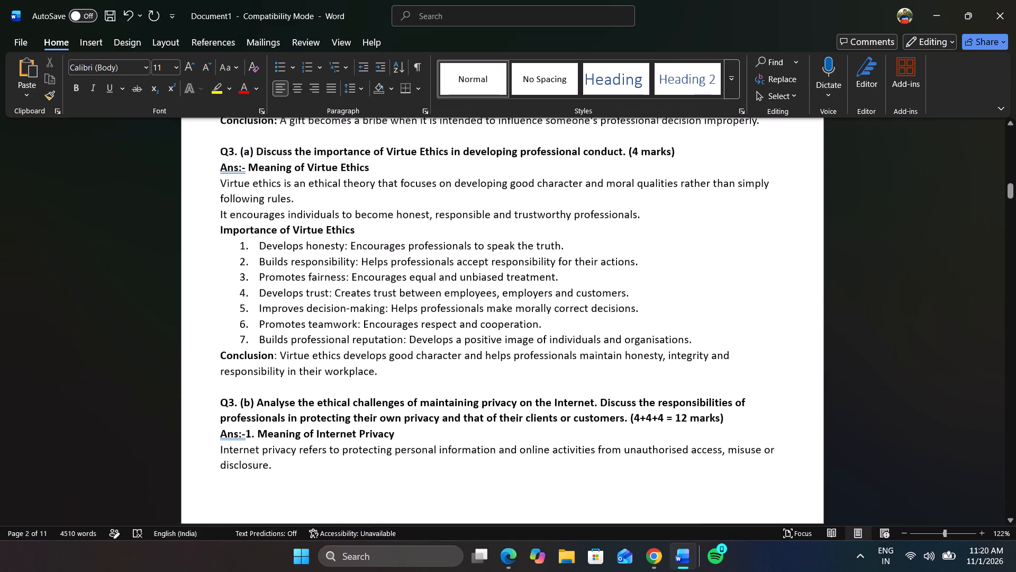
{"action": "scroll", "coordinate": [784, 299], "scroll_direction": "down", "scroll_amount": 2}
{"action": "scroll", "coordinate": [784, 299], "scroll_direction": "up", "scroll_amount": 4}
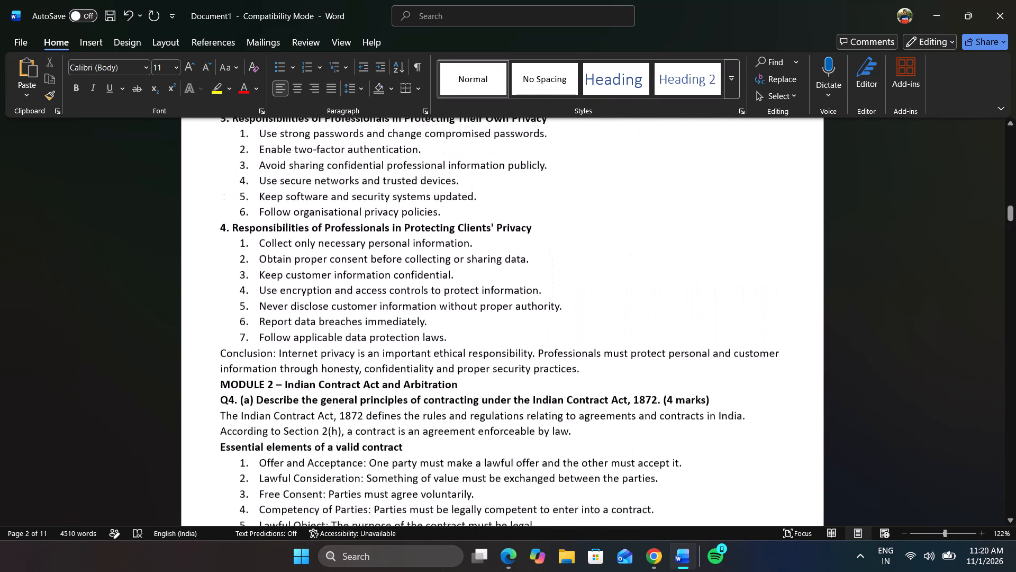
{"action": "scroll", "coordinate": [784, 299], "scroll_direction": "up", "scroll_amount": 1}
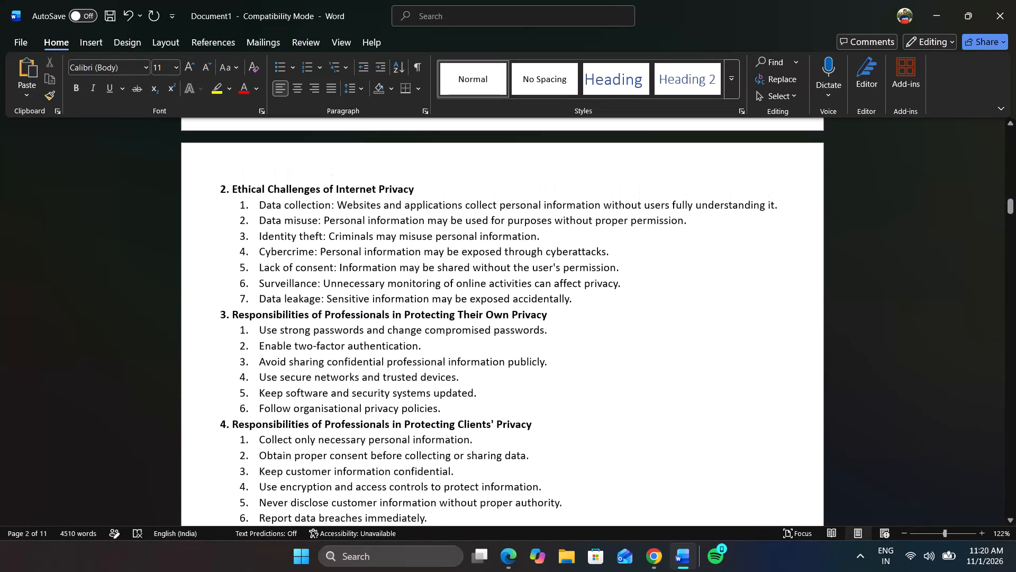
{"action": "scroll", "coordinate": [784, 299], "scroll_direction": "down", "scroll_amount": 1}
{"action": "scroll", "coordinate": [784, 299], "scroll_direction": "up", "scroll_amount": 1}
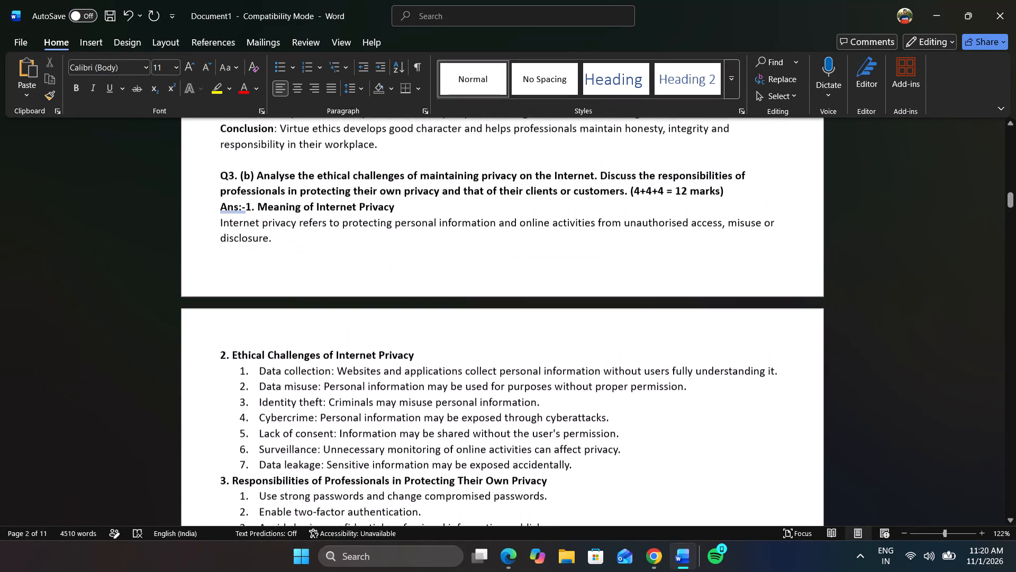
{"action": "scroll", "coordinate": [784, 299], "scroll_direction": "down", "scroll_amount": 1}
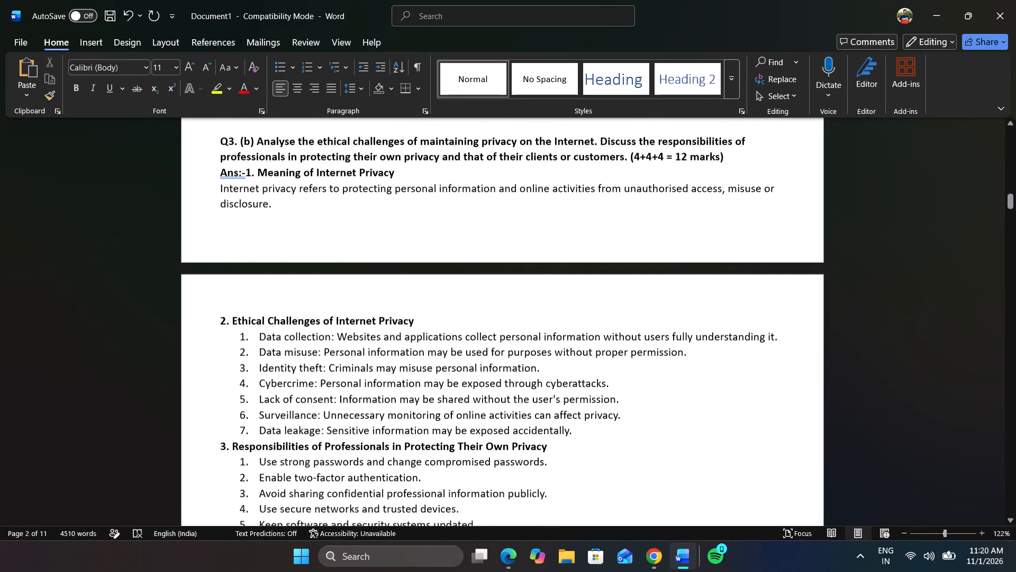
{"action": "scroll", "coordinate": [784, 299], "scroll_direction": "down", "scroll_amount": 3}
{"action": "scroll", "coordinate": [784, 299], "scroll_direction": "up", "scroll_amount": 1}
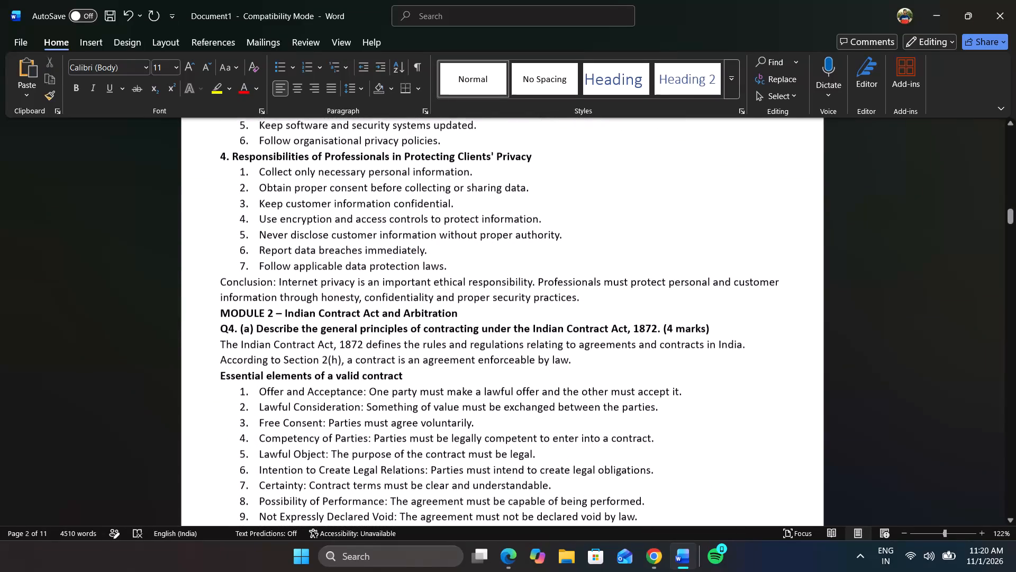
{"action": "scroll", "coordinate": [784, 299], "scroll_direction": "up", "scroll_amount": 1}
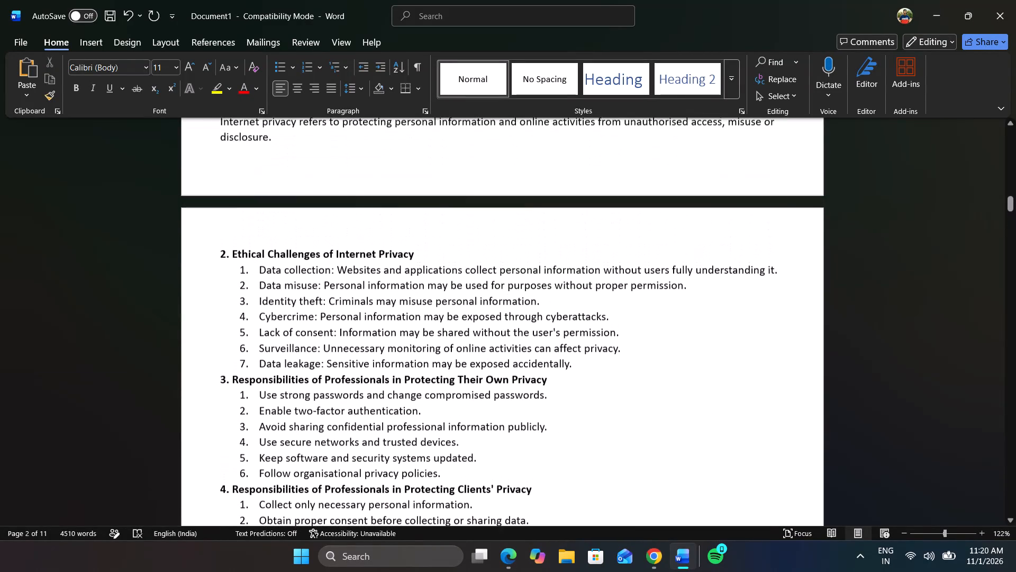
{"action": "scroll", "coordinate": [784, 299], "scroll_direction": "up", "scroll_amount": 2}
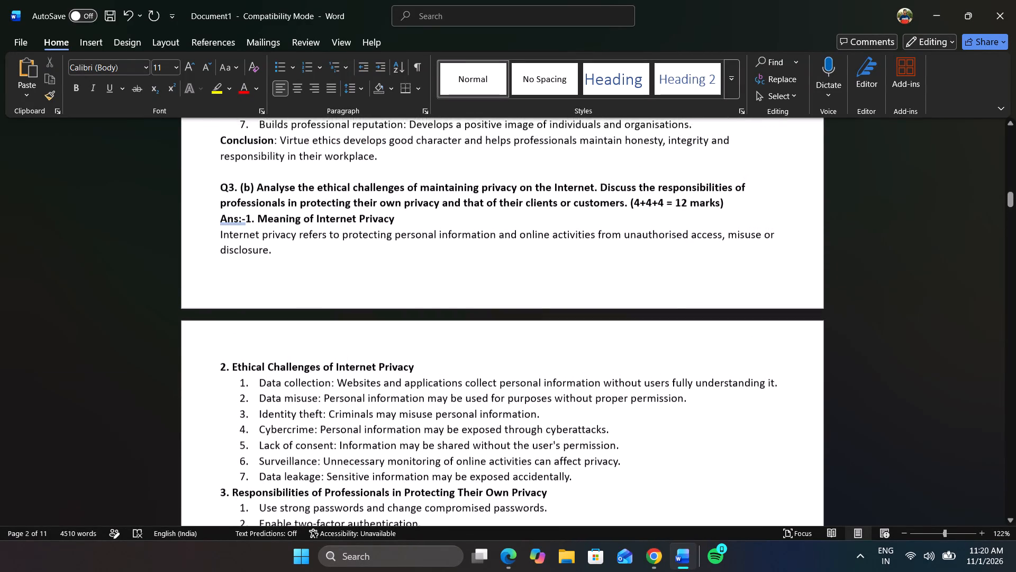
{"action": "scroll", "coordinate": [784, 299], "scroll_direction": "up", "scroll_amount": 3}
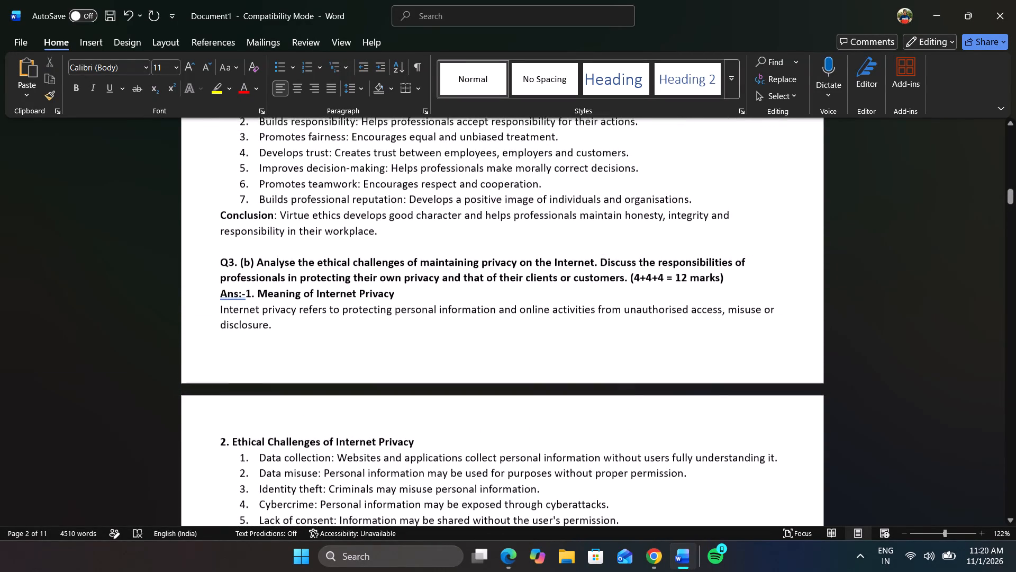
{"action": "scroll", "coordinate": [784, 299], "scroll_direction": "up", "scroll_amount": 3}
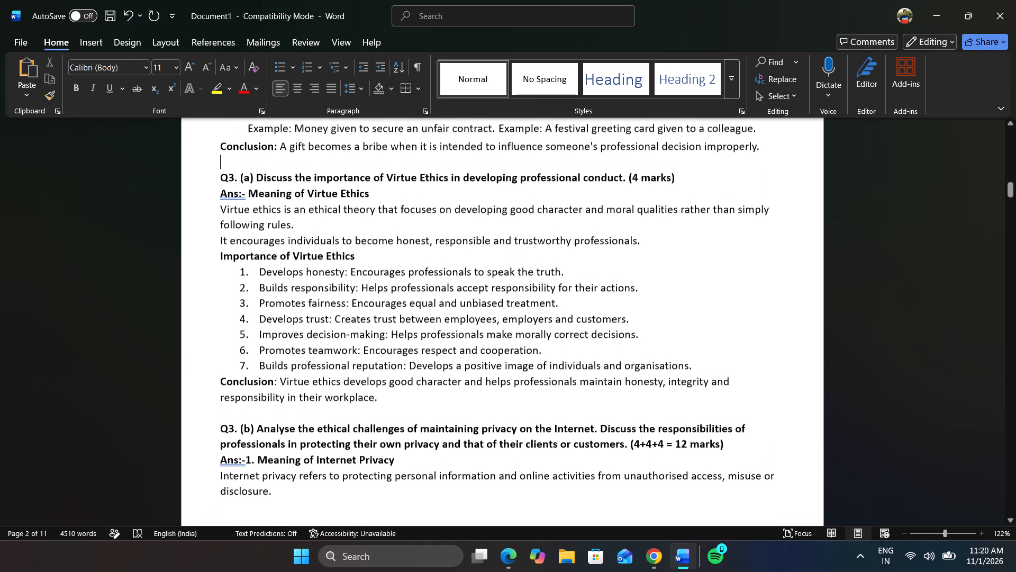
{"action": "scroll", "coordinate": [784, 299], "scroll_direction": "up", "scroll_amount": 1}
Center the "MODULE 2 – Indian Contract Act and Arbitration" heading.
{"action": "scroll", "coordinate": [784, 299], "scroll_direction": "down", "scroll_amount": 3}
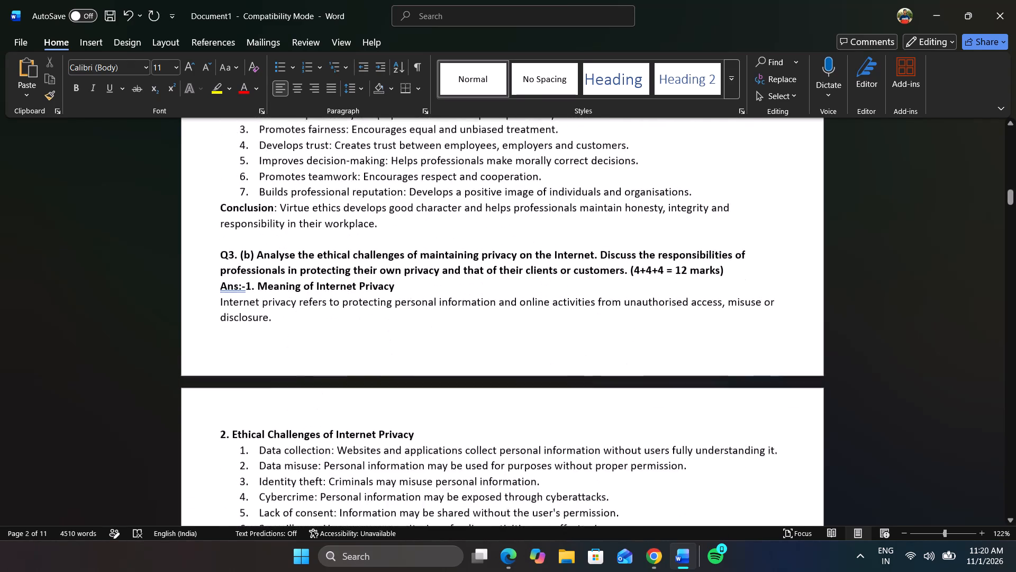
{"action": "scroll", "coordinate": [784, 299], "scroll_direction": "down", "scroll_amount": 2}
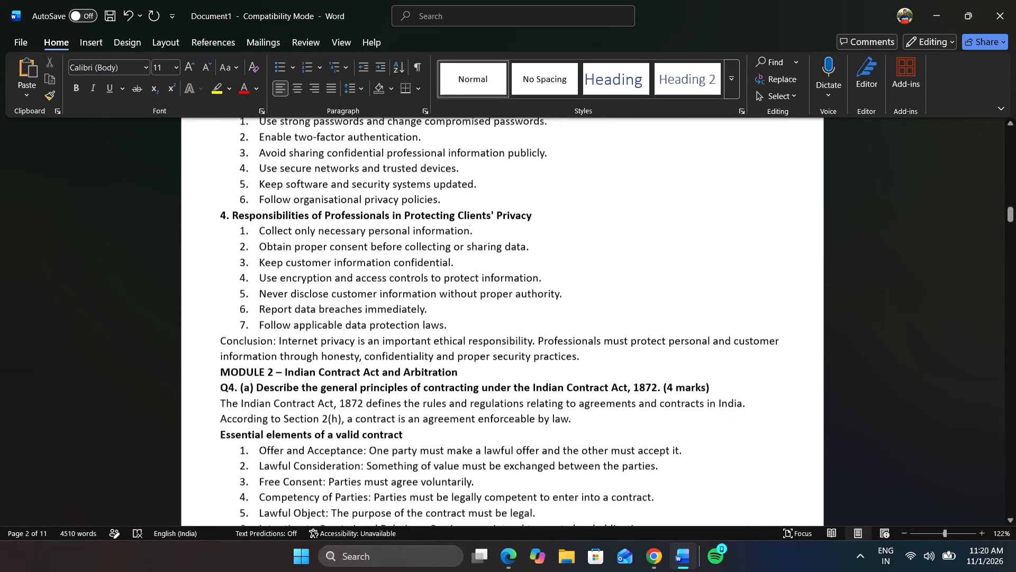
{"action": "scroll", "coordinate": [784, 299], "scroll_direction": "down", "scroll_amount": 1}
{"action": "triple_click", "coordinate": [597, 334]}
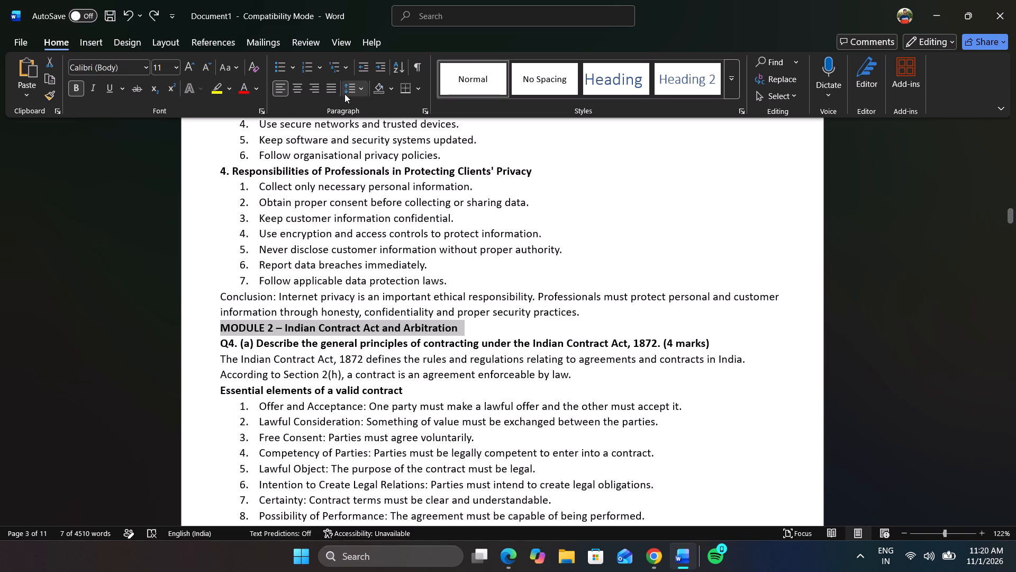
{"action": "left_click", "coordinate": [297, 83]}
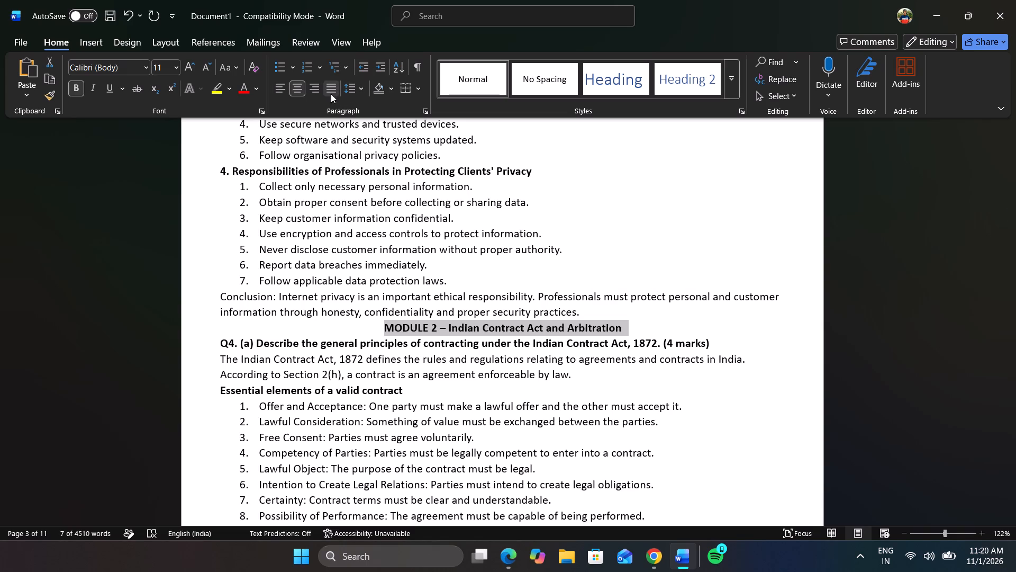
Insert a blank line between the Q3 (b) conclusion and the Module 2 heading.
{"action": "left_click", "coordinate": [620, 314]}
{"action": "key", "text": "Return"}
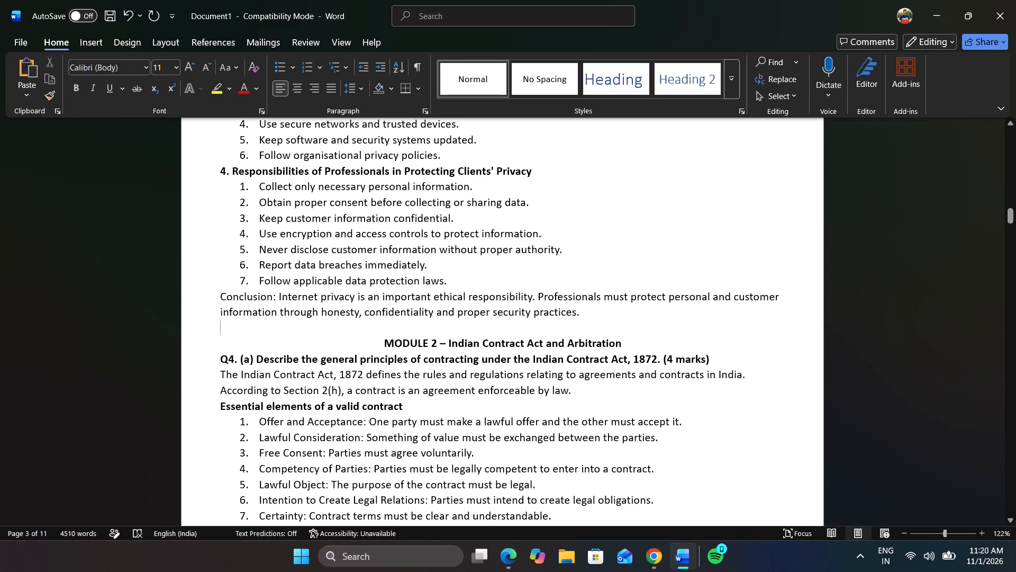
Make the label "Conclusion:" at the end of the Q3 (b) answer bold.
{"action": "left_click_drag", "start_coordinate": [276, 300], "coordinate": [225, 293]}
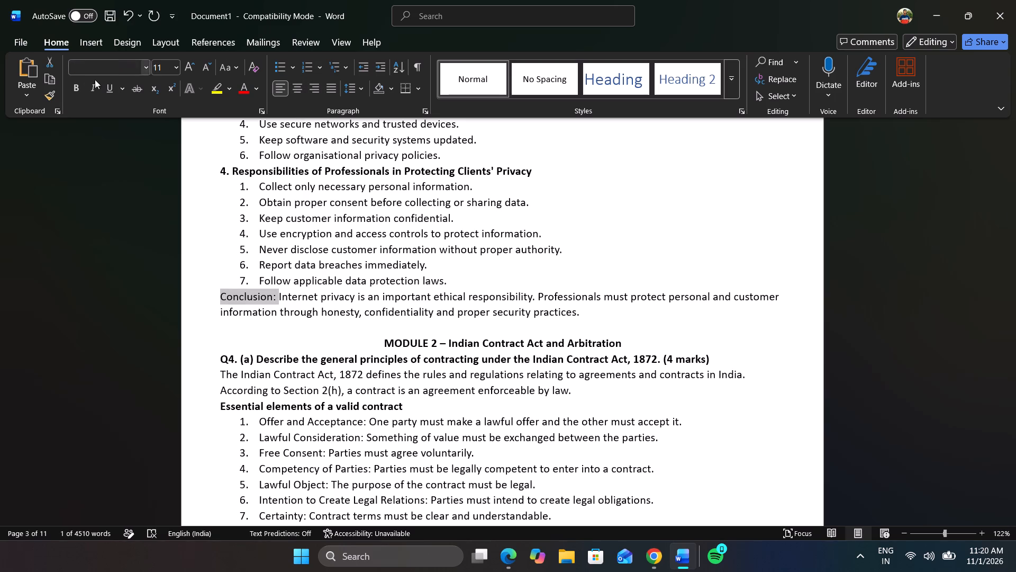
{"action": "left_click", "coordinate": [70, 84]}
{"action": "left_click", "coordinate": [175, 261]}
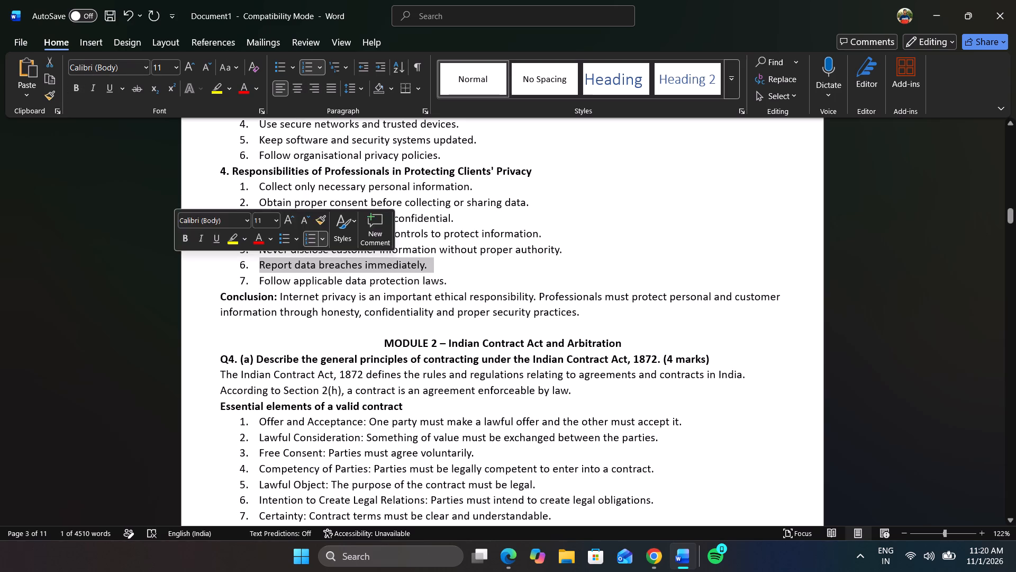
{"action": "left_click", "coordinate": [215, 350]}
Insert a bold "Ans:-" before the first sentence of the Q4 (a) answer on the Indian Contract Act, 1872.
{"action": "scroll", "coordinate": [215, 350], "scroll_direction": "up", "scroll_amount": 3}
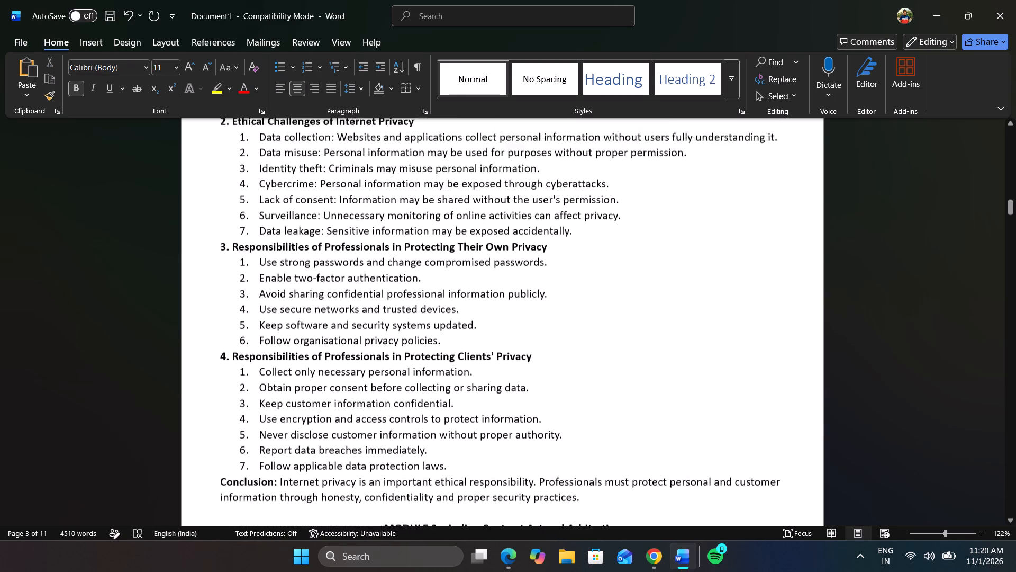
{"action": "scroll", "coordinate": [215, 350], "scroll_direction": "up", "scroll_amount": 2}
{"action": "scroll", "coordinate": [215, 350], "scroll_direction": "down", "scroll_amount": 1}
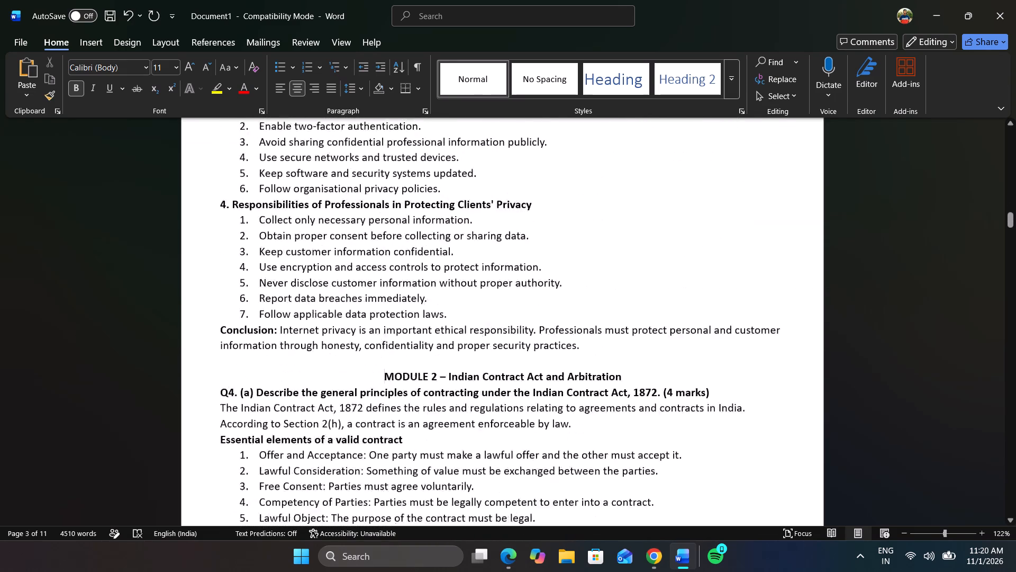
{"action": "scroll", "coordinate": [215, 350], "scroll_direction": "down", "scroll_amount": 1}
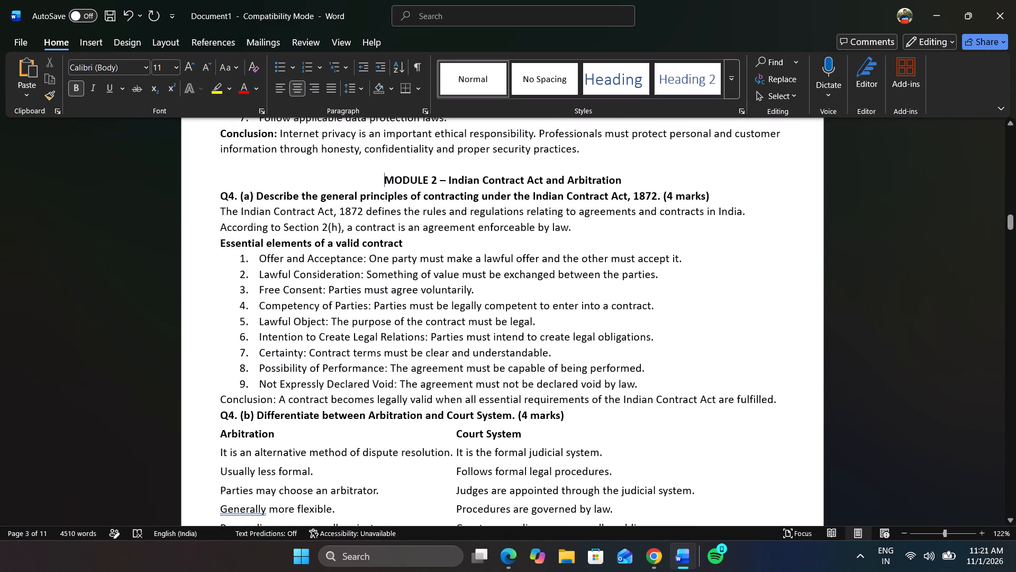
{"action": "left_click", "coordinate": [215, 218]}
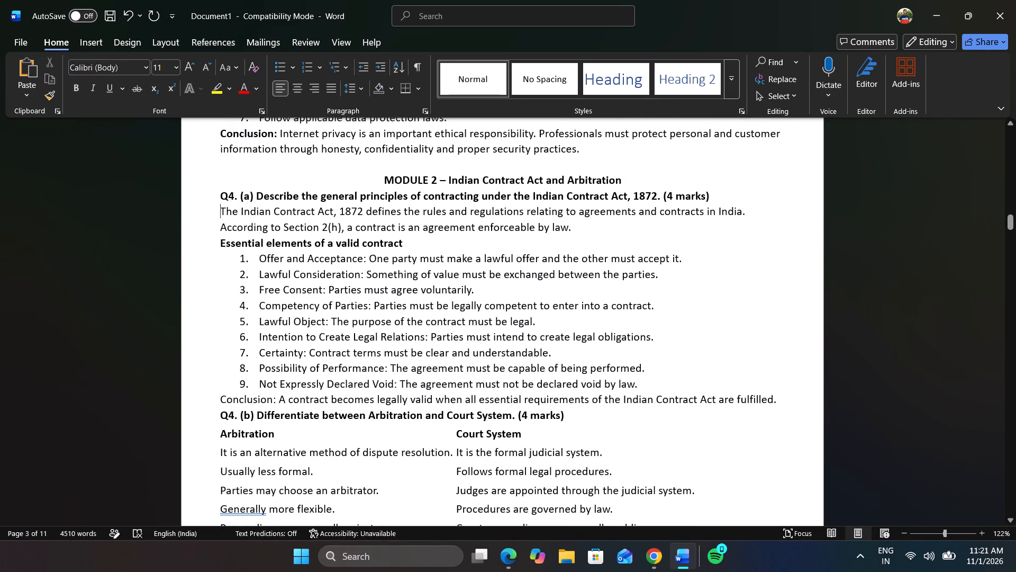
{"action": "key", "text": "shift+a"}
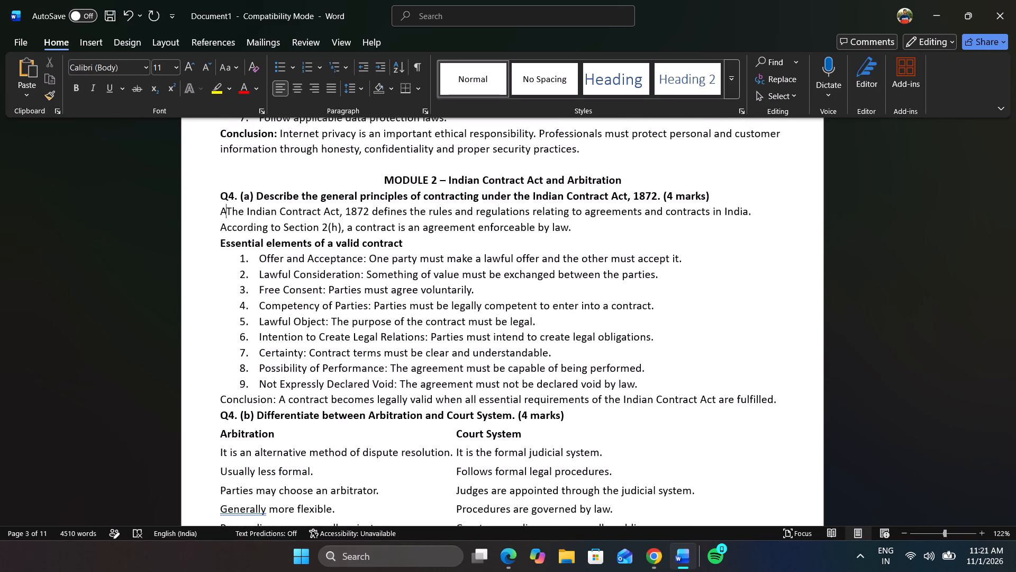
{"action": "key", "text": "BackSpace"}
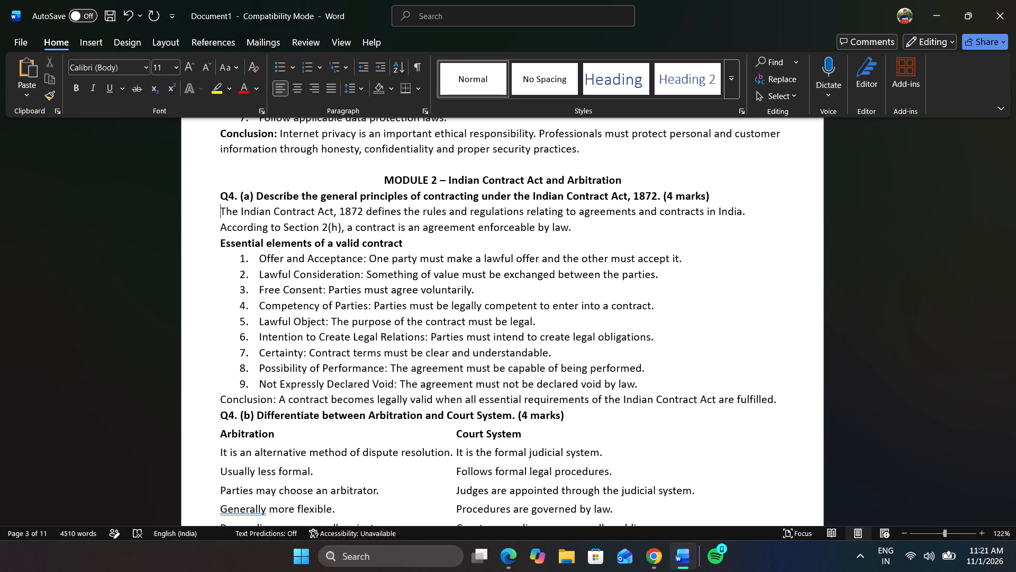
{"action": "key", "text": "ctrl+b"}
{"action": "key", "text": "shift+a"}
{"action": "type", "text": "ns"}
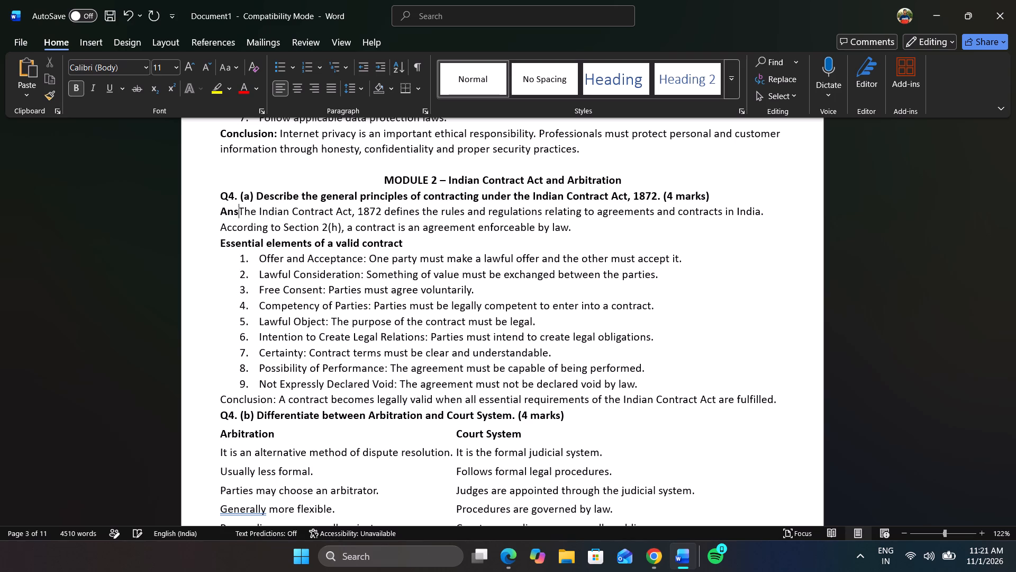
{"action": "type", "text": ":-"}
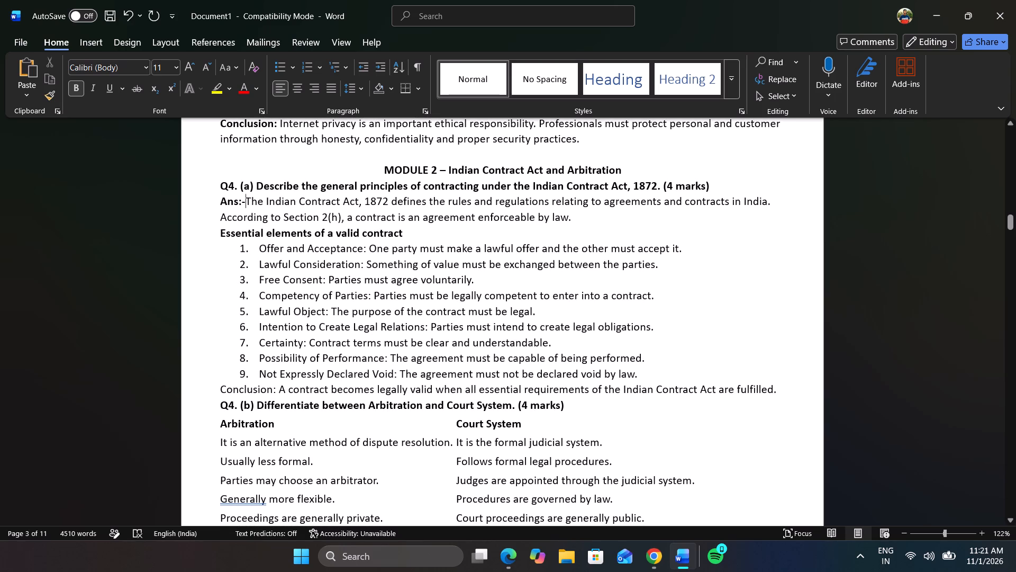
Make the label "Conclusion:" at the end of the Q4 (a) answer bold.
{"action": "left_click_drag", "start_coordinate": [276, 389], "coordinate": [237, 386]}
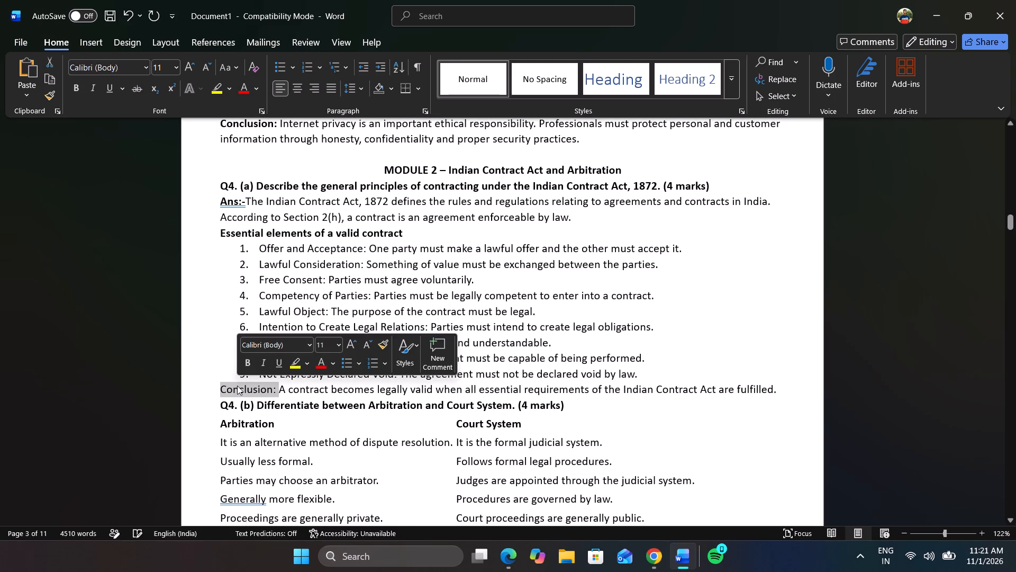
{"action": "left_click", "coordinate": [249, 365]}
{"action": "left_click", "coordinate": [357, 455]}
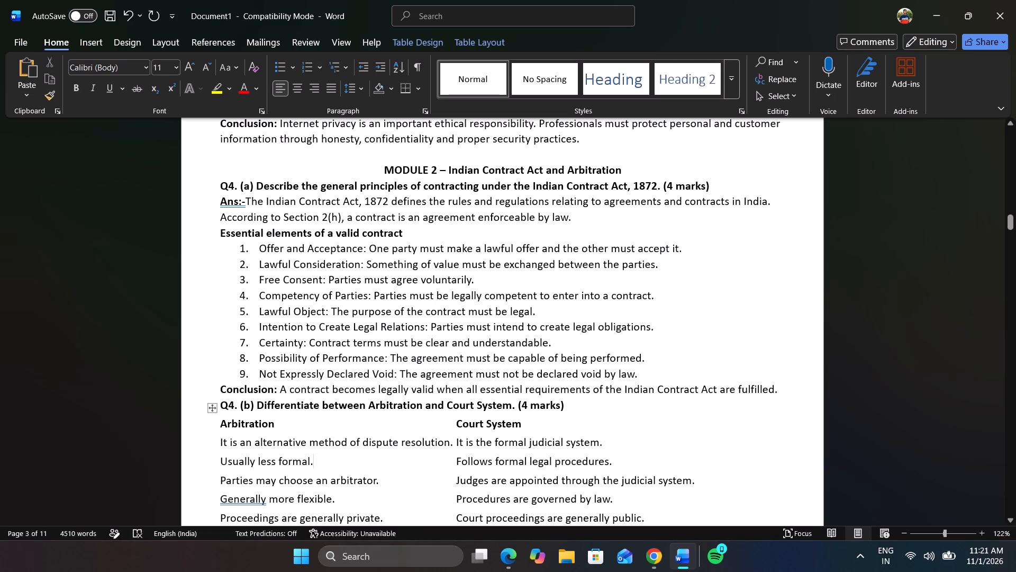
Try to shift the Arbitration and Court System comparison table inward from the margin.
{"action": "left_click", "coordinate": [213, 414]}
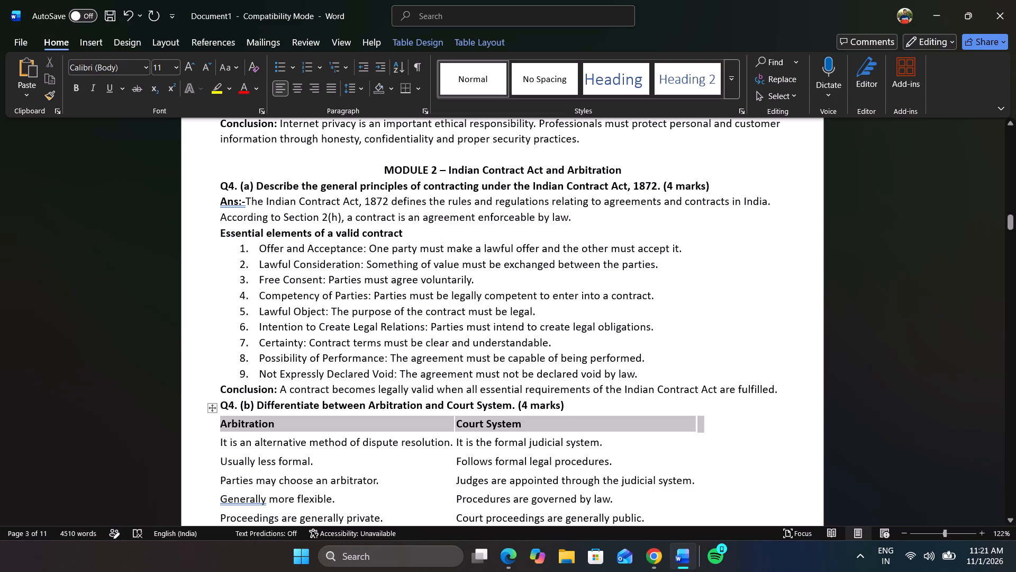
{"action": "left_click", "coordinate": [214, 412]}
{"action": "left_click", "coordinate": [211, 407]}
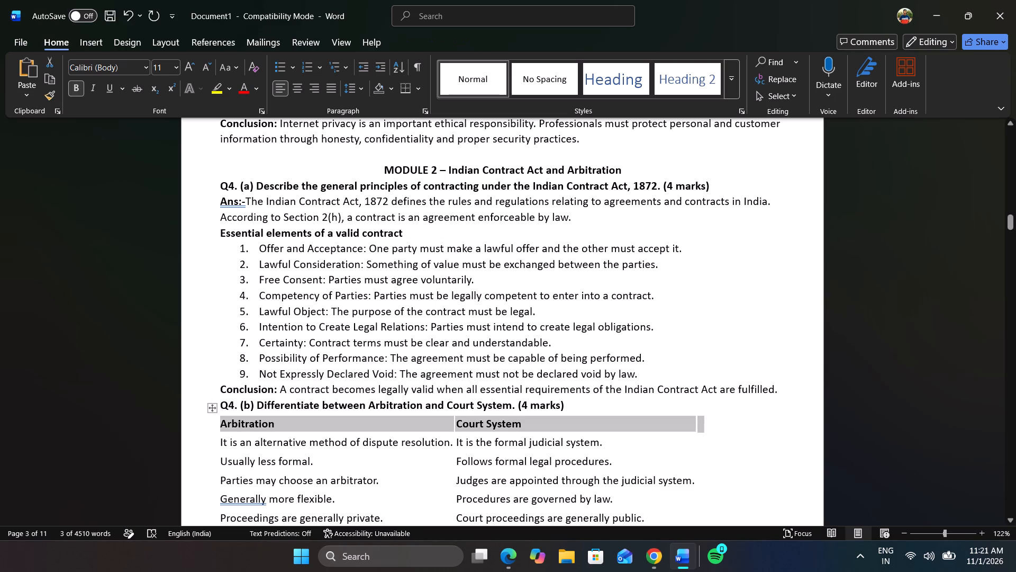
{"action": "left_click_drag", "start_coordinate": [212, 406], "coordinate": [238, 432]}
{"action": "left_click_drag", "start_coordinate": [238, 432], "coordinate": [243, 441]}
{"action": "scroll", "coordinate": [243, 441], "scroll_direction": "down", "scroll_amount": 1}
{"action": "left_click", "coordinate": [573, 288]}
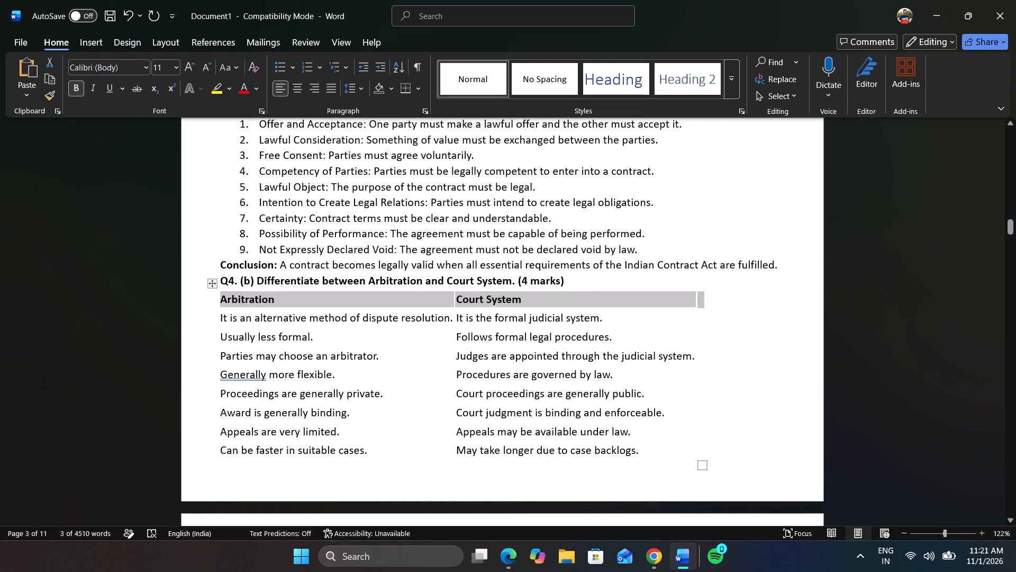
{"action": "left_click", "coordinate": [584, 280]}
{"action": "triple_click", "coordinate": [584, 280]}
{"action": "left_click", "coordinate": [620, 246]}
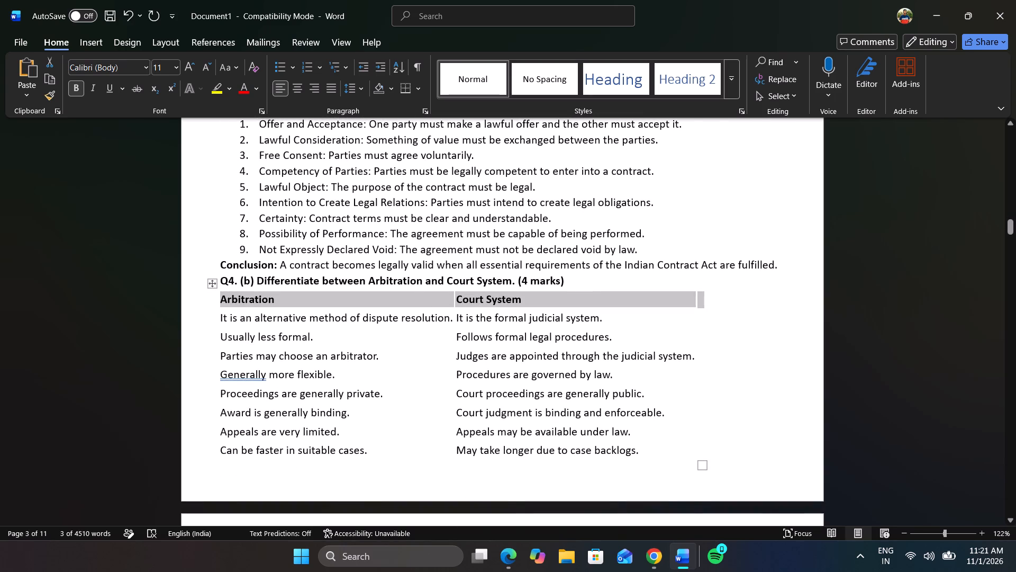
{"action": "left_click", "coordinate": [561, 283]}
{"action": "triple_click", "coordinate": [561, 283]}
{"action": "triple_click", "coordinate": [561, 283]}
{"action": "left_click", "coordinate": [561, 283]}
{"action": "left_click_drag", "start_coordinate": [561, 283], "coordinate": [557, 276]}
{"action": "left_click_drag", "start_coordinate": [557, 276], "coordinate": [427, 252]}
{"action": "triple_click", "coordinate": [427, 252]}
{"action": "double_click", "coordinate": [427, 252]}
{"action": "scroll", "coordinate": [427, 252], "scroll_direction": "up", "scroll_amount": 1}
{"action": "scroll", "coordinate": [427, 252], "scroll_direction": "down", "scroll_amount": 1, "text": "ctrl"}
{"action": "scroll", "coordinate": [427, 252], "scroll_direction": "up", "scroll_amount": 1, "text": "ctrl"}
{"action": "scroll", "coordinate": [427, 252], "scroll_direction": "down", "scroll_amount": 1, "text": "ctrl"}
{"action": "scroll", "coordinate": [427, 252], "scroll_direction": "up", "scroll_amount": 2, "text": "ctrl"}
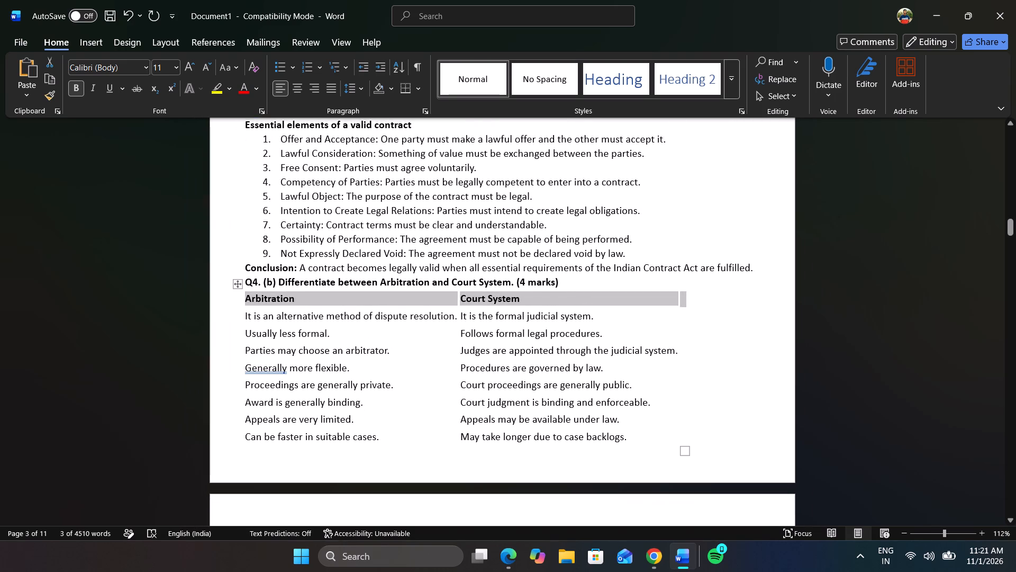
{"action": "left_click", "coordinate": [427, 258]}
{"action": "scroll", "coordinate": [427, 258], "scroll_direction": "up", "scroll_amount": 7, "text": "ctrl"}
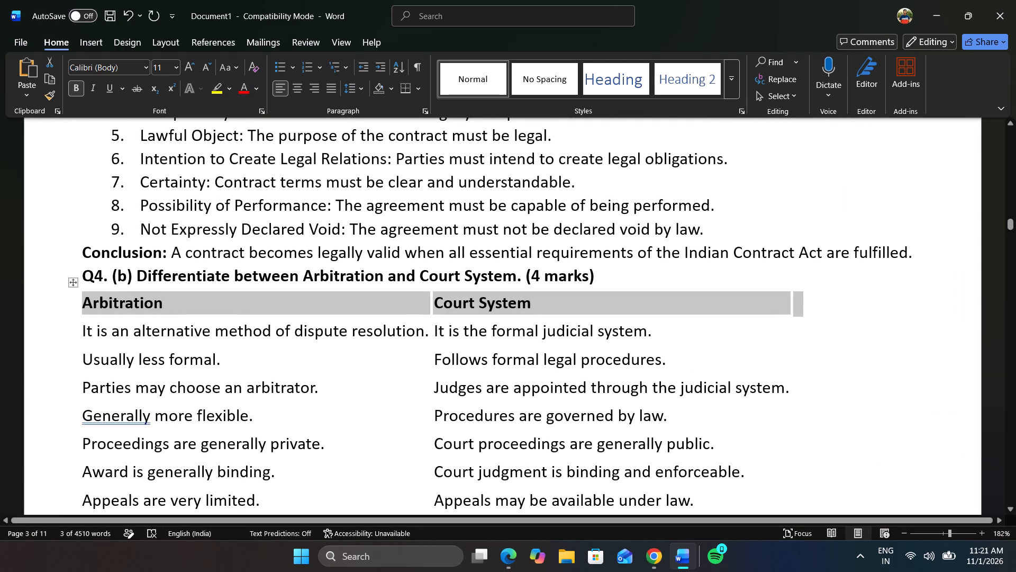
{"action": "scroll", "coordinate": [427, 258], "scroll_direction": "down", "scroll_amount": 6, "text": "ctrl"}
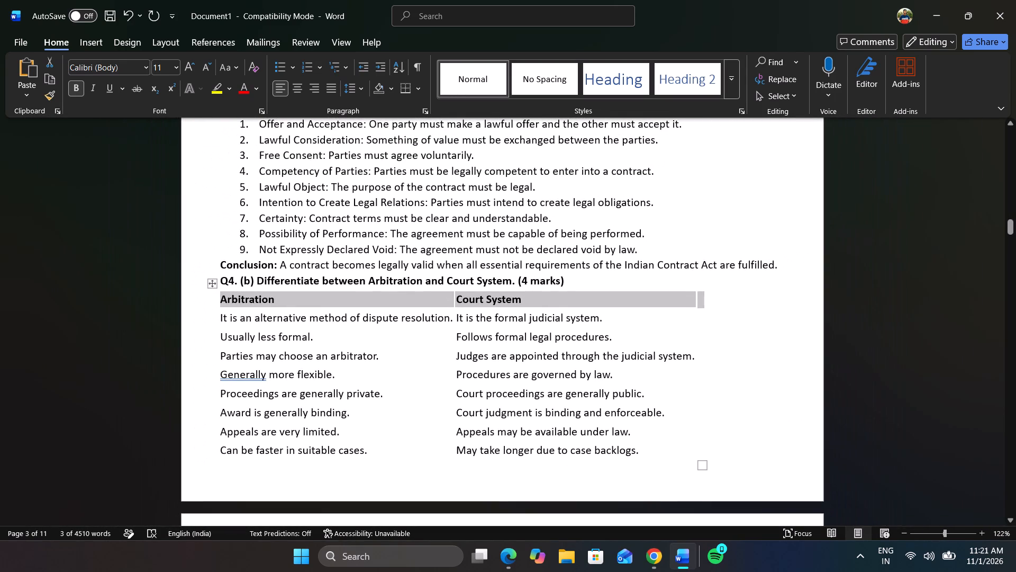
Insert a bold "Ans:-" on its own line between the Q4 (b) heading and the Arbitration and Court System table.
{"action": "key", "text": "Down"}
{"action": "key", "text": "Down"}
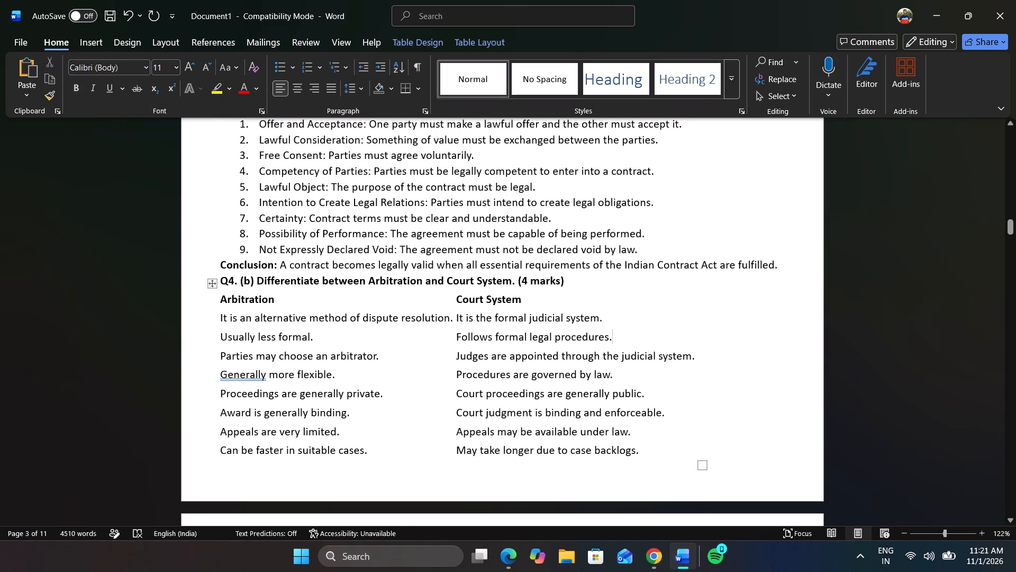
{"action": "left_click", "coordinate": [577, 278]}
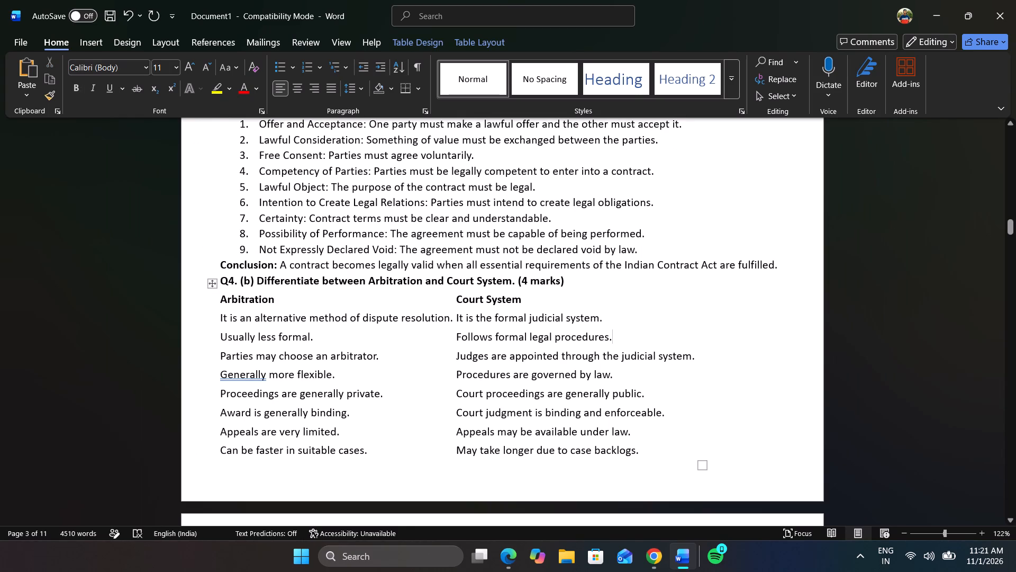
{"action": "left_click", "coordinate": [566, 278]}
{"action": "triple_click", "coordinate": [566, 278]}
{"action": "key", "text": "Up"}
{"action": "key", "text": "Up"}
{"action": "key", "text": "Up"}
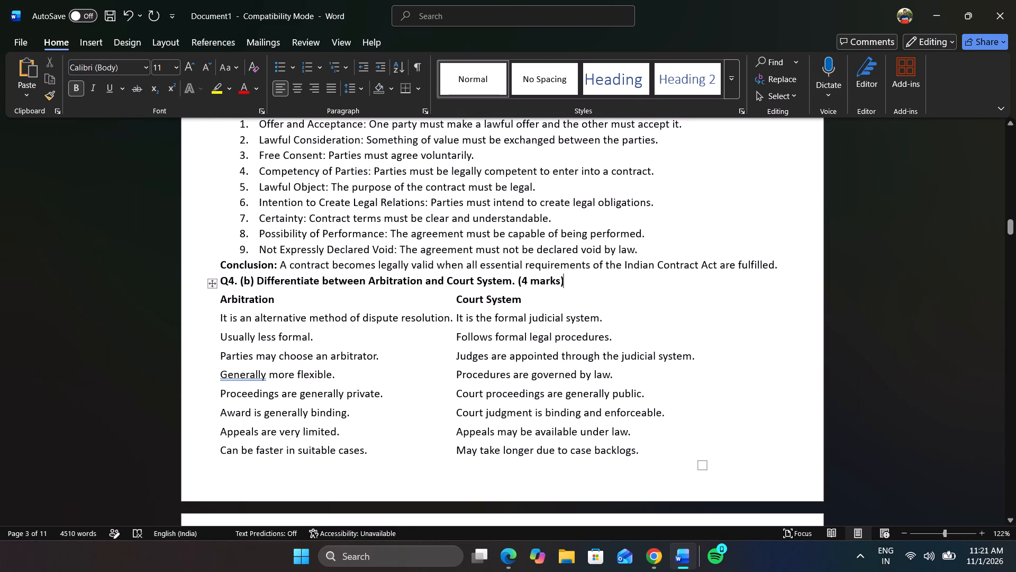
{"action": "key", "text": "Up"}
{"action": "key", "text": "Down"}
{"action": "key", "text": "Return"}
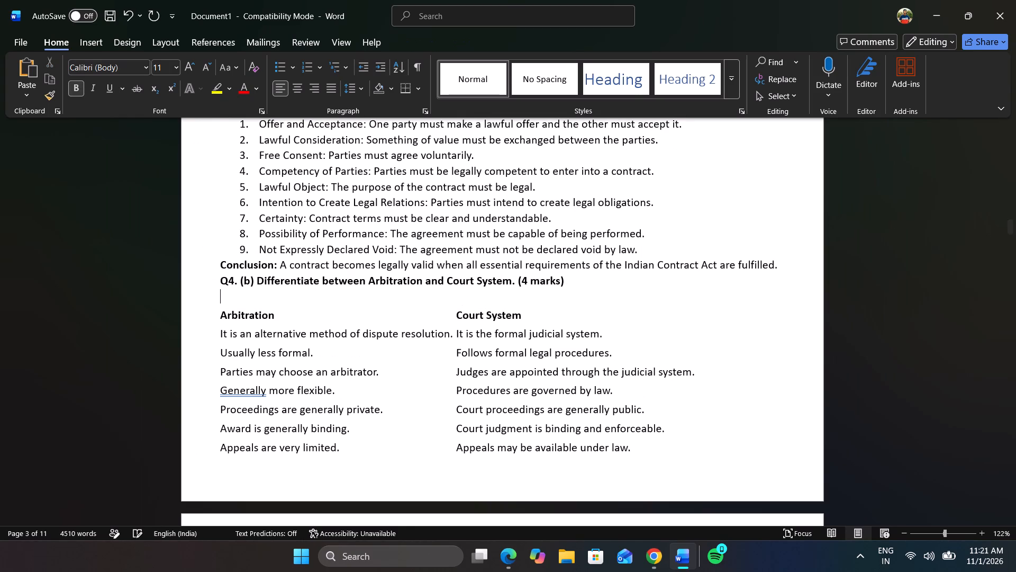
{"action": "key", "text": "shift+a"}
{"action": "type", "text": "ns:-"}
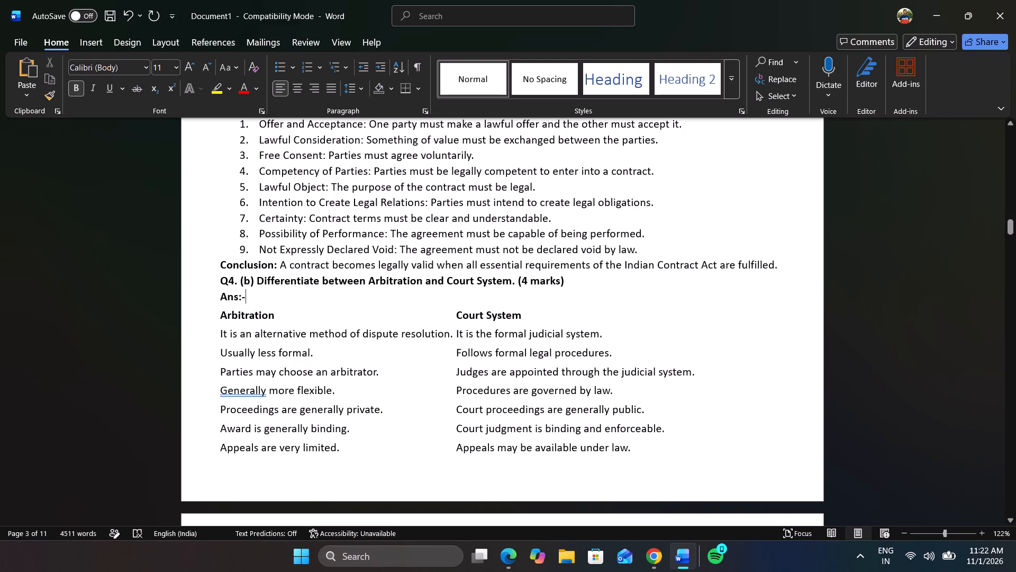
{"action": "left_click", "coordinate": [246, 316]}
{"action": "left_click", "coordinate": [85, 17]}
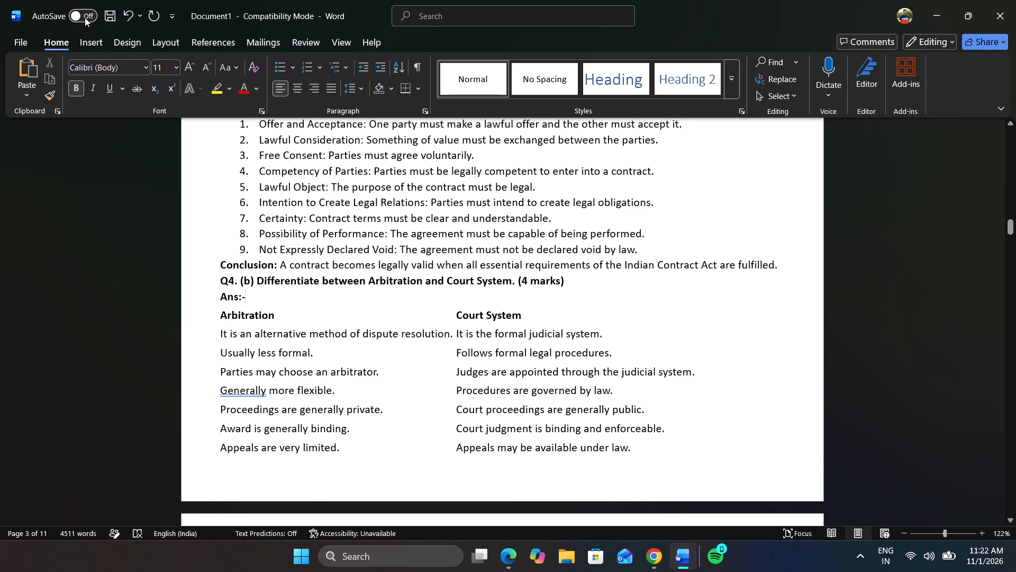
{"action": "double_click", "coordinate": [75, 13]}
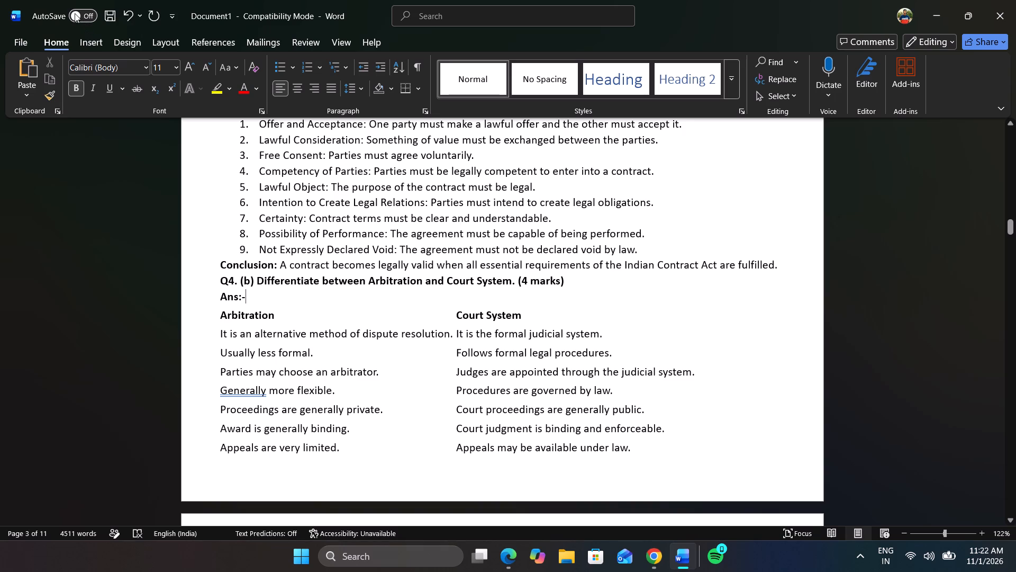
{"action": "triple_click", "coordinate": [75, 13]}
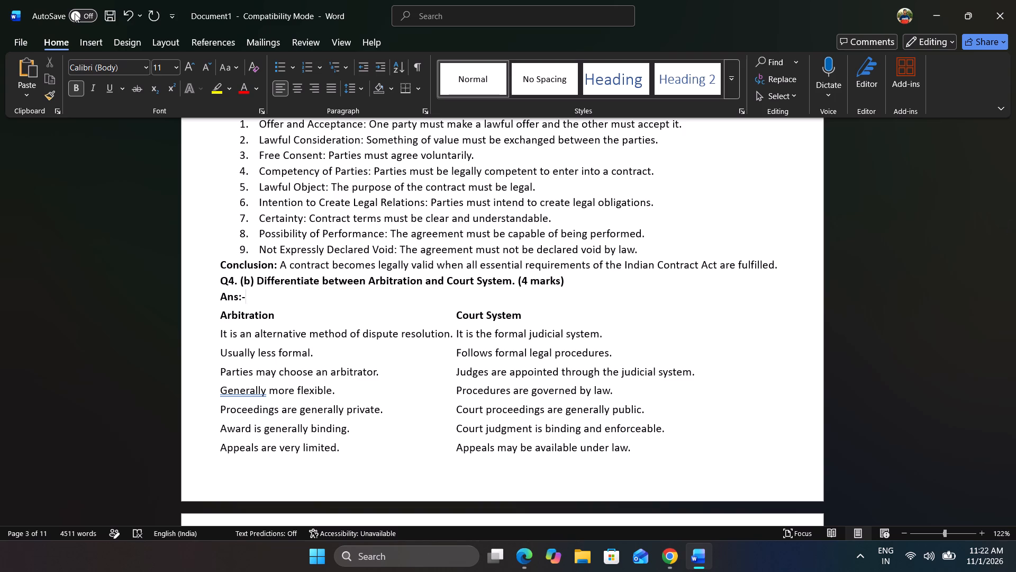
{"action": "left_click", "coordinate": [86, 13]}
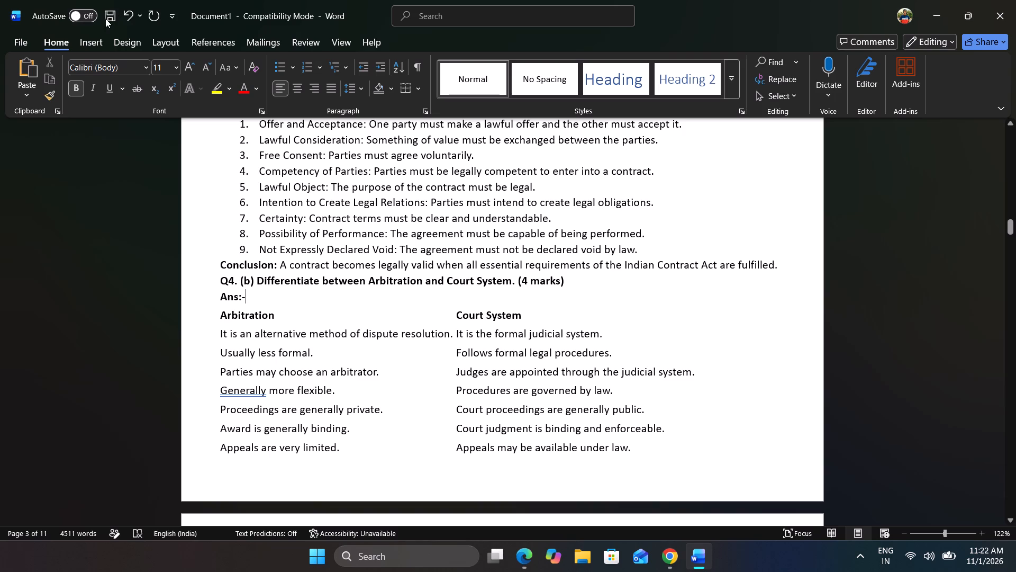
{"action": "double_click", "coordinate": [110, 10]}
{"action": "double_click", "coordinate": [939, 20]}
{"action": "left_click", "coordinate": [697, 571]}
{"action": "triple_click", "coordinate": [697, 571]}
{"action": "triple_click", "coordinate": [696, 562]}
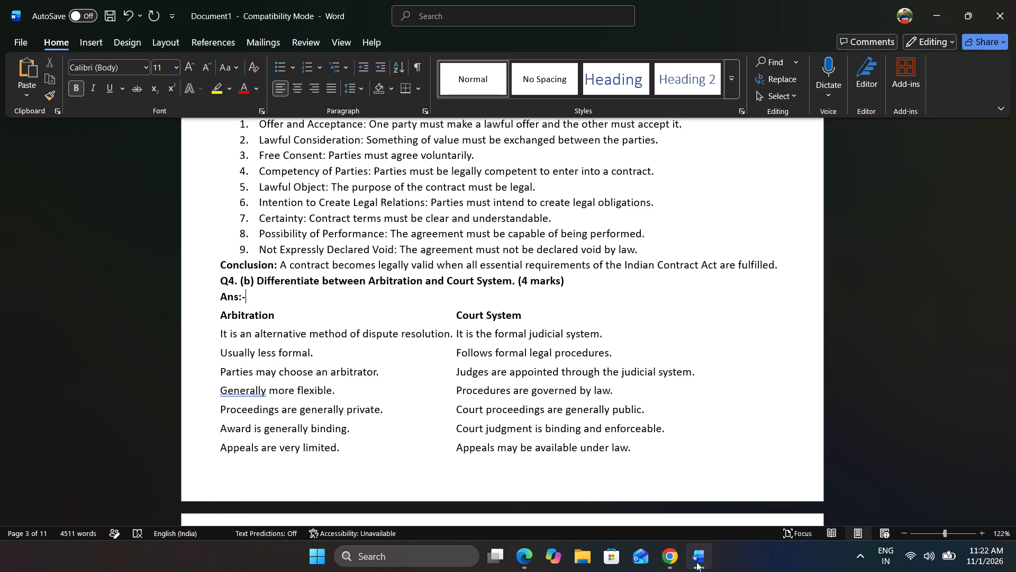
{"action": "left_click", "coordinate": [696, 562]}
Close the Chrome window holding the ChatGPT answers and return to the Word document.
{"action": "left_click", "coordinate": [670, 553]}
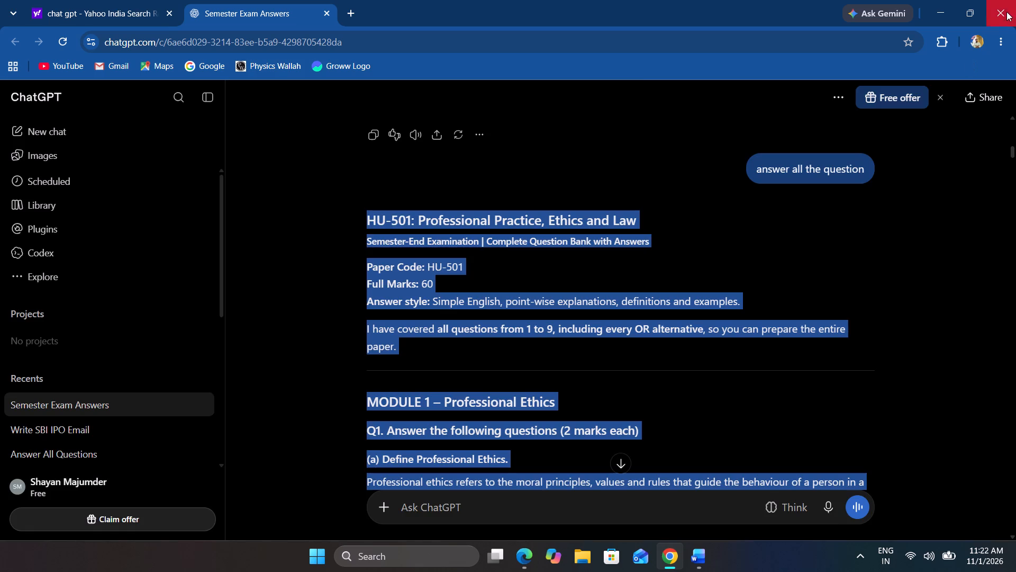
{"action": "left_click", "coordinate": [1008, 10]}
{"action": "left_click", "coordinate": [687, 568]}
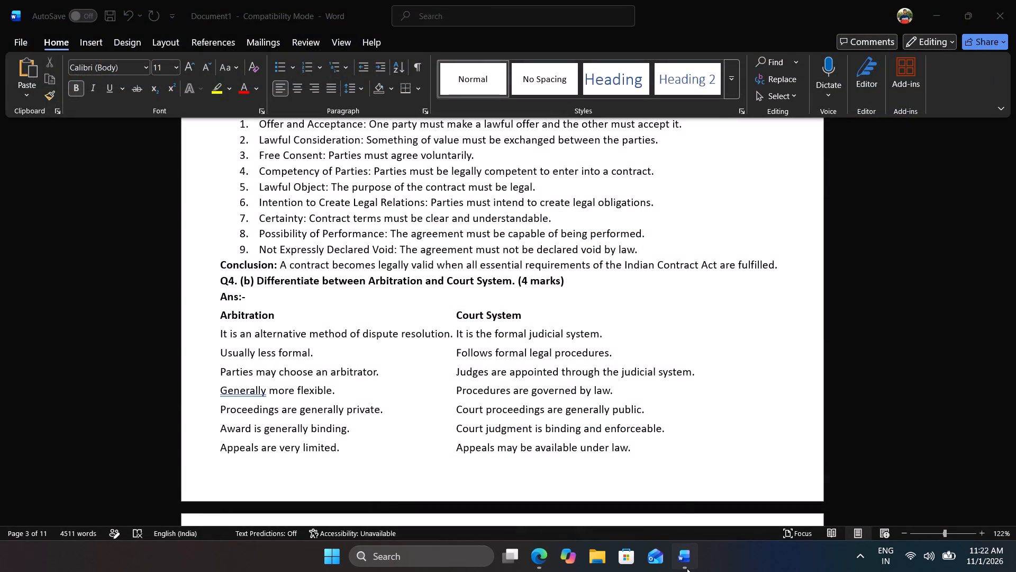
{"action": "double_click", "coordinate": [687, 568]}
{"action": "double_click", "coordinate": [687, 568]}
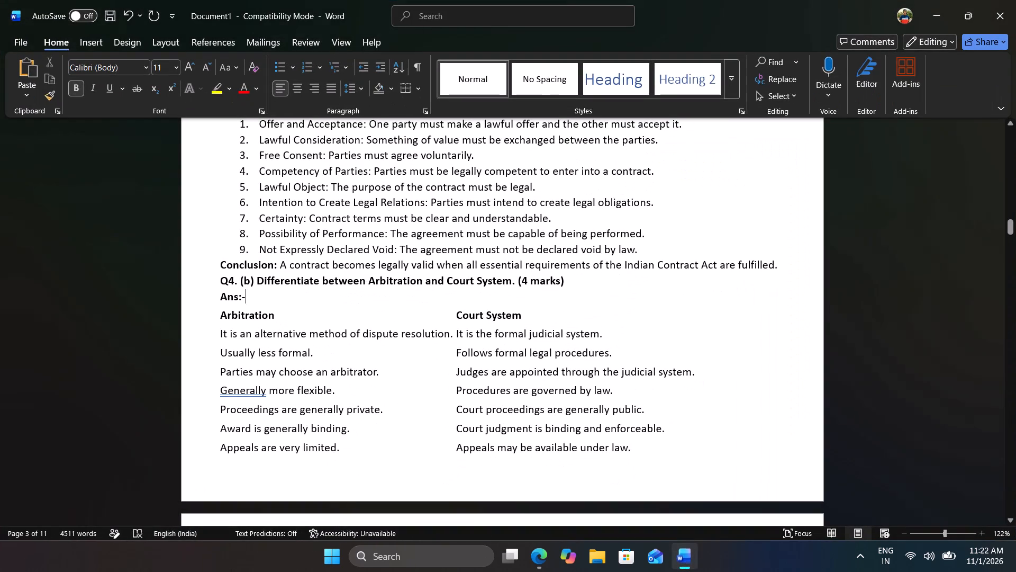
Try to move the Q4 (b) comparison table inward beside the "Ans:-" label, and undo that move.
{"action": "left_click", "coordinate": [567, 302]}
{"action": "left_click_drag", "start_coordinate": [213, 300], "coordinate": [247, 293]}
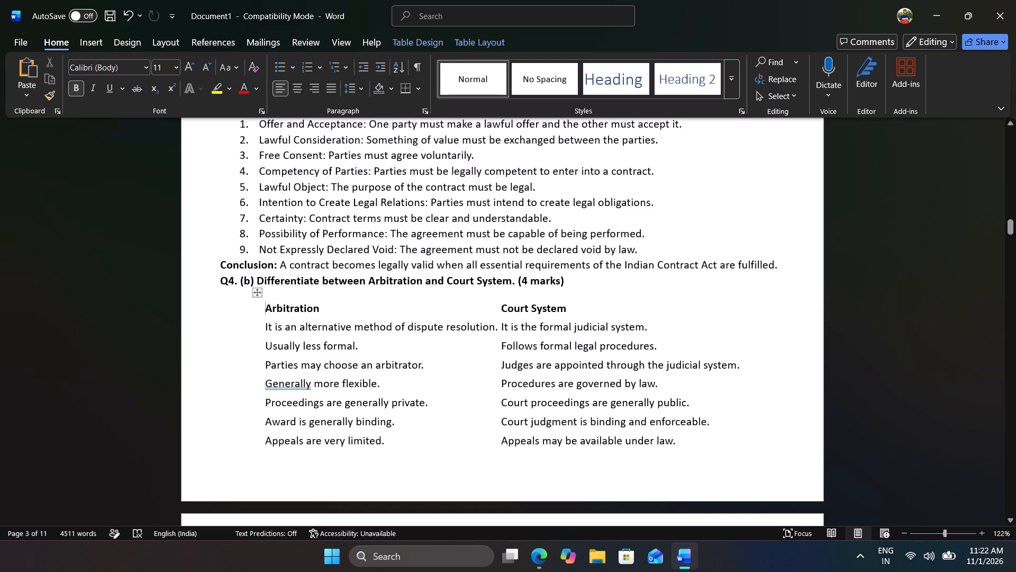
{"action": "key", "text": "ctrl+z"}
Indent the Arbitration and Court System table so it starts just past the "Ans:-" label, keeping it below that line.
{"action": "left_click_drag", "start_coordinate": [213, 298], "coordinate": [230, 300]}
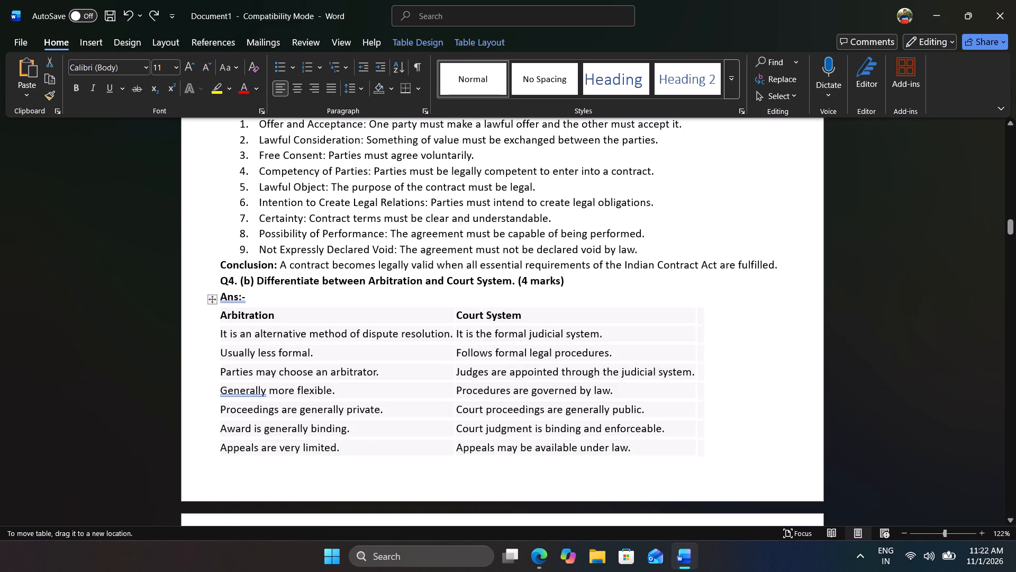
{"action": "left_click_drag", "start_coordinate": [230, 300], "coordinate": [236, 300]}
{"action": "left_click_drag", "start_coordinate": [213, 300], "coordinate": [257, 307]}
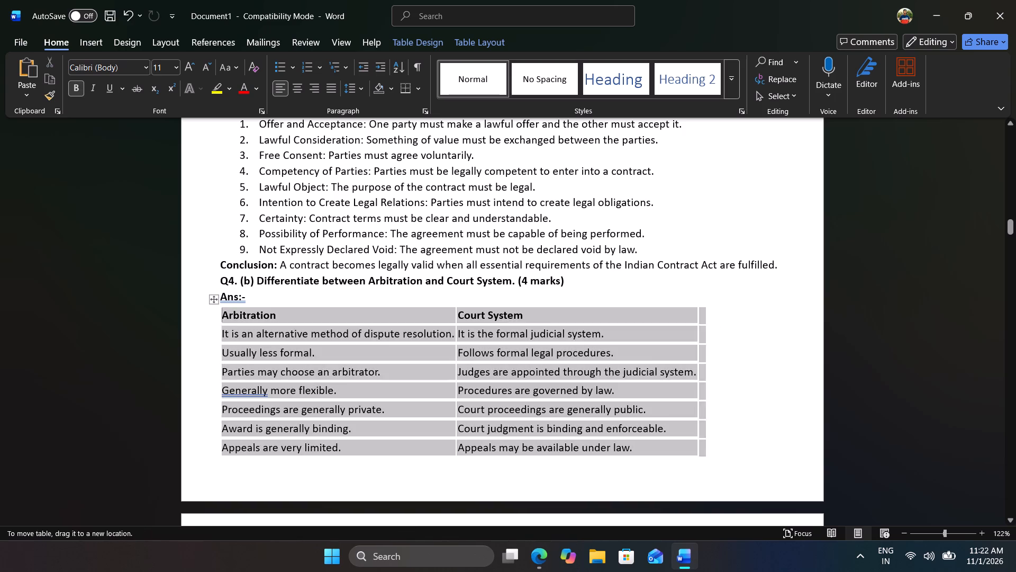
{"action": "left_click_drag", "start_coordinate": [257, 307], "coordinate": [256, 307]}
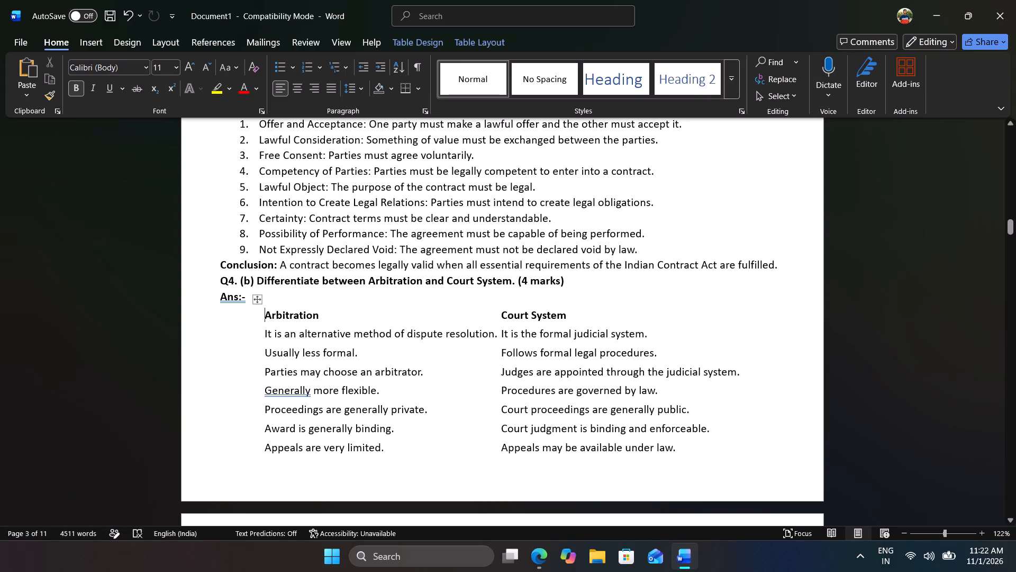
{"action": "left_click", "coordinate": [233, 310]}
{"action": "left_click", "coordinate": [231, 312]}
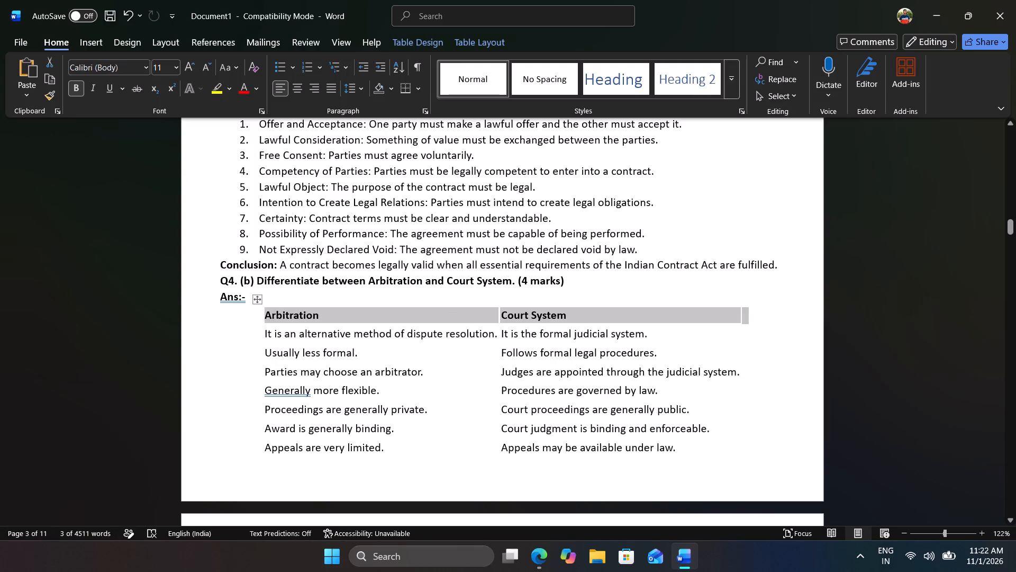
{"action": "left_click", "coordinate": [280, 219]}
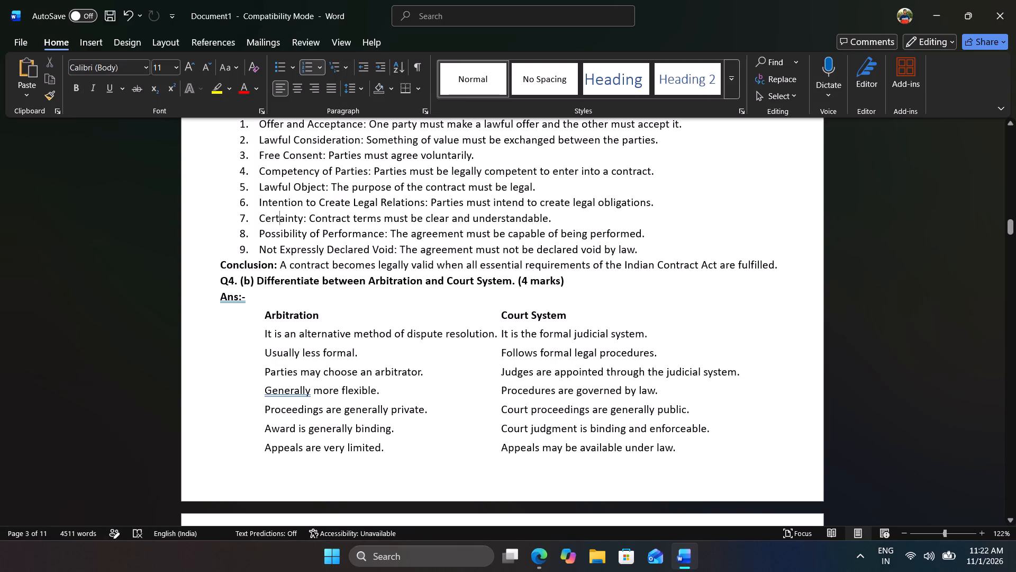
Turn on AutoSave by uploading the document to the personal OneDrive under the name Document100.
{"action": "left_click", "coordinate": [79, 15]}
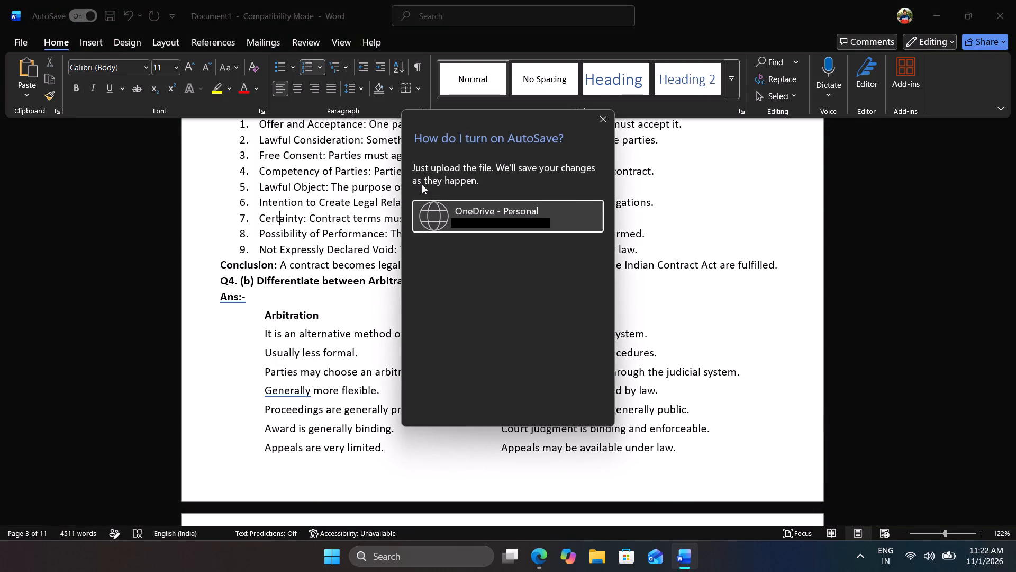
{"action": "left_click", "coordinate": [441, 203]}
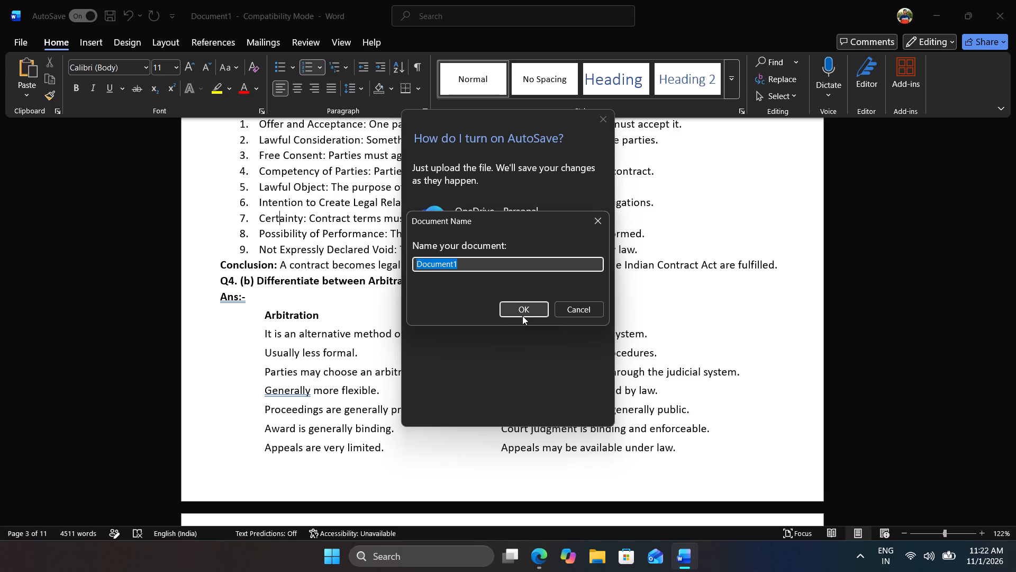
{"action": "left_click", "coordinate": [520, 271]}
{"action": "left_click", "coordinate": [519, 268]}
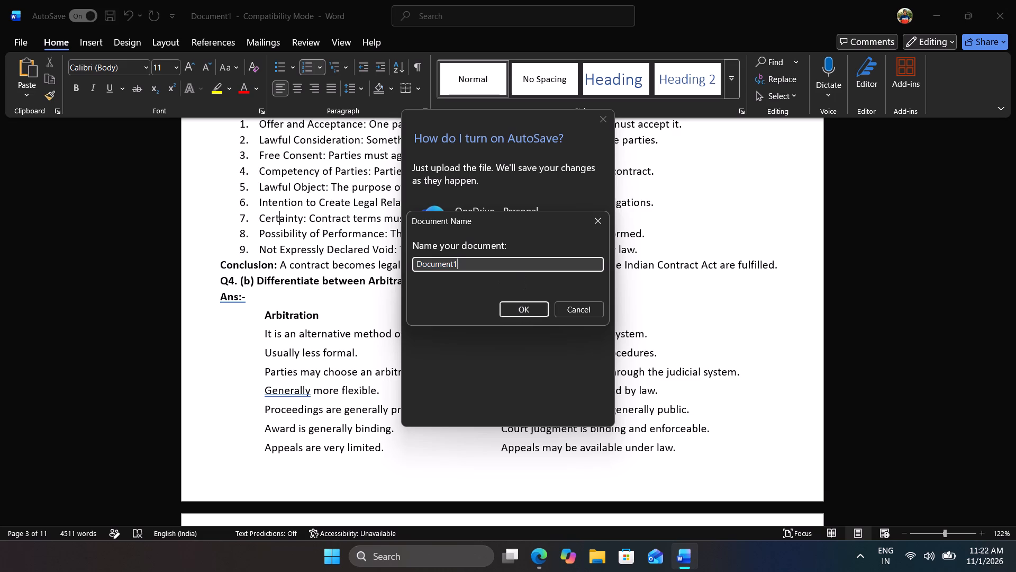
{"action": "type", "text": "00"}
{"action": "left_click", "coordinate": [520, 305]}
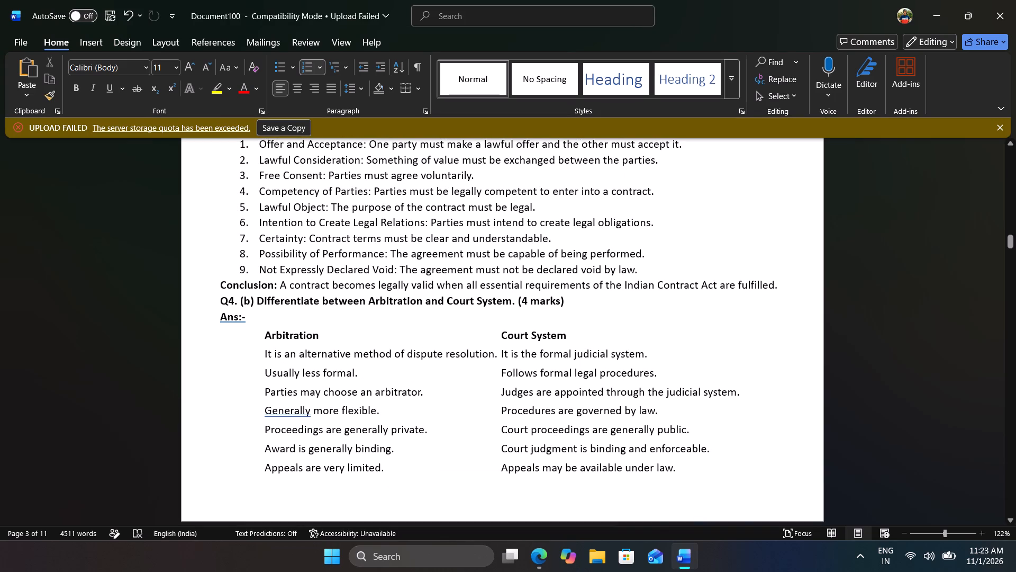
Save a copy of Document100 as a Word Document in the personal OneDrive's Desktop folder, accepting the upgrade to the newest file format.
{"action": "left_click", "coordinate": [274, 123]}
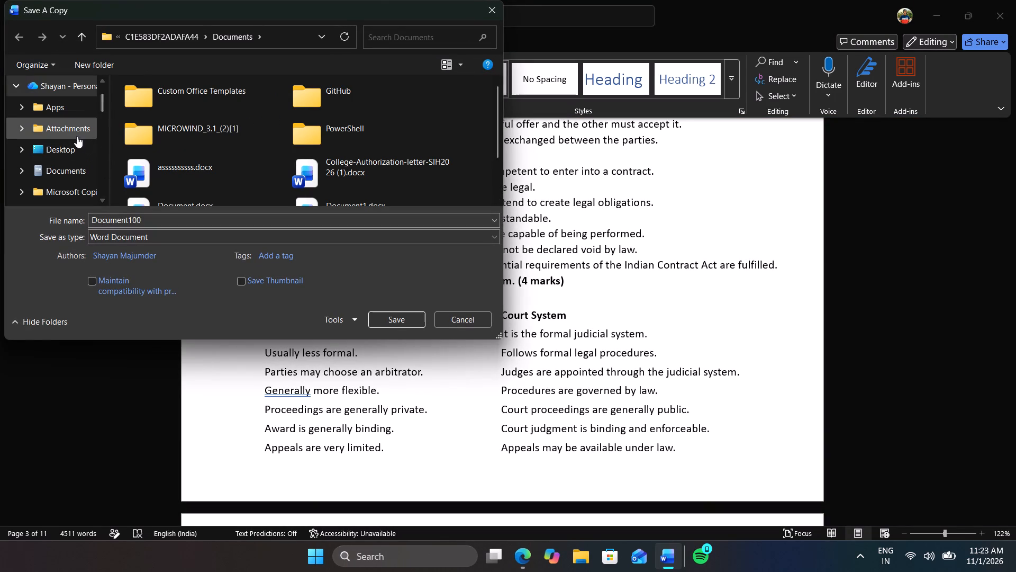
{"action": "left_click", "coordinate": [68, 142]}
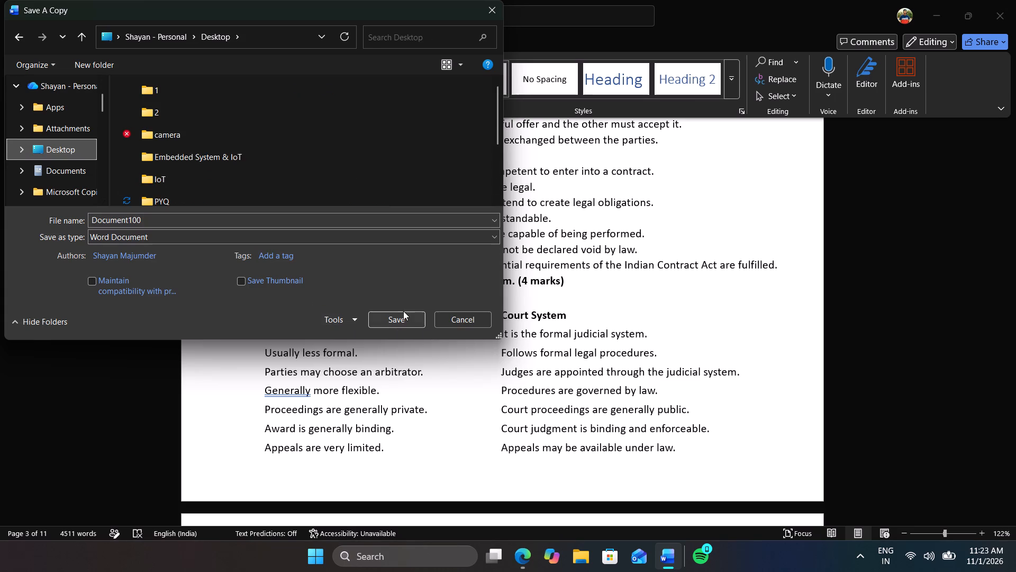
{"action": "left_click", "coordinate": [403, 311]}
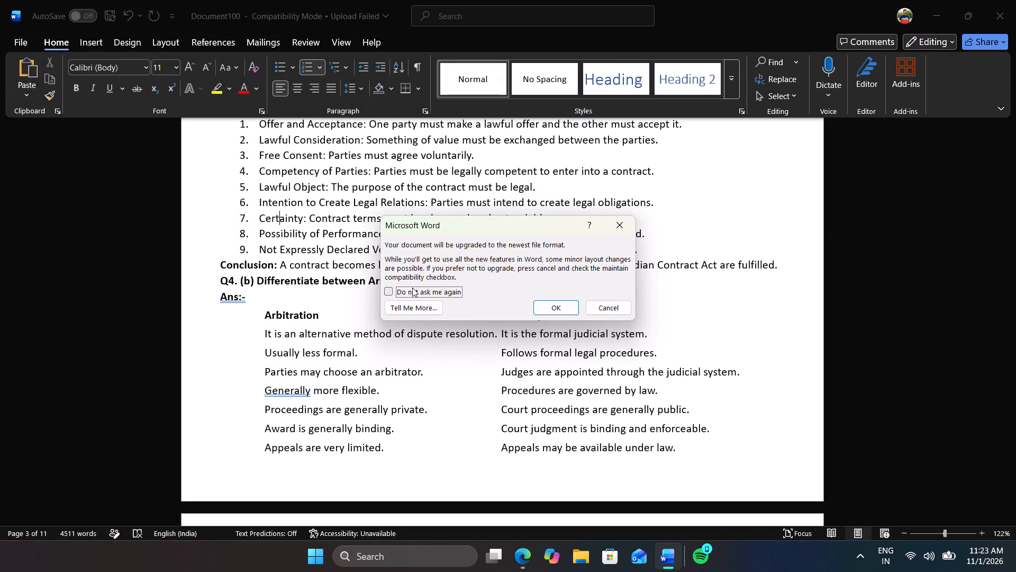
{"action": "left_click", "coordinate": [575, 309]}
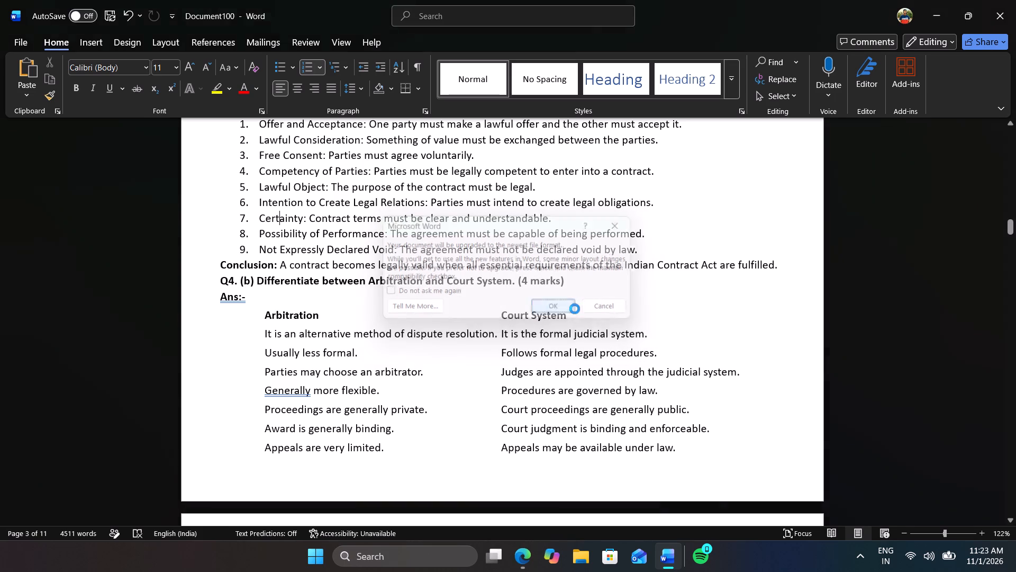
Review the layout of the Internet Privacy answer, the Module 2 contract answer and the Q4 (b) comparison table.
{"action": "scroll", "coordinate": [575, 309], "scroll_direction": "down", "scroll_amount": 1}
{"action": "scroll", "coordinate": [575, 309], "scroll_direction": "up", "scroll_amount": 3}
{"action": "scroll", "coordinate": [575, 309], "scroll_direction": "down", "scroll_amount": 2}
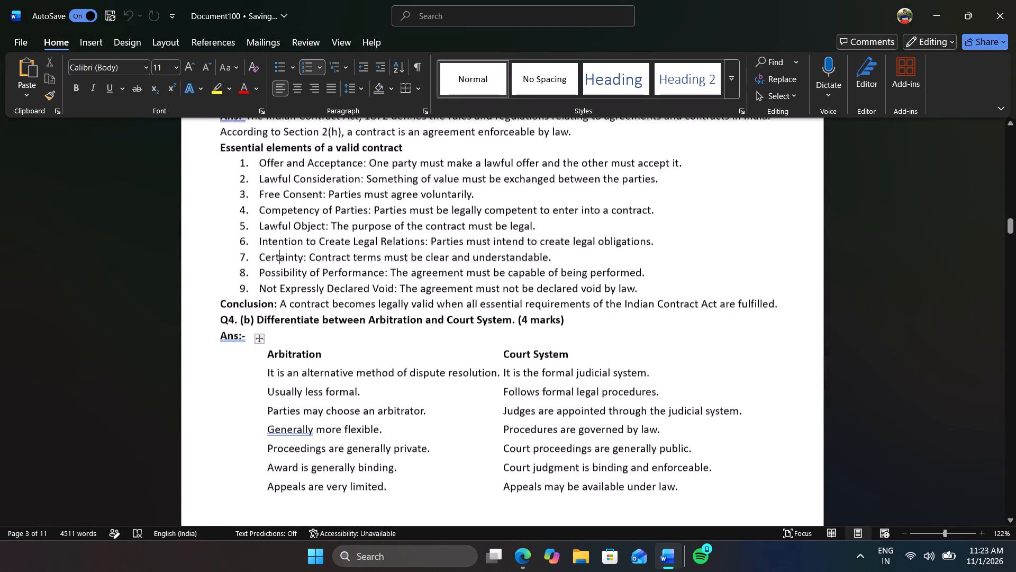
{"action": "scroll", "coordinate": [575, 309], "scroll_direction": "down", "scroll_amount": 6}
{"action": "scroll", "coordinate": [575, 308], "scroll_direction": "up", "scroll_amount": 9}
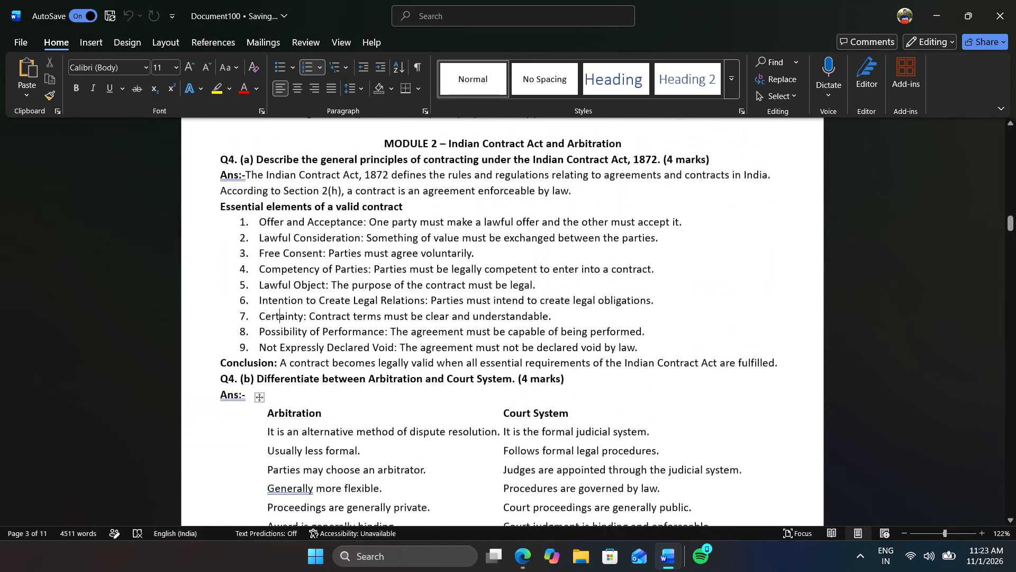
{"action": "scroll", "coordinate": [575, 308], "scroll_direction": "up", "scroll_amount": 6}
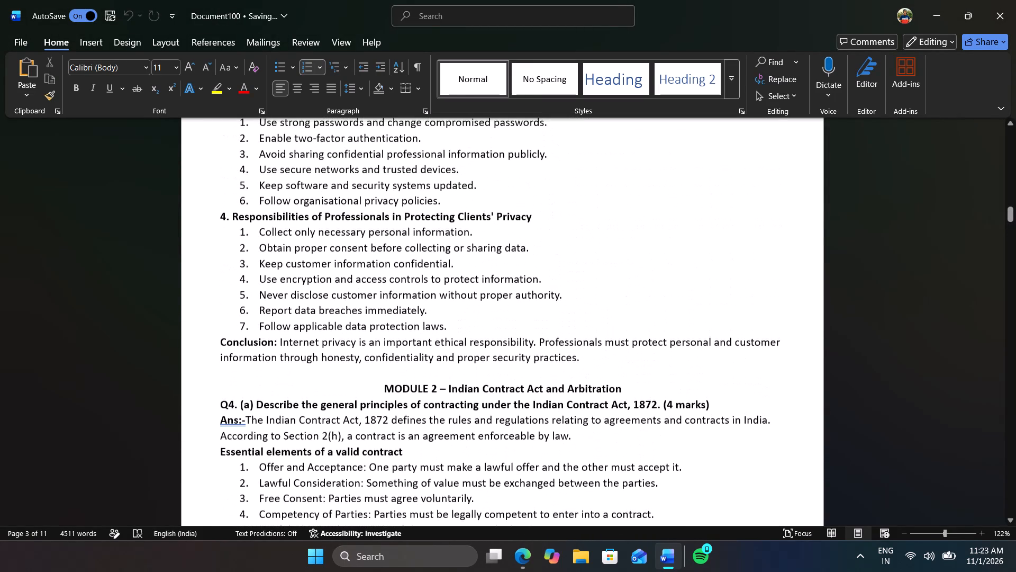
{"action": "scroll", "coordinate": [575, 307], "scroll_direction": "up", "scroll_amount": 6}
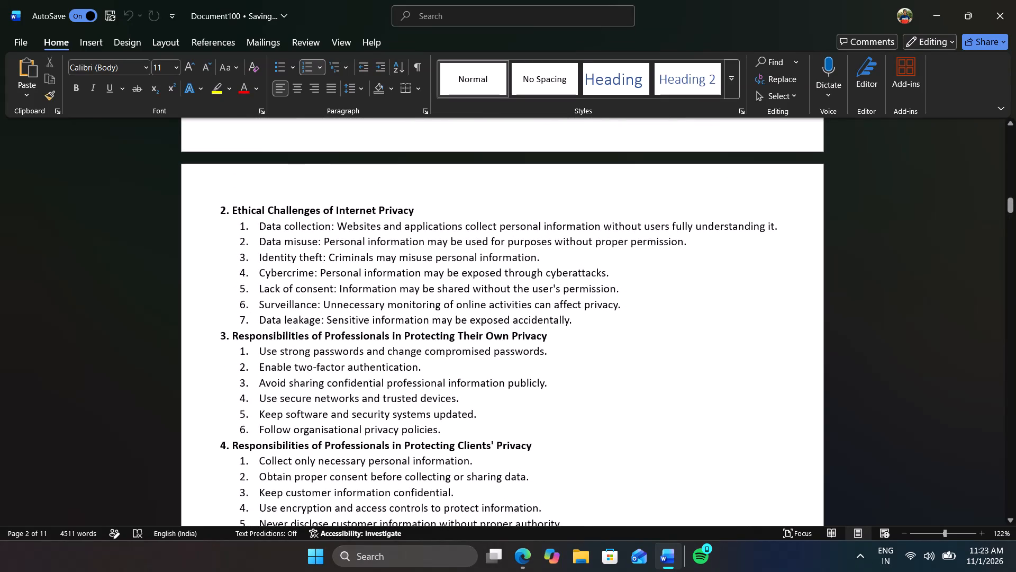
{"action": "scroll", "coordinate": [575, 307], "scroll_direction": "down", "scroll_amount": 16}
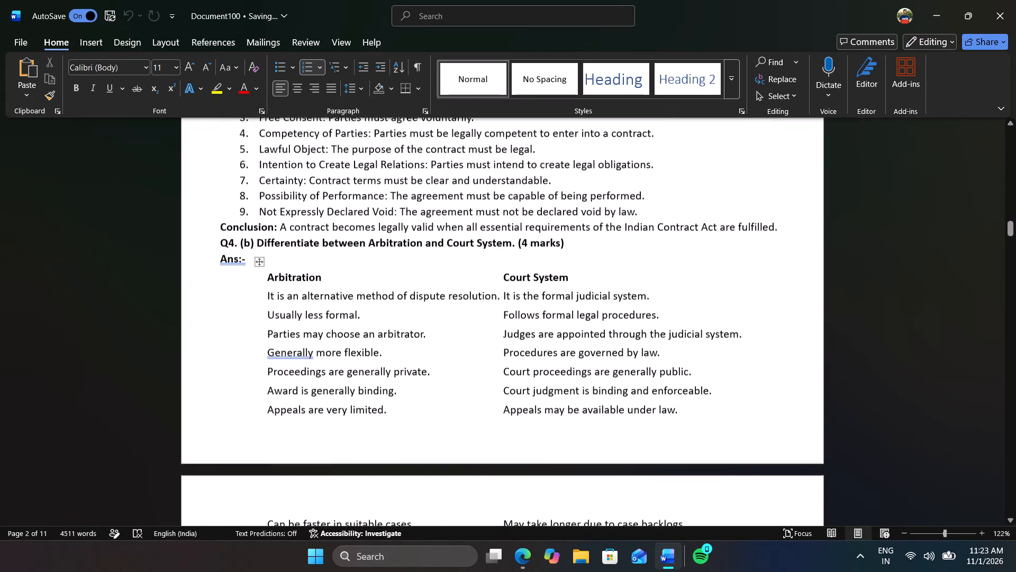
{"action": "scroll", "coordinate": [575, 307], "scroll_direction": "down", "scroll_amount": 1}
{"action": "scroll", "coordinate": [575, 307], "scroll_direction": "up", "scroll_amount": 2}
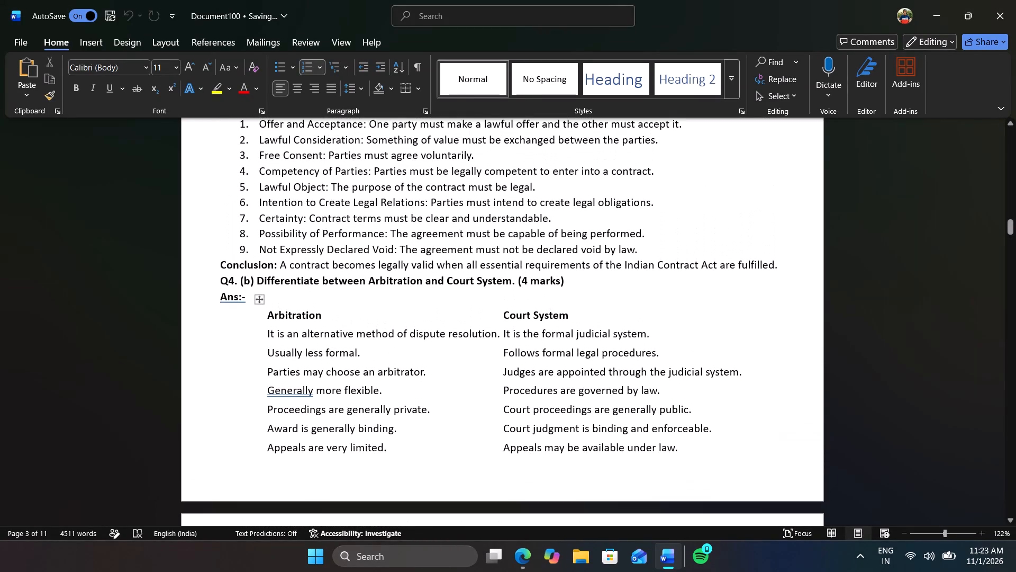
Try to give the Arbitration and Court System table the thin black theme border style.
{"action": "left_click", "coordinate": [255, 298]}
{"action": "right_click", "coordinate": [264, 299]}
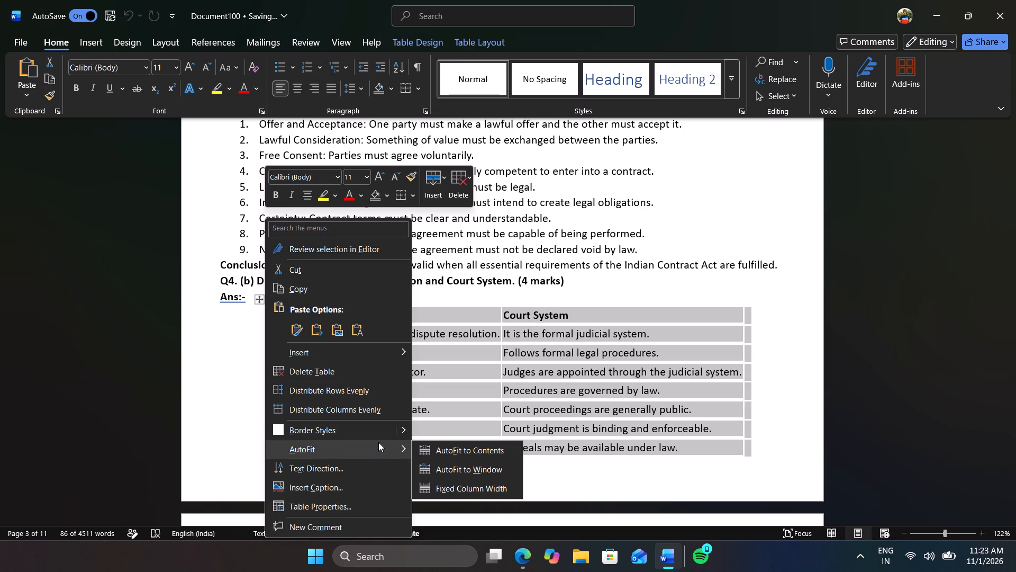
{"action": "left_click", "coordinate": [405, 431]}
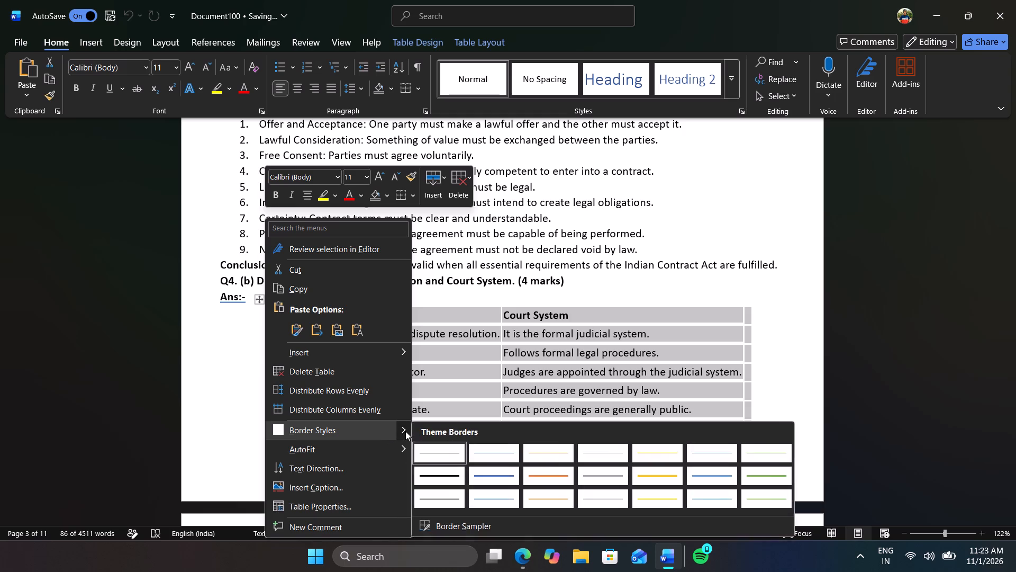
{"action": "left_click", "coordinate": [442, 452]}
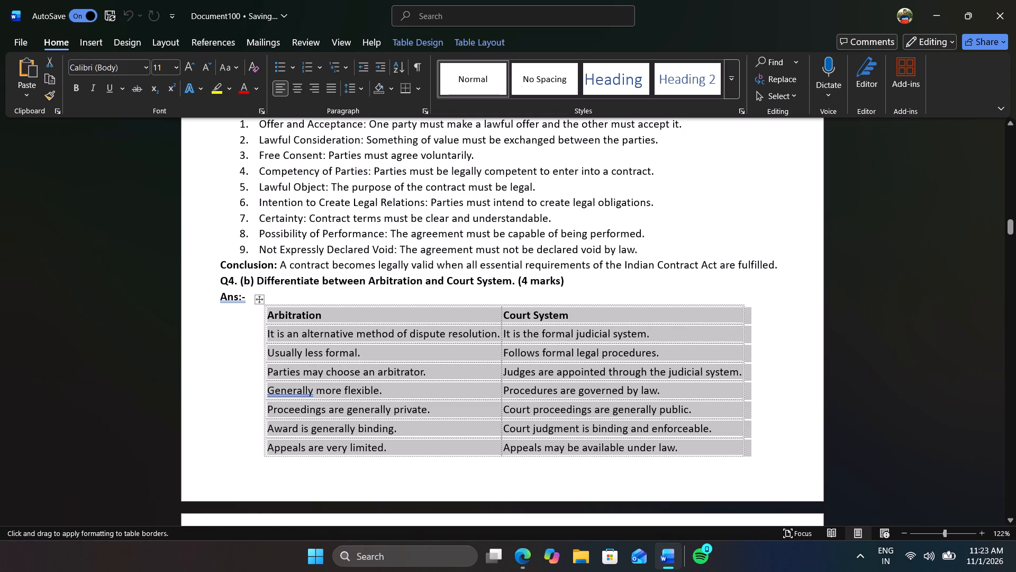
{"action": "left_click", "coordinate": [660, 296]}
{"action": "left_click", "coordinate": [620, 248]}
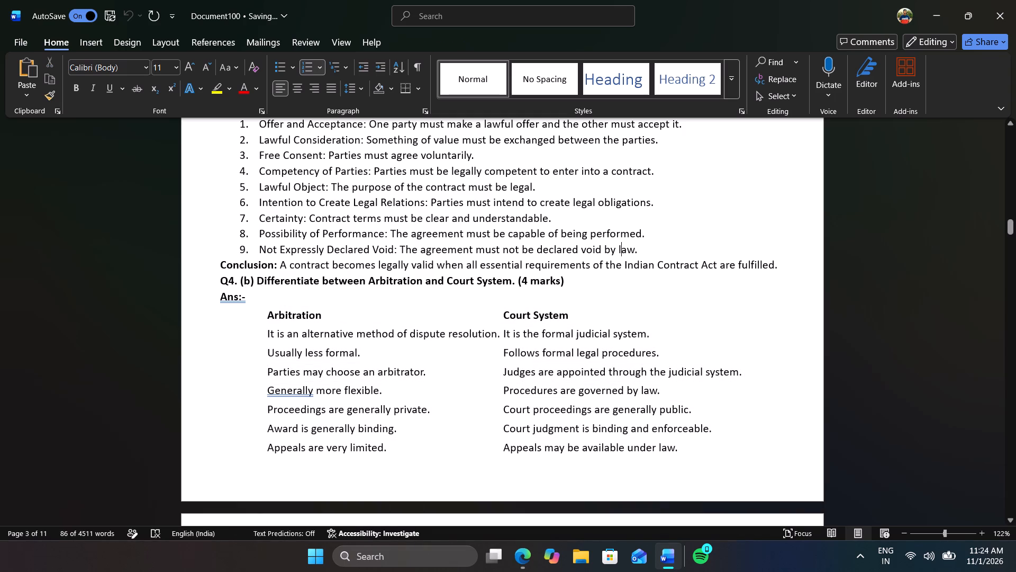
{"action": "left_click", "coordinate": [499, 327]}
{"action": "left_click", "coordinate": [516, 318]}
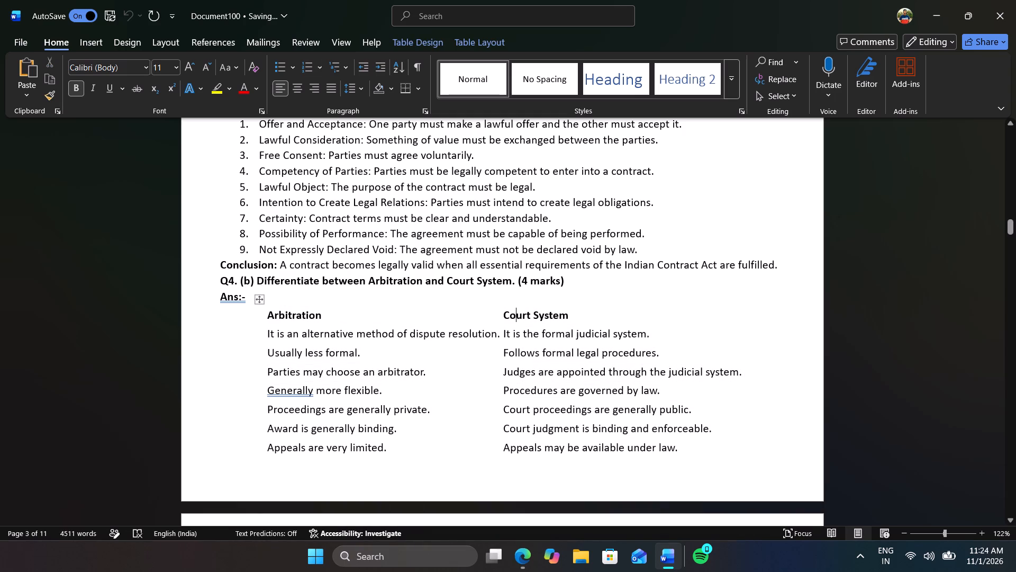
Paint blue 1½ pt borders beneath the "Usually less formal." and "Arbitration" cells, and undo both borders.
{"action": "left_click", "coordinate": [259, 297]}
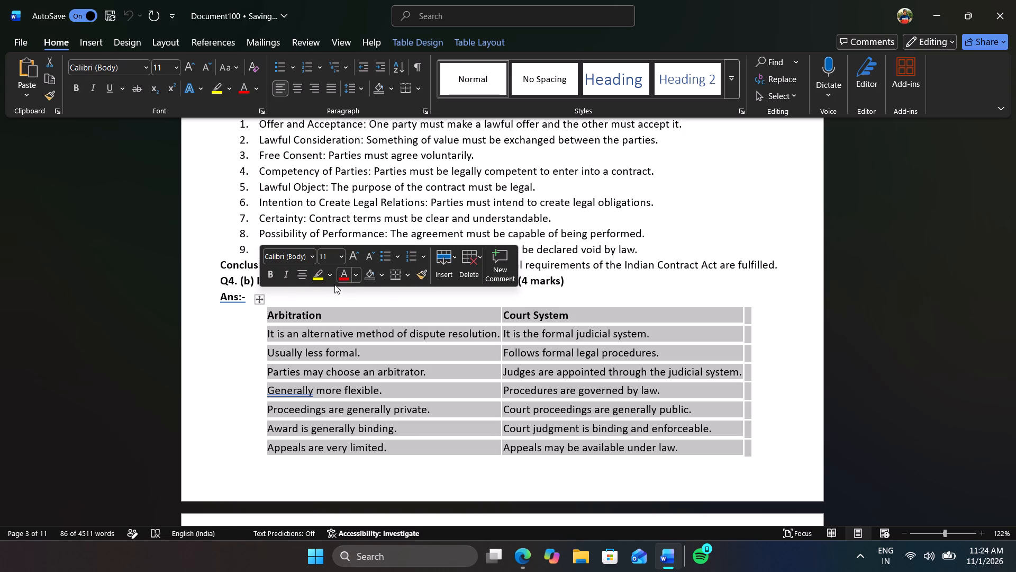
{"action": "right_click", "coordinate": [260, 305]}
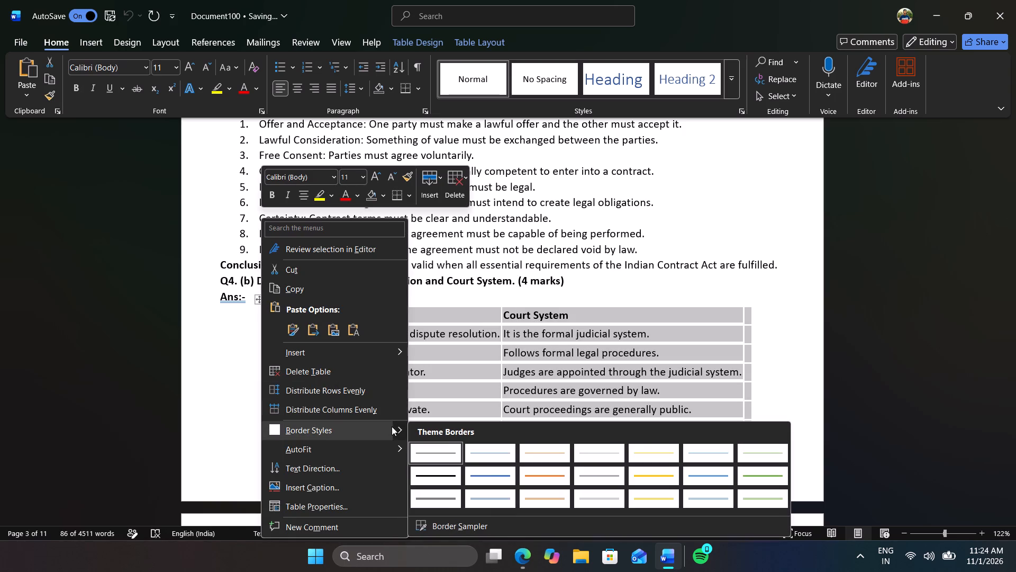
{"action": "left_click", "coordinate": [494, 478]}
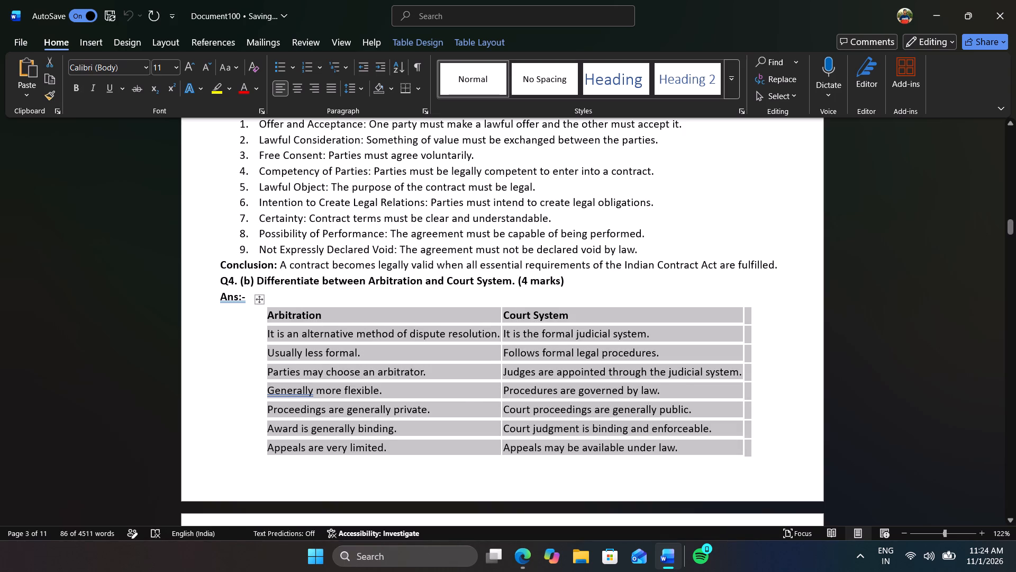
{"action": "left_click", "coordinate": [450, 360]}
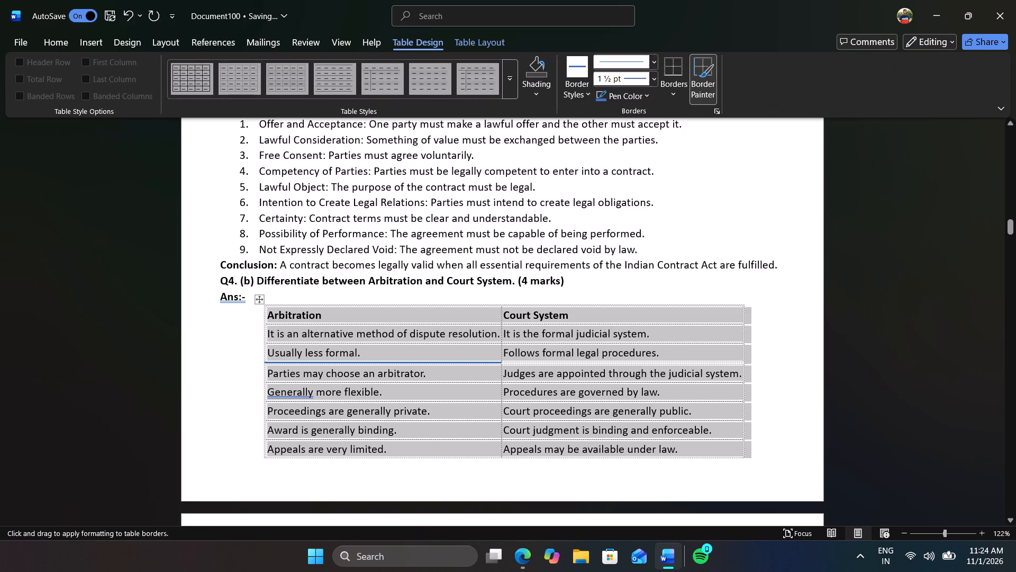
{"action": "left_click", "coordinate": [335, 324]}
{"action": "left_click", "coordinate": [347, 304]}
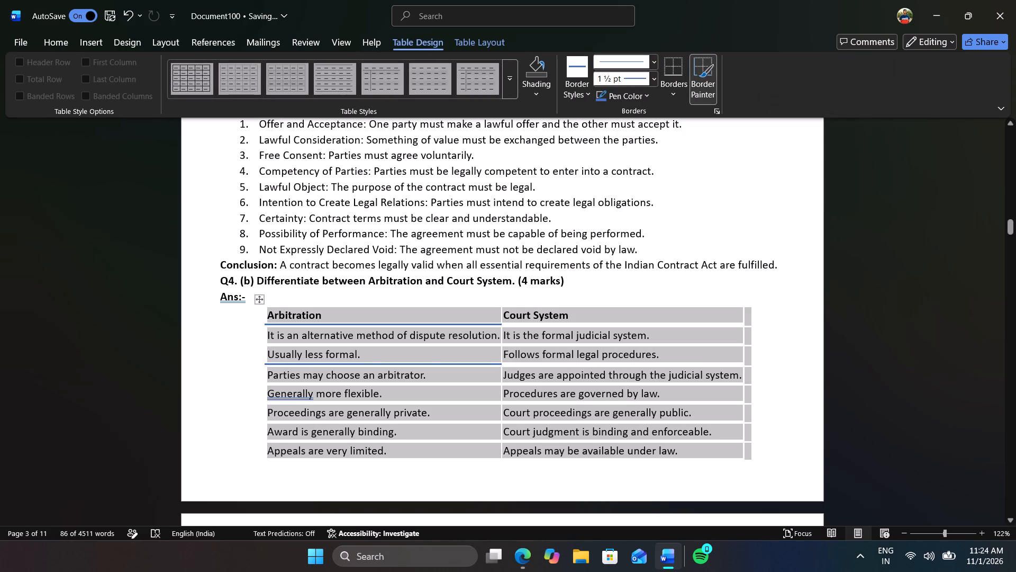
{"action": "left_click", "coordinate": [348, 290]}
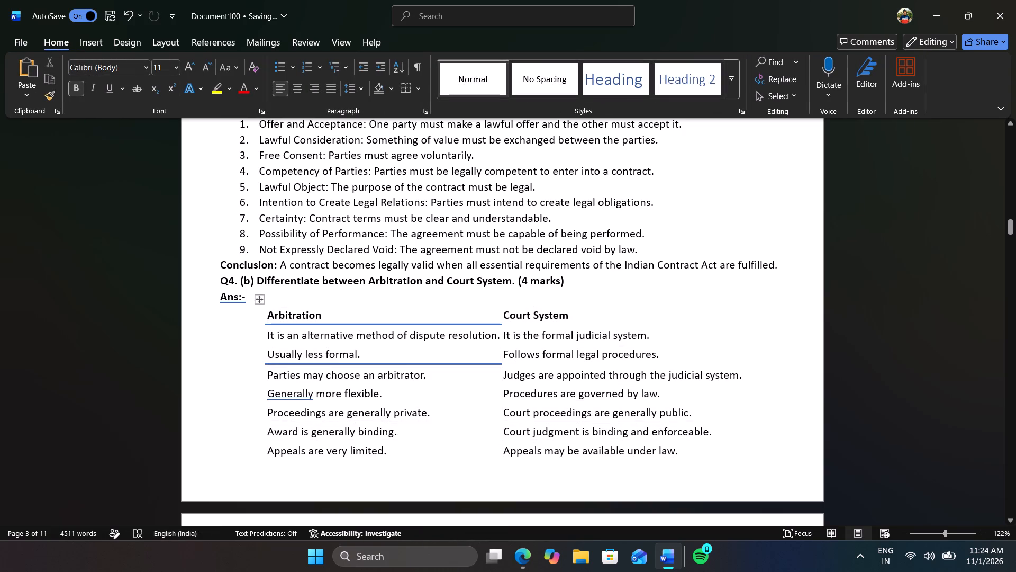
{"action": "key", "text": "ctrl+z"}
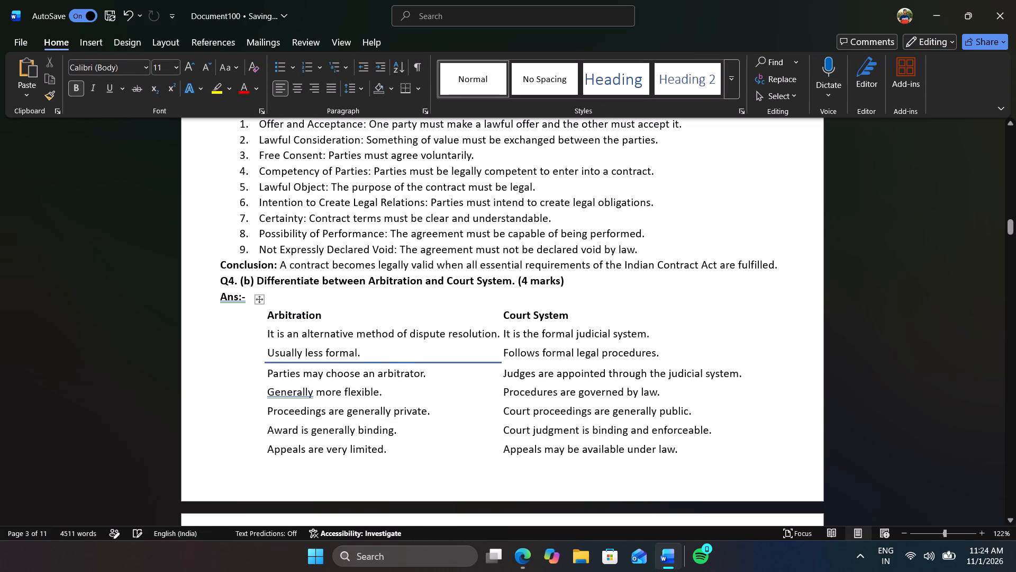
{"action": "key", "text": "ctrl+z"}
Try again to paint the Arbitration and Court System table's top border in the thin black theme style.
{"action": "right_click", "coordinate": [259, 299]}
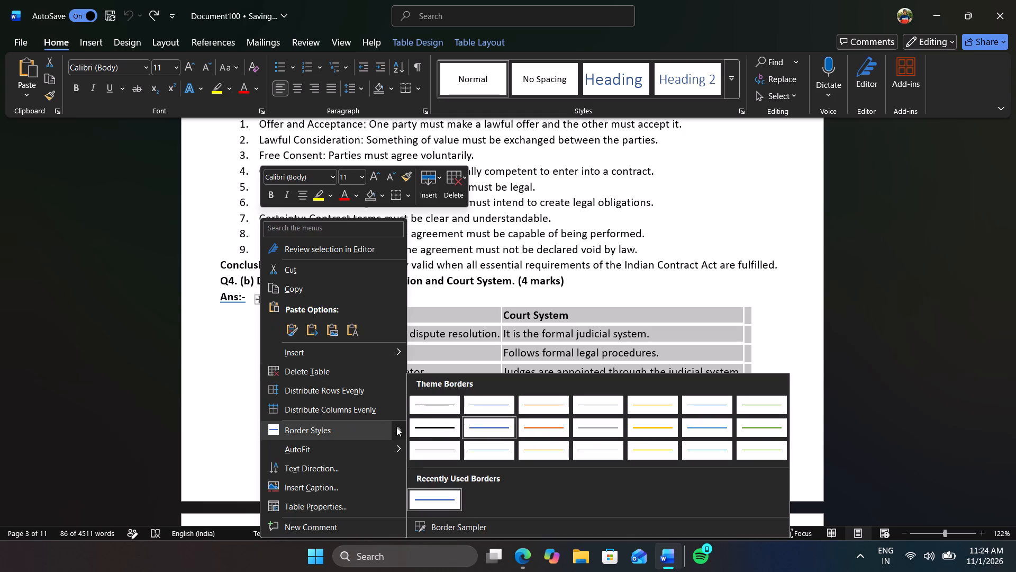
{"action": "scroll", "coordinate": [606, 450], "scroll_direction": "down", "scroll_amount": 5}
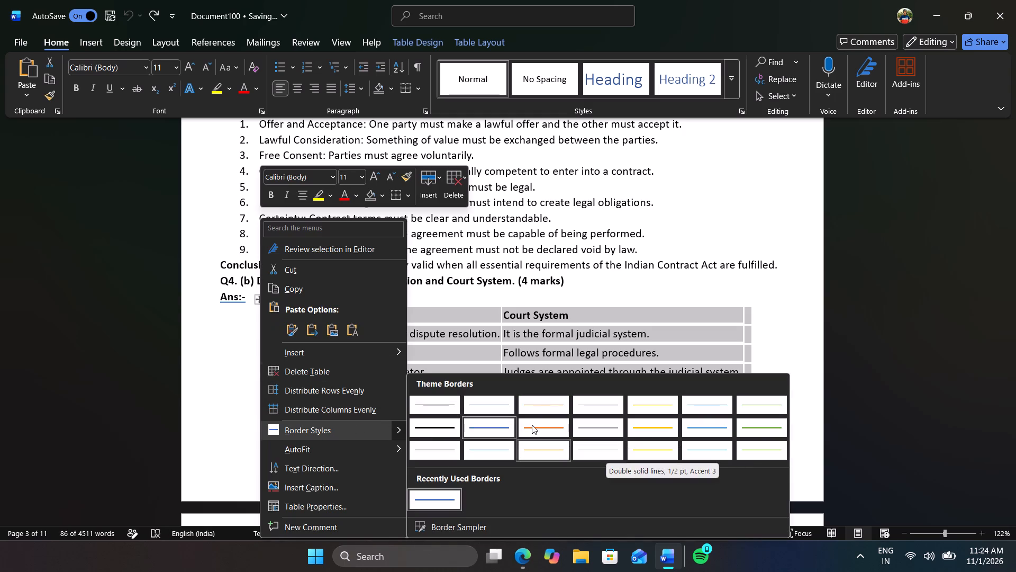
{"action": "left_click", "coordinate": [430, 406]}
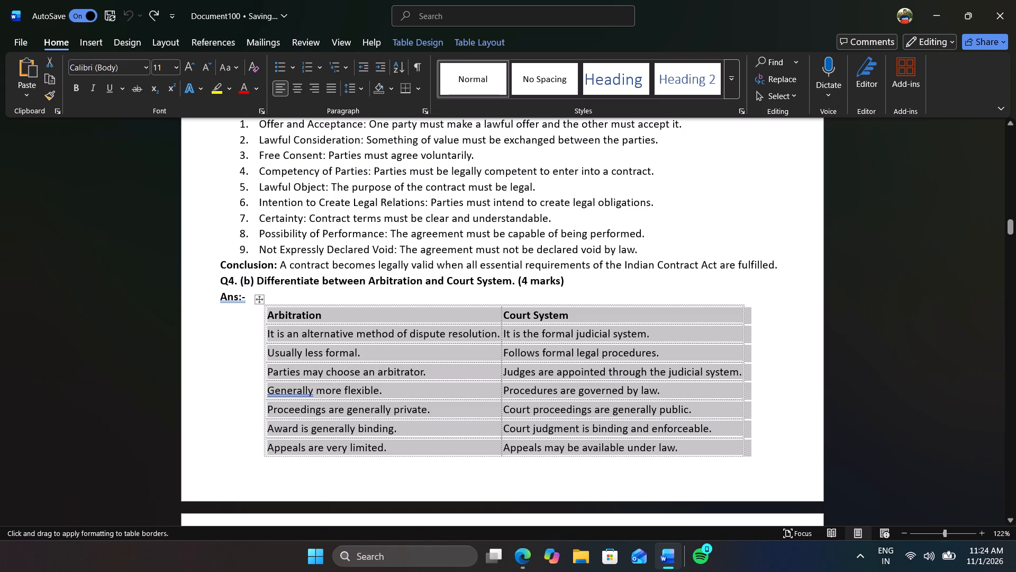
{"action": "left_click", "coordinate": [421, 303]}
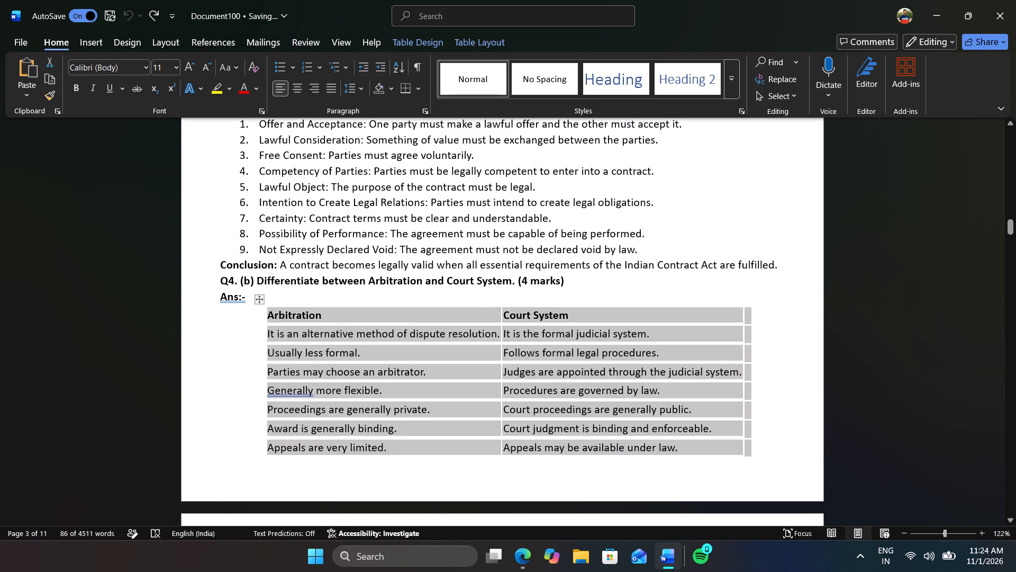
Paint a solid black 1½ pt theme border around the outer edges of the Arbitration and Court System table on page 3.
{"action": "right_click", "coordinate": [262, 302]}
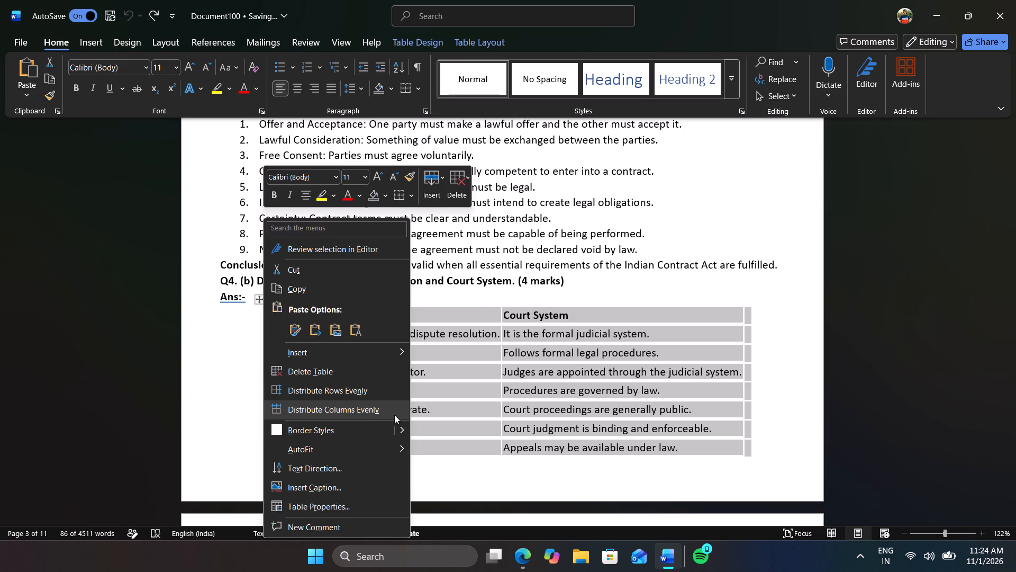
{"action": "left_click", "coordinate": [365, 422]}
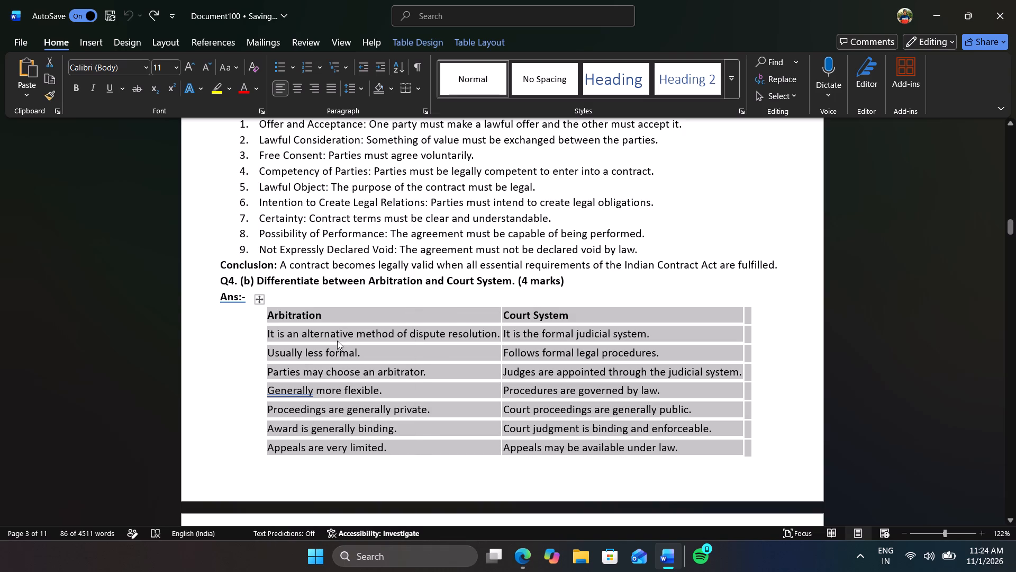
{"action": "left_click", "coordinate": [261, 298]}
{"action": "right_click", "coordinate": [261, 298]}
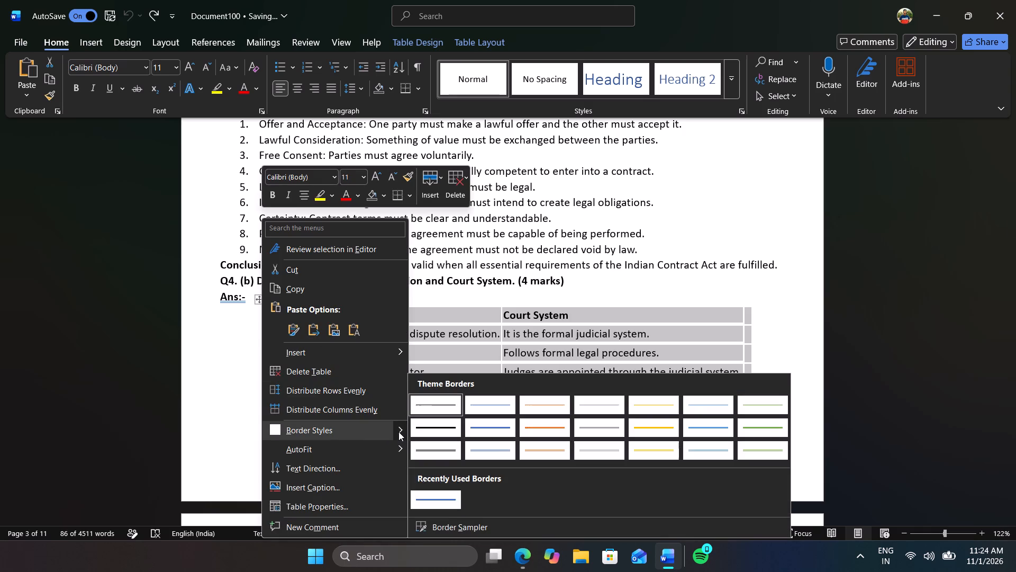
{"action": "left_click", "coordinate": [438, 425]}
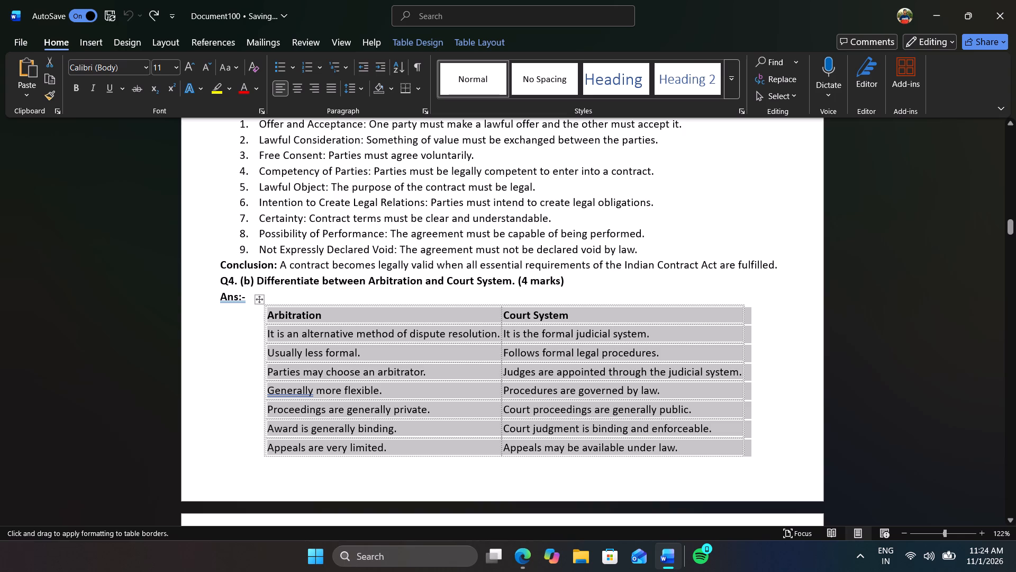
{"action": "left_click", "coordinate": [280, 305]}
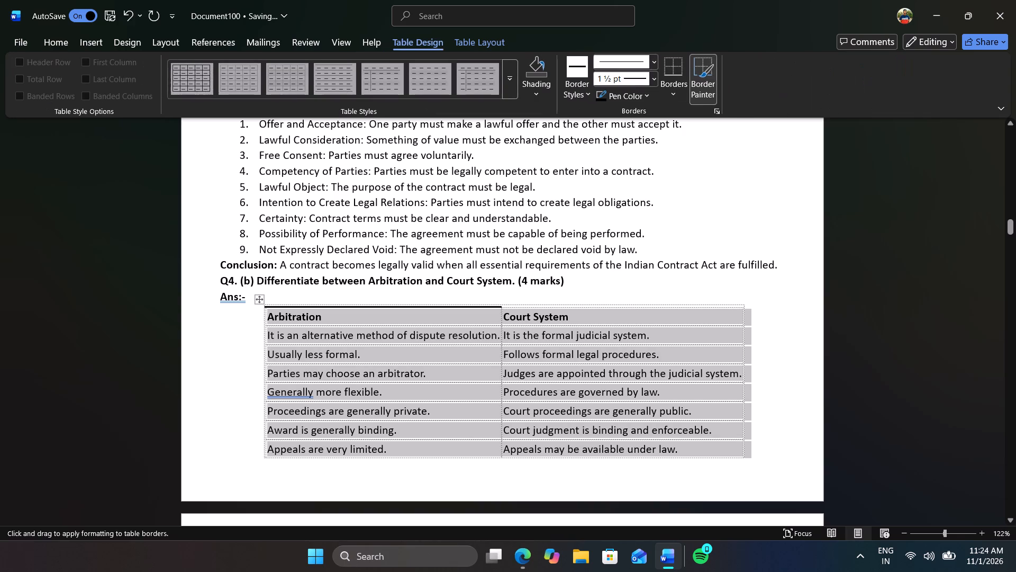
{"action": "left_click", "coordinate": [540, 307]}
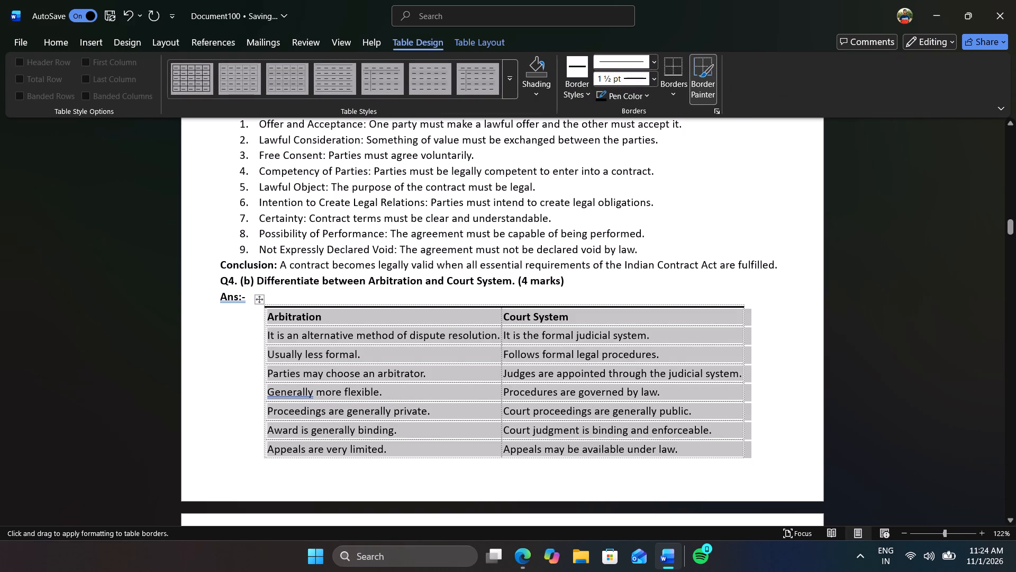
{"action": "left_click", "coordinate": [265, 338]}
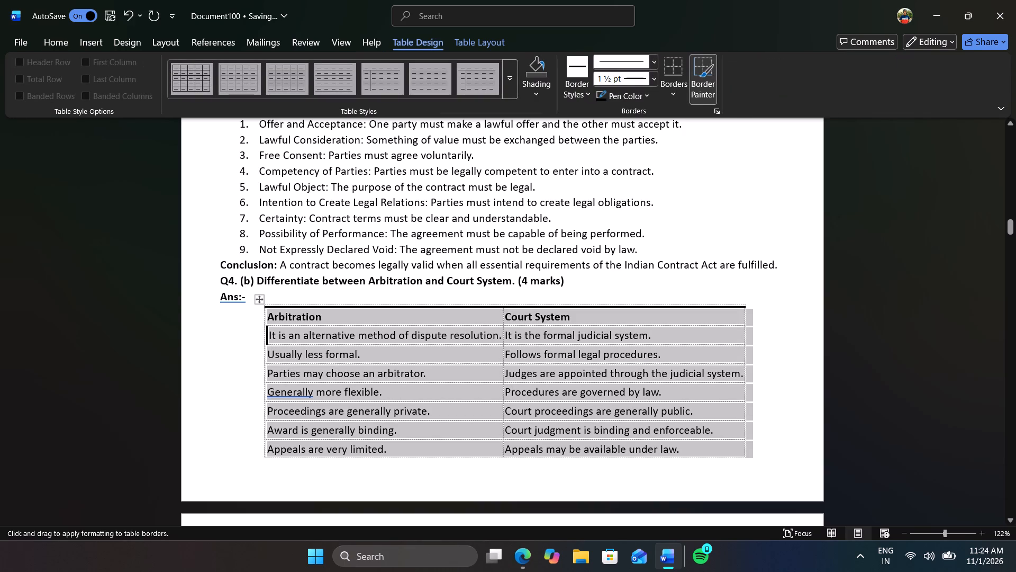
{"action": "left_click_drag", "start_coordinate": [266, 306], "coordinate": [270, 369]}
{"action": "left_click_drag", "start_coordinate": [270, 369], "coordinate": [262, 456]}
{"action": "left_click_drag", "start_coordinate": [265, 456], "coordinate": [694, 449]}
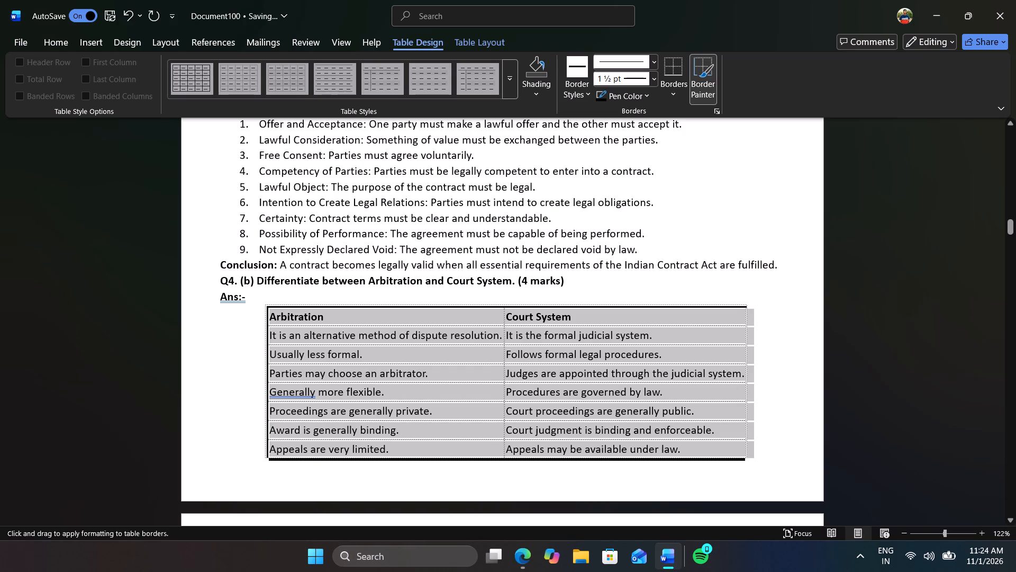
{"action": "left_click_drag", "start_coordinate": [694, 449], "coordinate": [697, 447]}
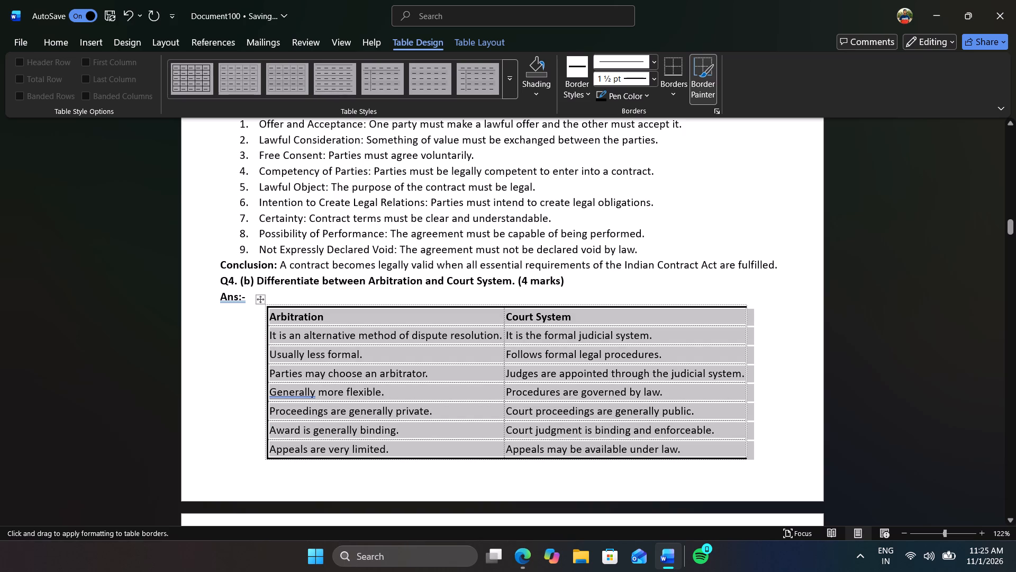
{"action": "left_click_drag", "start_coordinate": [744, 308], "coordinate": [748, 464]}
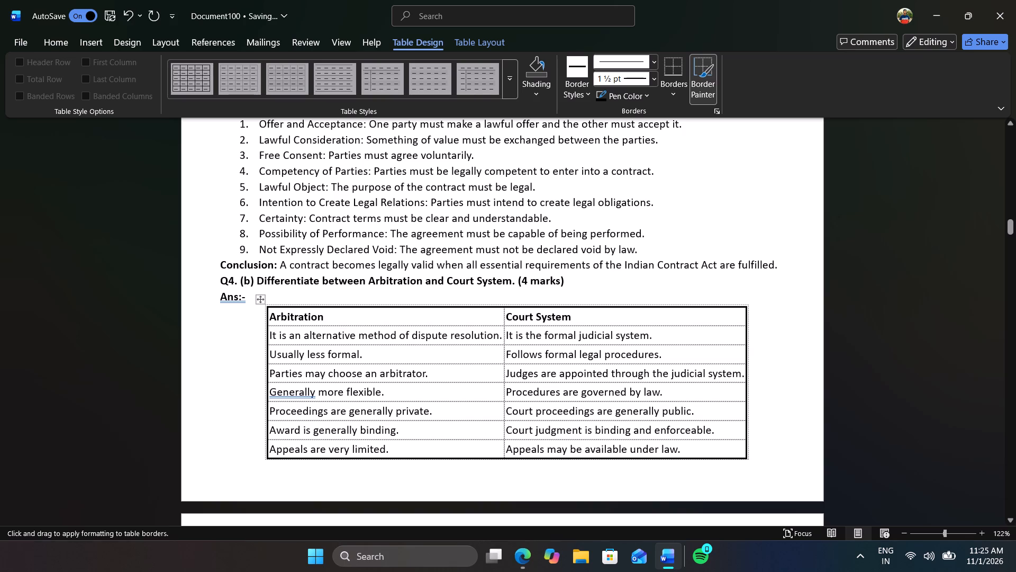
Paint the same black 1½ pt border along the divider between the Arbitration and Court System columns, and stop border painting.
{"action": "left_click_drag", "start_coordinate": [504, 309], "coordinate": [510, 402]}
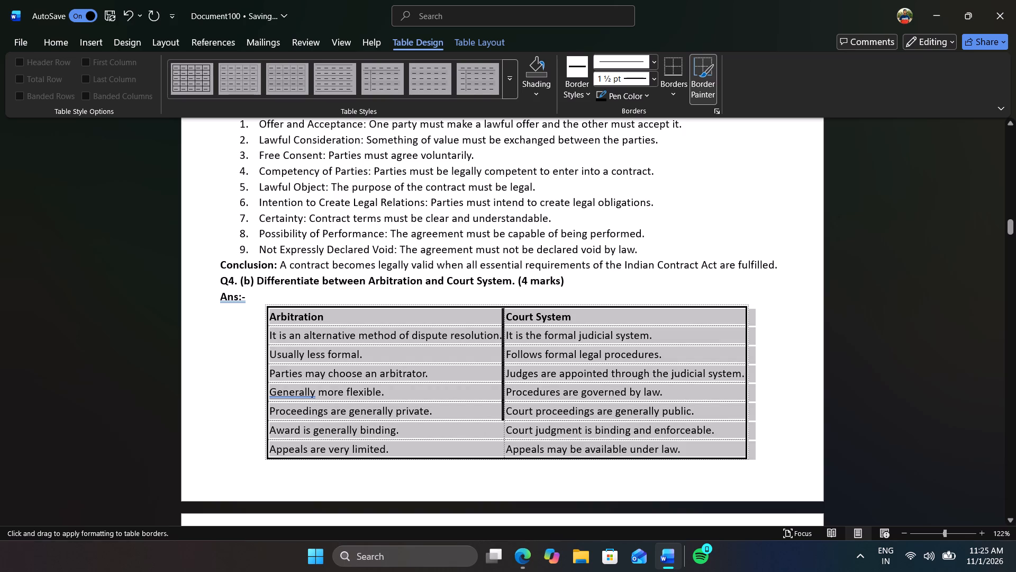
{"action": "left_click_drag", "start_coordinate": [510, 402], "coordinate": [513, 441]}
{"action": "left_click", "coordinate": [656, 282]}
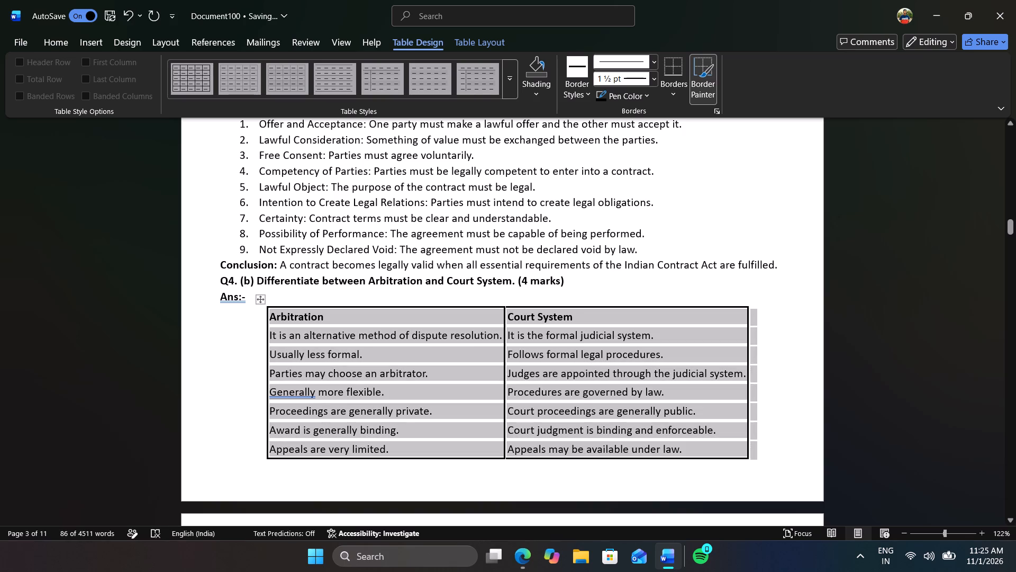
{"action": "left_click", "coordinate": [568, 242]}
Paint a solid black 1½ pt theme border beneath the table's Arbitration and Court System header row.
{"action": "scroll", "coordinate": [727, 346], "scroll_direction": "down", "scroll_amount": 2}
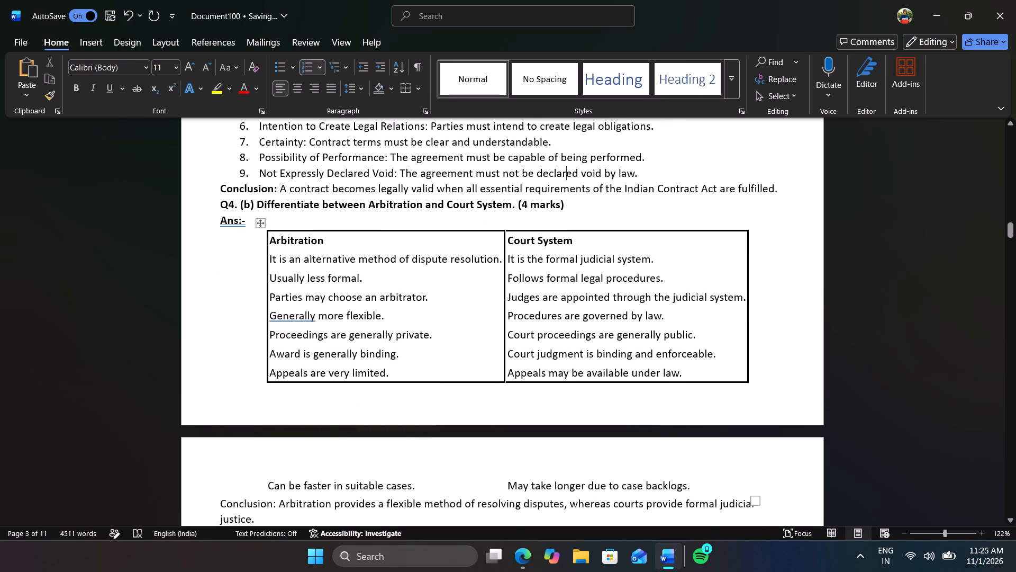
{"action": "right_click", "coordinate": [283, 225]}
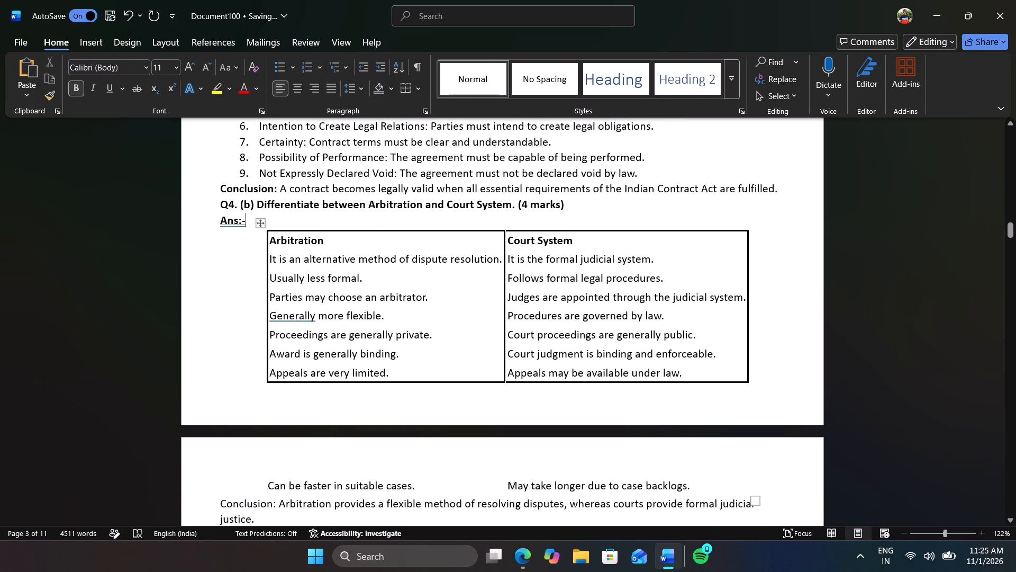
{"action": "left_click", "coordinate": [279, 230]}
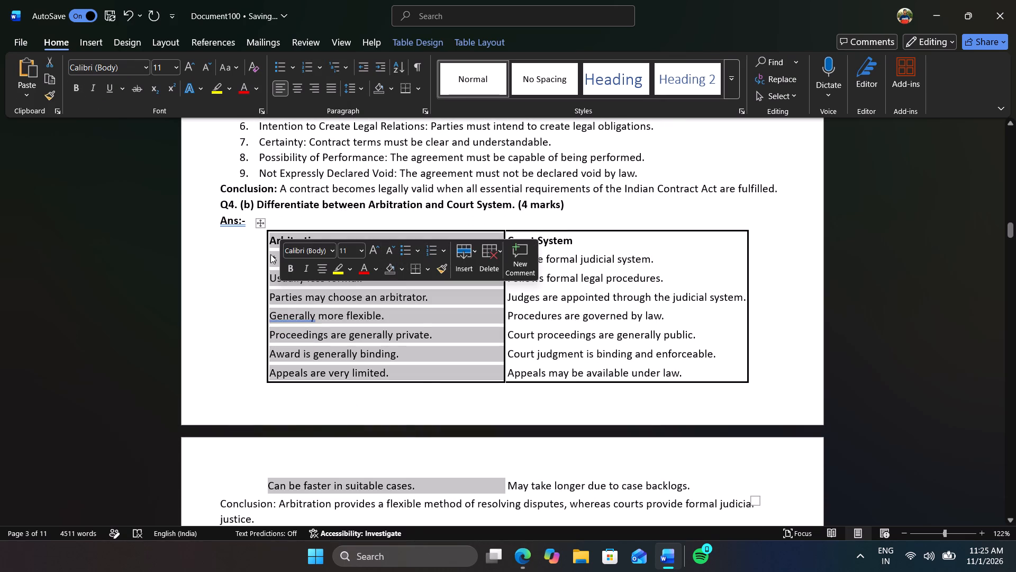
{"action": "right_click", "coordinate": [270, 254]}
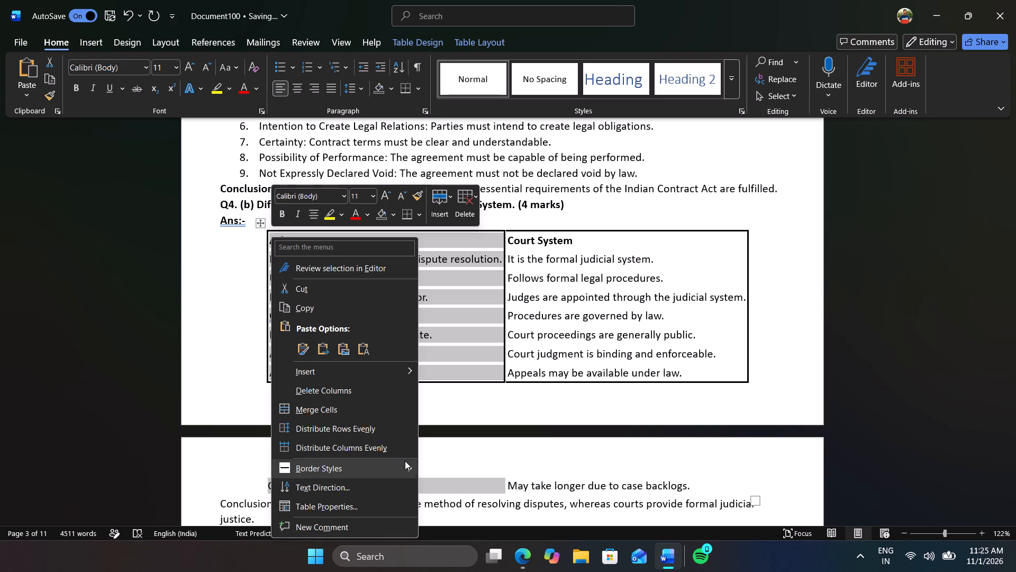
{"action": "left_click", "coordinate": [405, 461]}
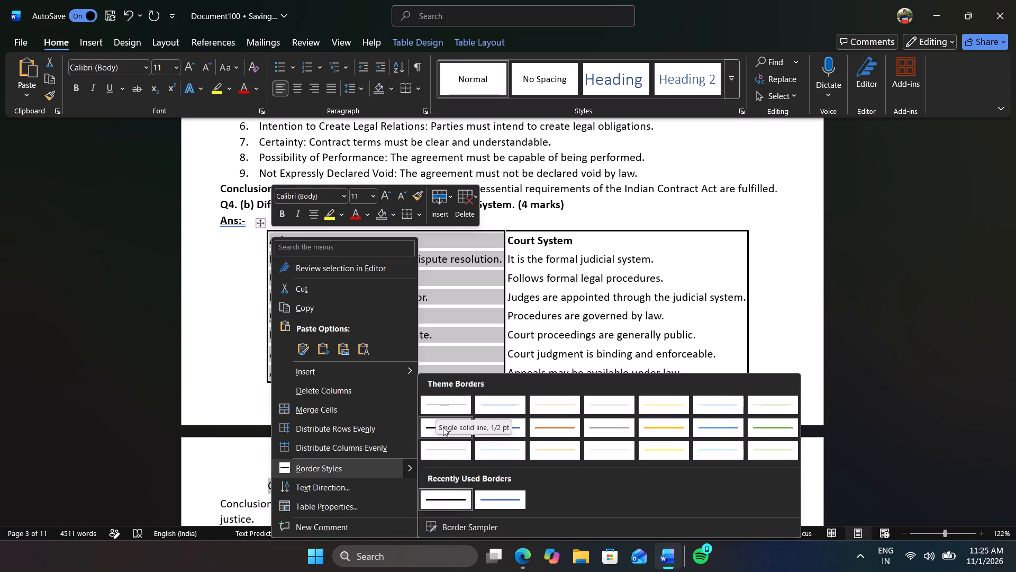
{"action": "left_click", "coordinate": [430, 428]}
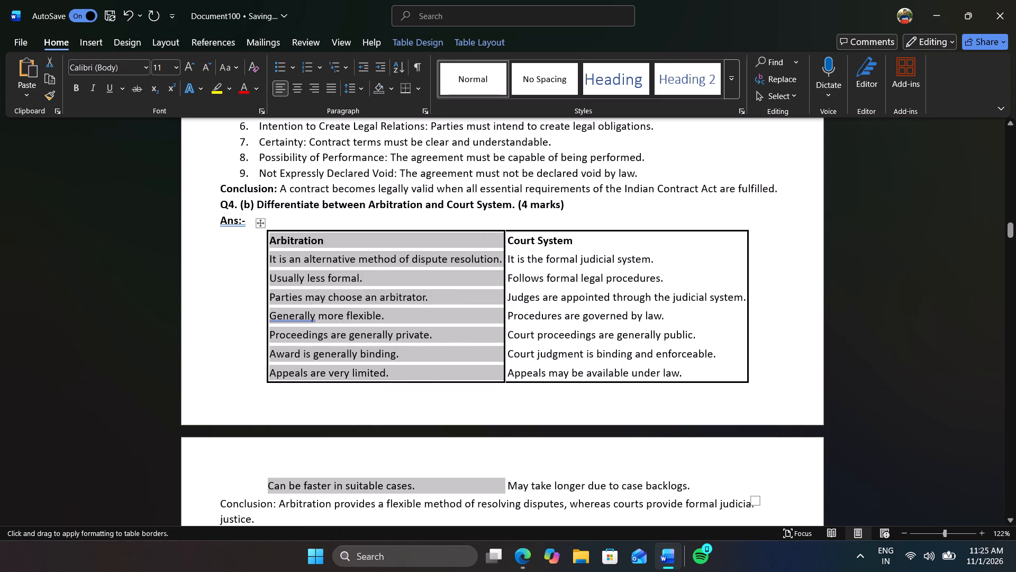
{"action": "left_click_drag", "start_coordinate": [267, 248], "coordinate": [643, 249]}
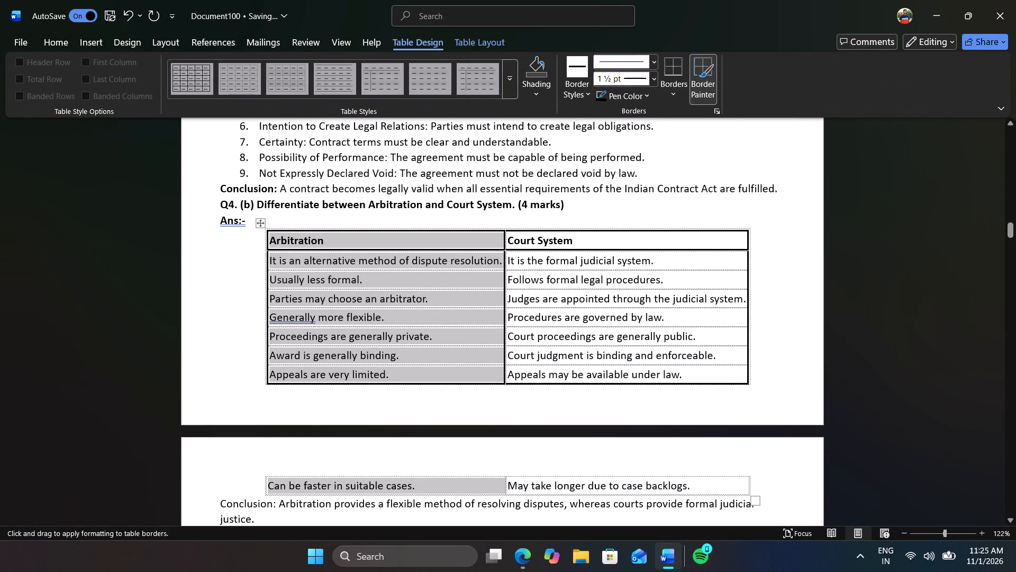
Paint black 1½ pt borders around and between the cells of the "Can be faster in suitable cases." row, and stop border painting.
{"action": "scroll", "coordinate": [503, 281], "scroll_direction": "down", "scroll_amount": 1}
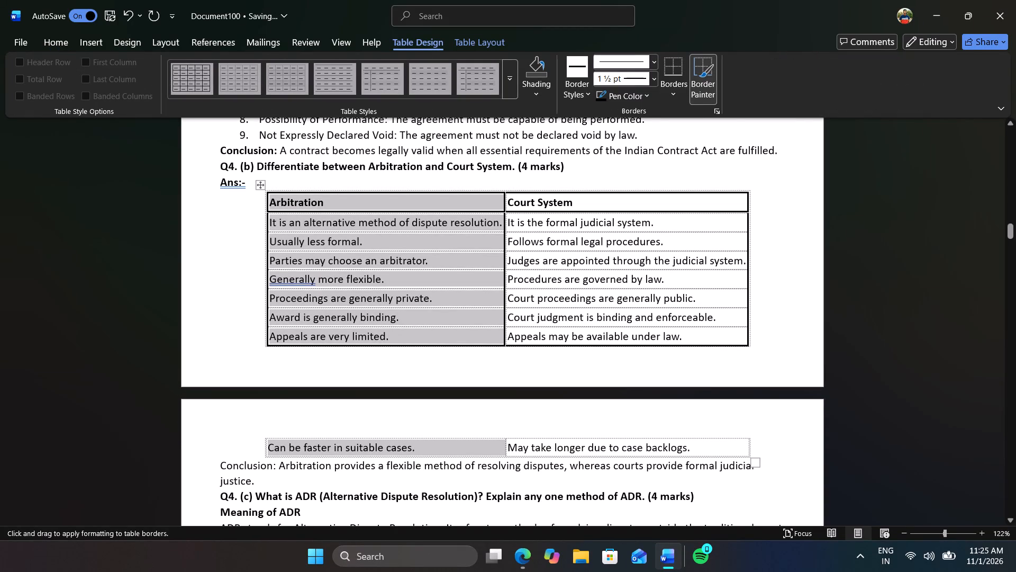
{"action": "left_click", "coordinate": [268, 436]}
{"action": "left_click_drag", "start_coordinate": [269, 441], "coordinate": [299, 437]}
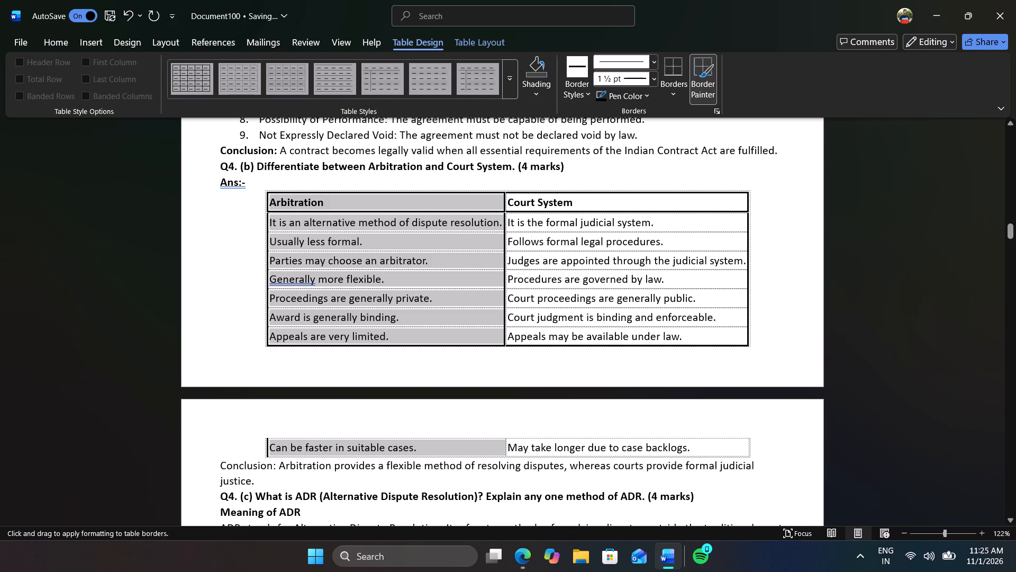
{"action": "left_click", "coordinate": [278, 458]}
{"action": "left_click_drag", "start_coordinate": [278, 458], "coordinate": [584, 465]}
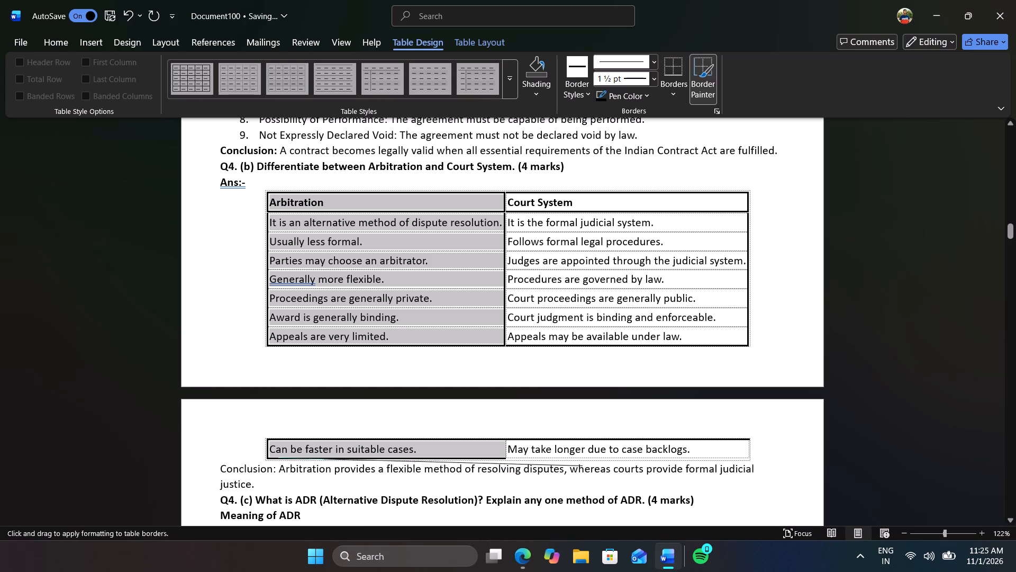
{"action": "left_click_drag", "start_coordinate": [584, 465], "coordinate": [604, 455]}
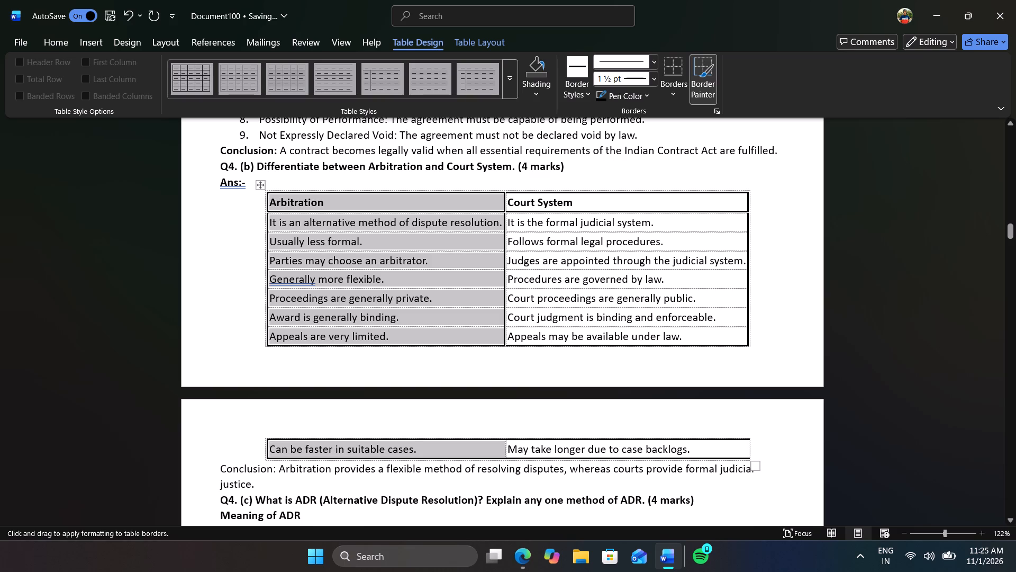
{"action": "left_click_drag", "start_coordinate": [749, 441], "coordinate": [750, 453]}
{"action": "left_click_drag", "start_coordinate": [507, 440], "coordinate": [509, 454]}
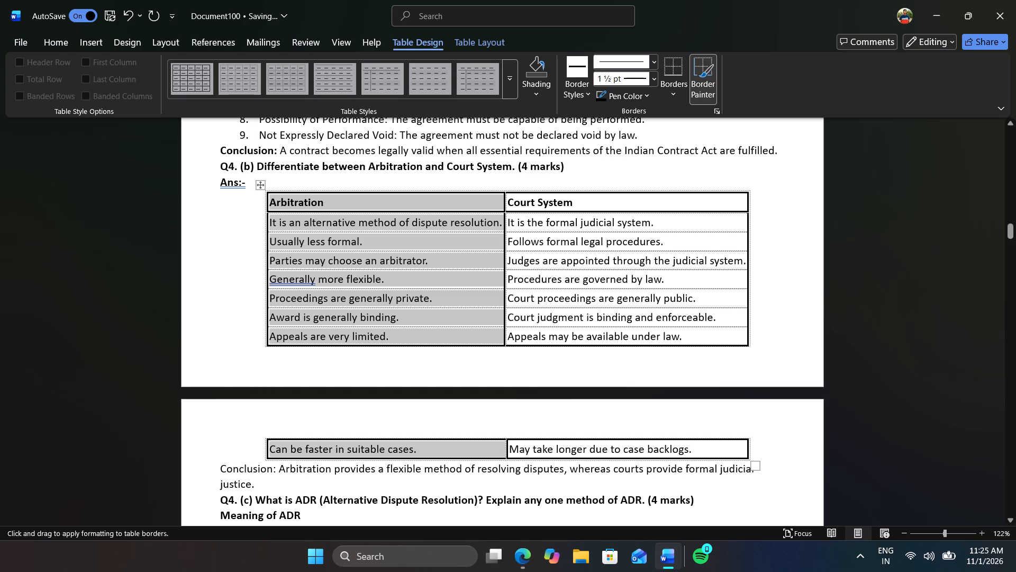
{"action": "left_click", "coordinate": [791, 218]}
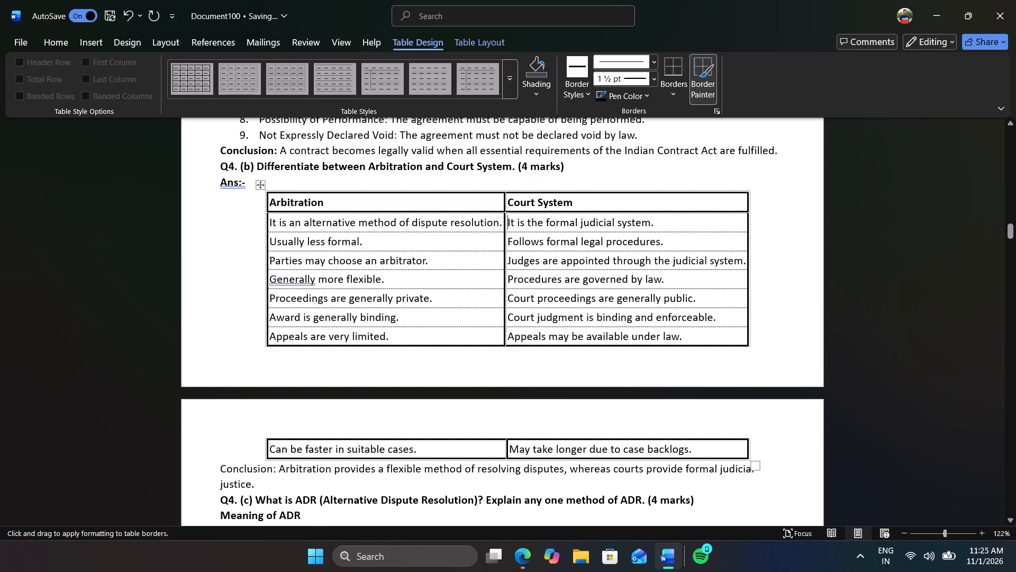
{"action": "left_click", "coordinate": [727, 158]}
Make the "Conclusion:" label below the Arbitration and Court System table bold.
{"action": "scroll", "coordinate": [725, 158], "scroll_direction": "up", "scroll_amount": 2}
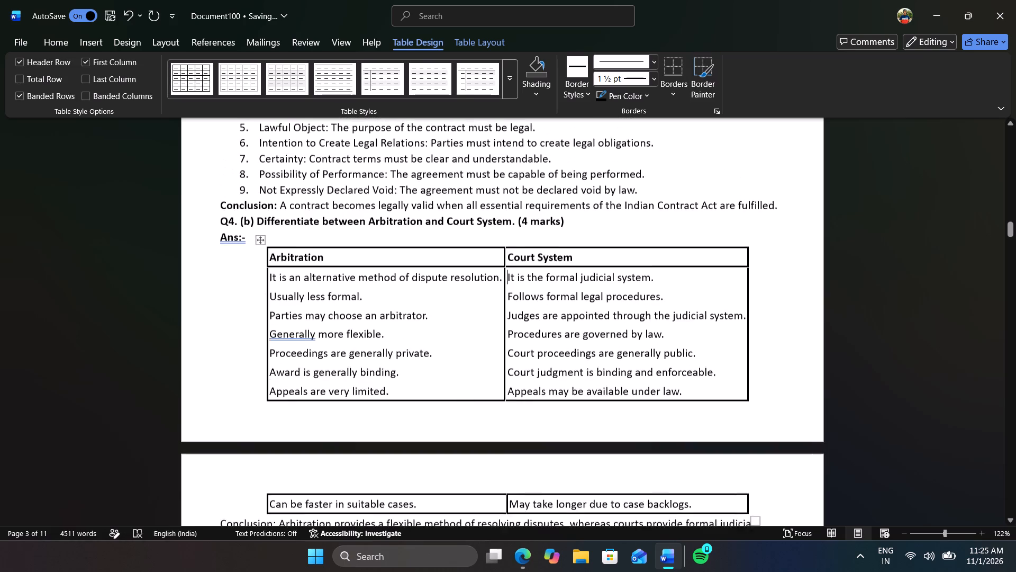
{"action": "scroll", "coordinate": [725, 158], "scroll_direction": "up", "scroll_amount": 4}
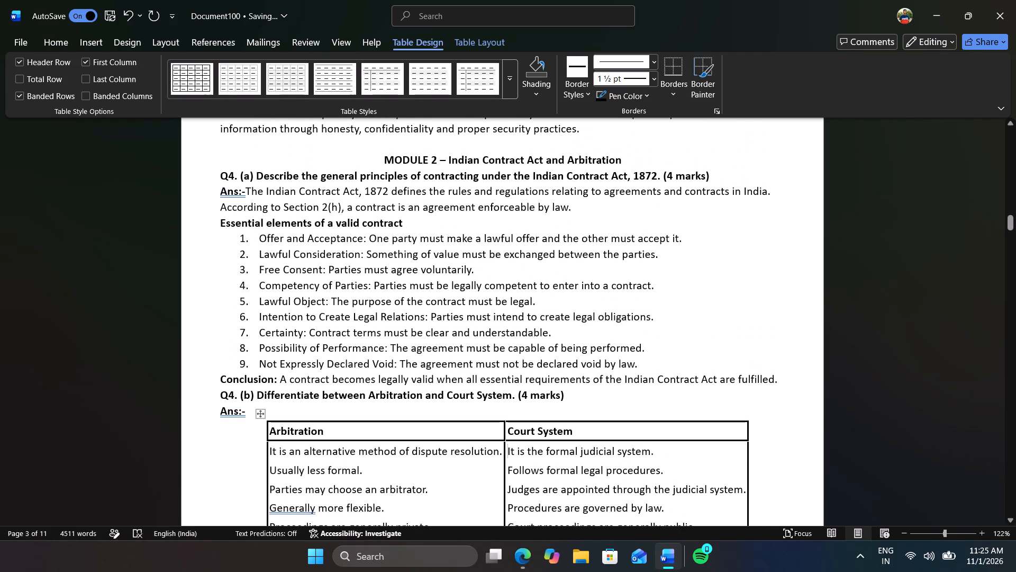
{"action": "scroll", "coordinate": [725, 158], "scroll_direction": "down", "scroll_amount": 7}
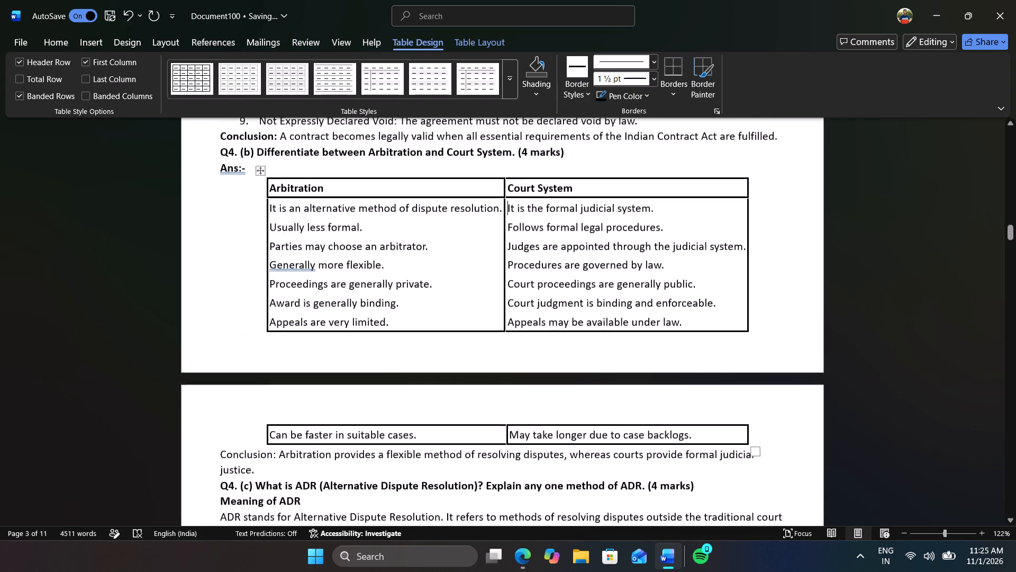
{"action": "scroll", "coordinate": [725, 158], "scroll_direction": "down", "scroll_amount": 5}
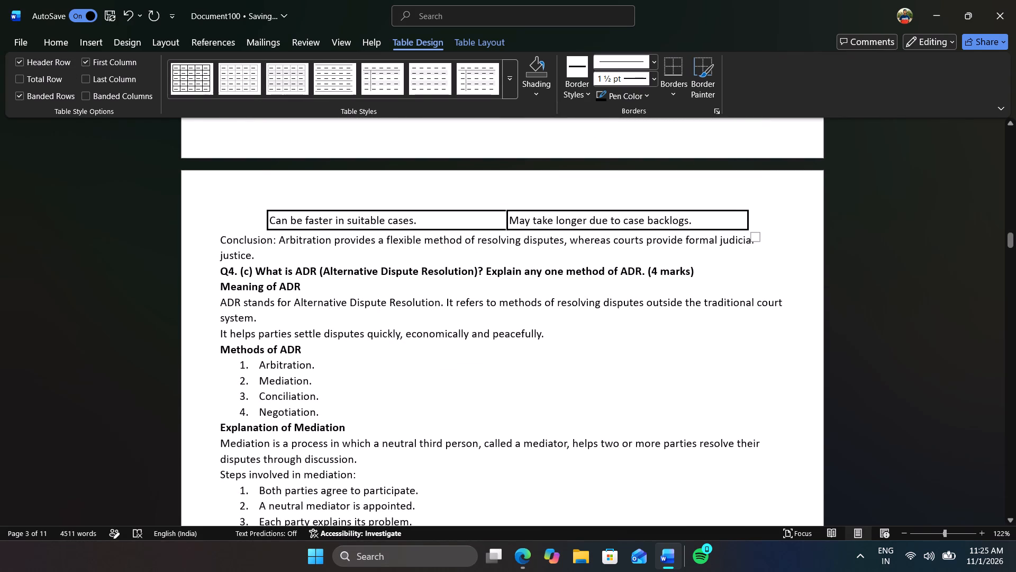
{"action": "left_click_drag", "start_coordinate": [214, 236], "coordinate": [279, 234]}
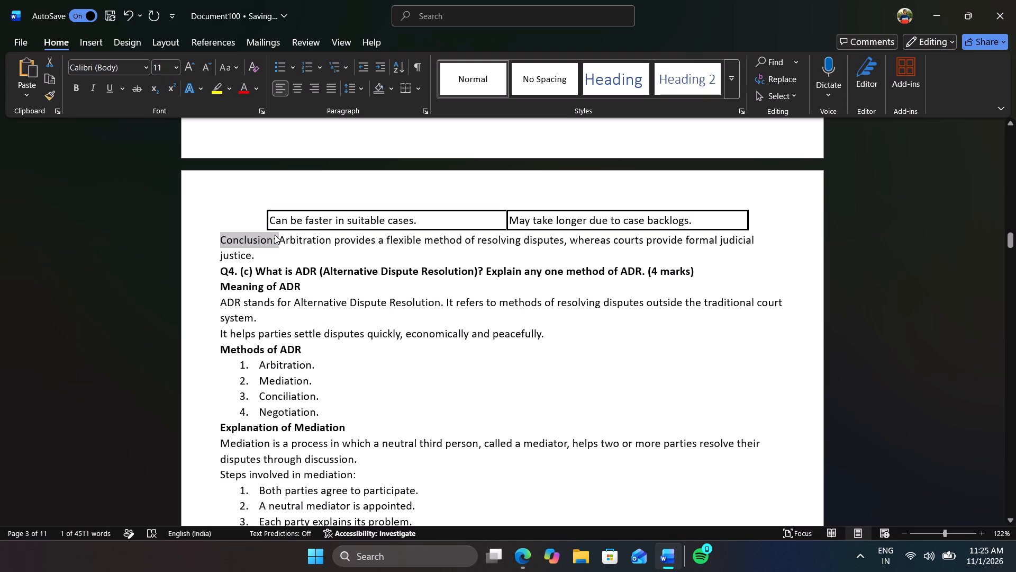
{"action": "key", "text": "ctrl+b"}
{"action": "left_click", "coordinate": [346, 339]}
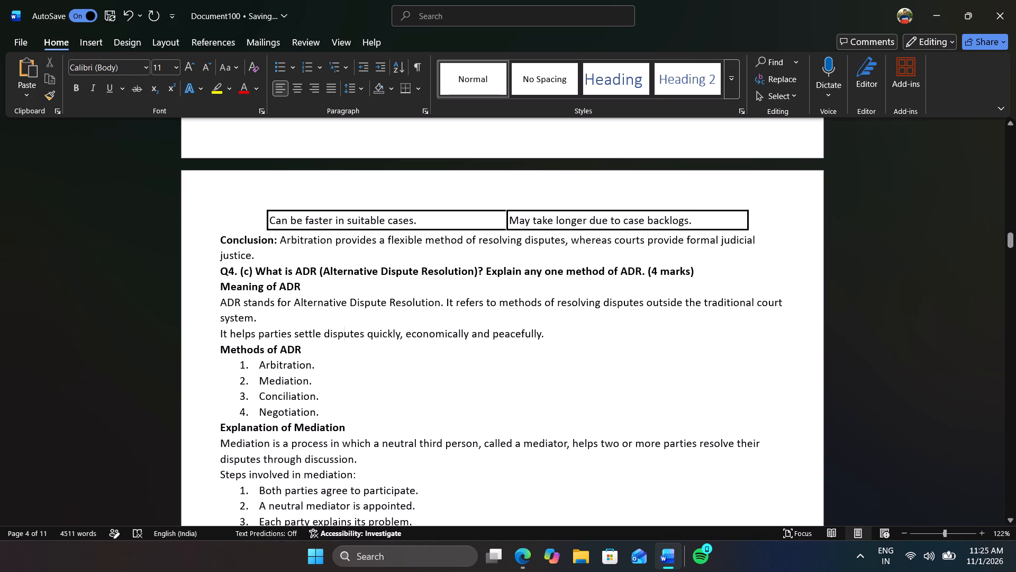
Insert the label "Ans:-" directly before the "Meaning of ADR" heading under Q4. (c).
{"action": "left_click", "coordinate": [217, 280]}
{"action": "key", "text": "shift+a"}
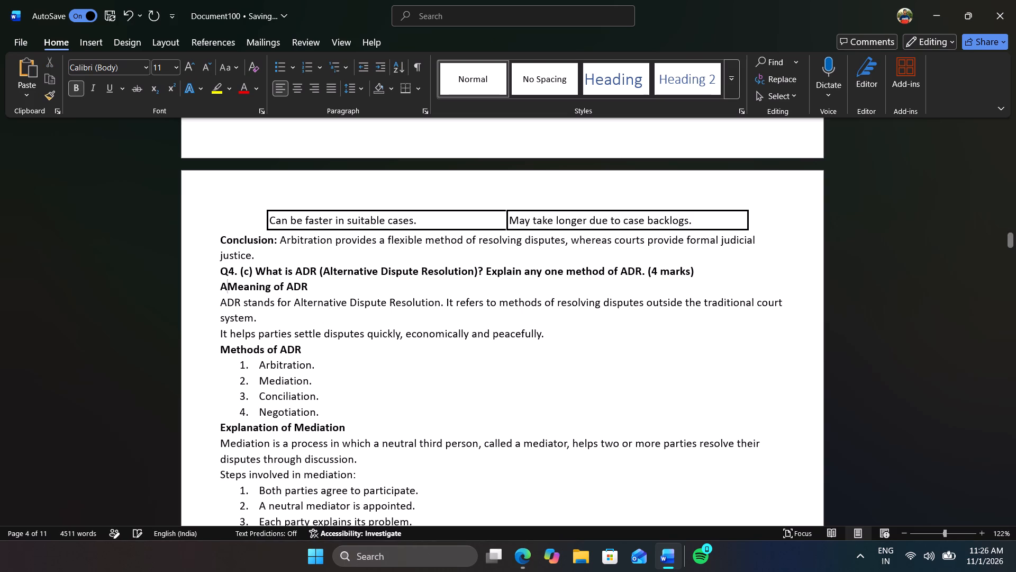
{"action": "type", "text": "ns"}
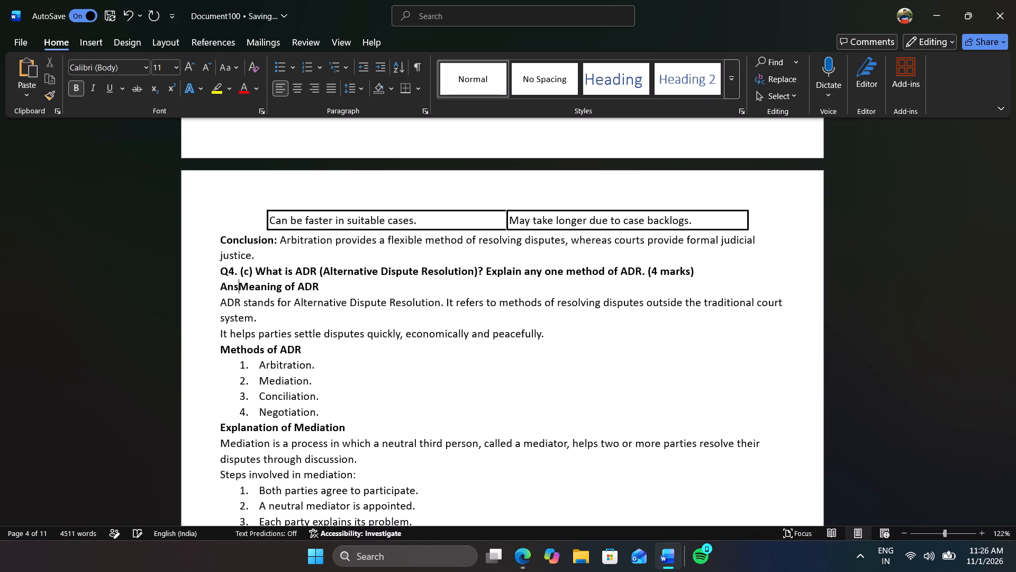
{"action": "type", "text": ":-"}
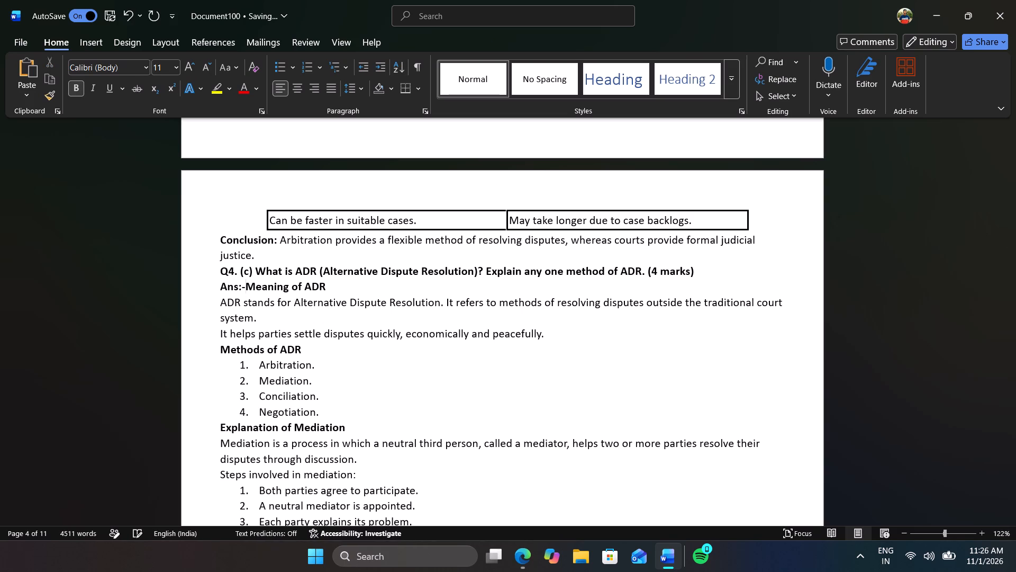
Review the formatting of the answers from the Q5 questions back to the document's beginning and down to Q4. (c).
{"action": "scroll", "coordinate": [333, 362], "scroll_direction": "down", "scroll_amount": 1}
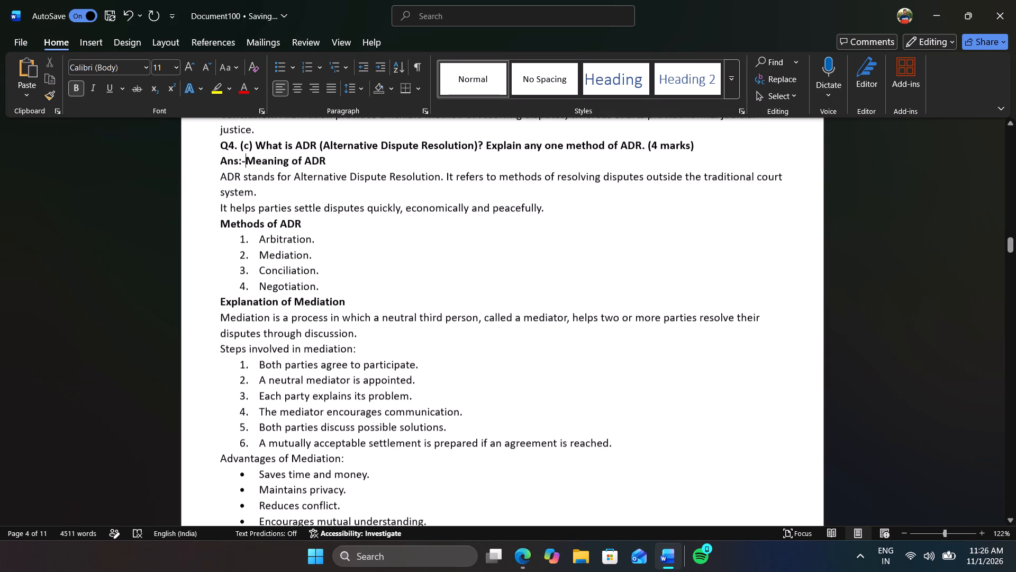
{"action": "scroll", "coordinate": [347, 327], "scroll_direction": "down", "scroll_amount": 1}
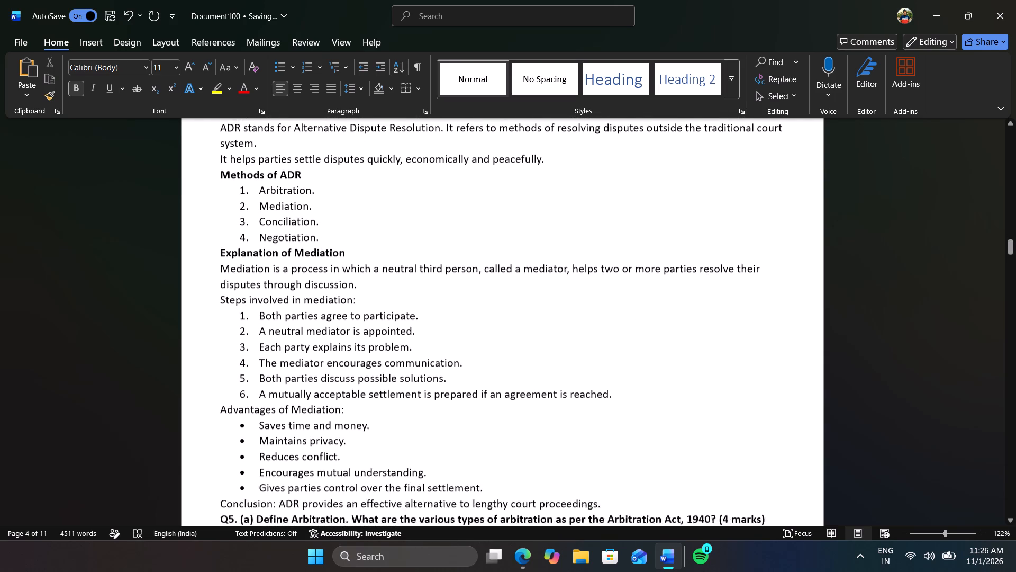
{"action": "scroll", "coordinate": [347, 327], "scroll_direction": "down", "scroll_amount": 1}
{"action": "scroll", "coordinate": [347, 327], "scroll_direction": "up", "scroll_amount": 5}
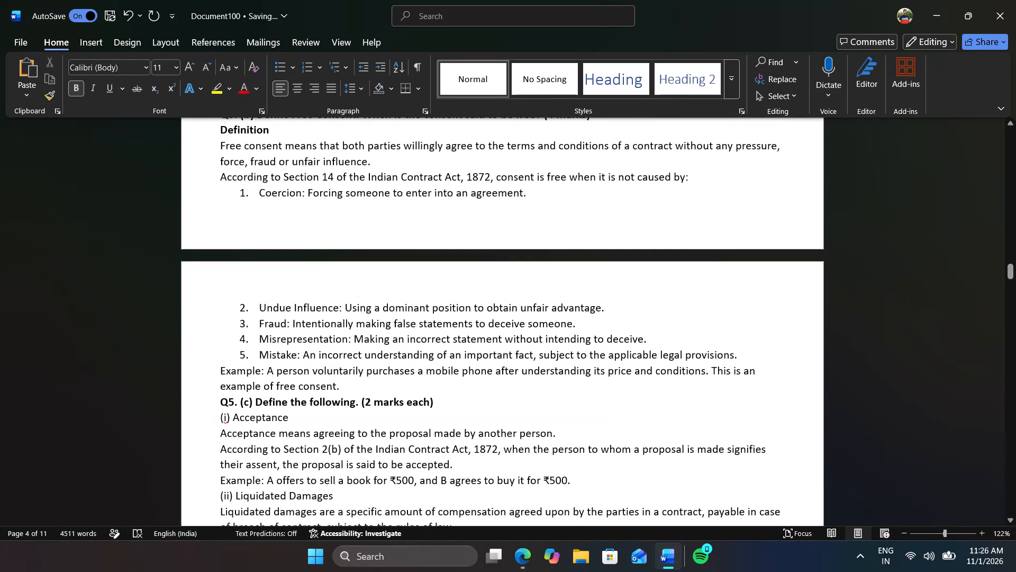
{"action": "scroll", "coordinate": [347, 327], "scroll_direction": "up", "scroll_amount": 3}
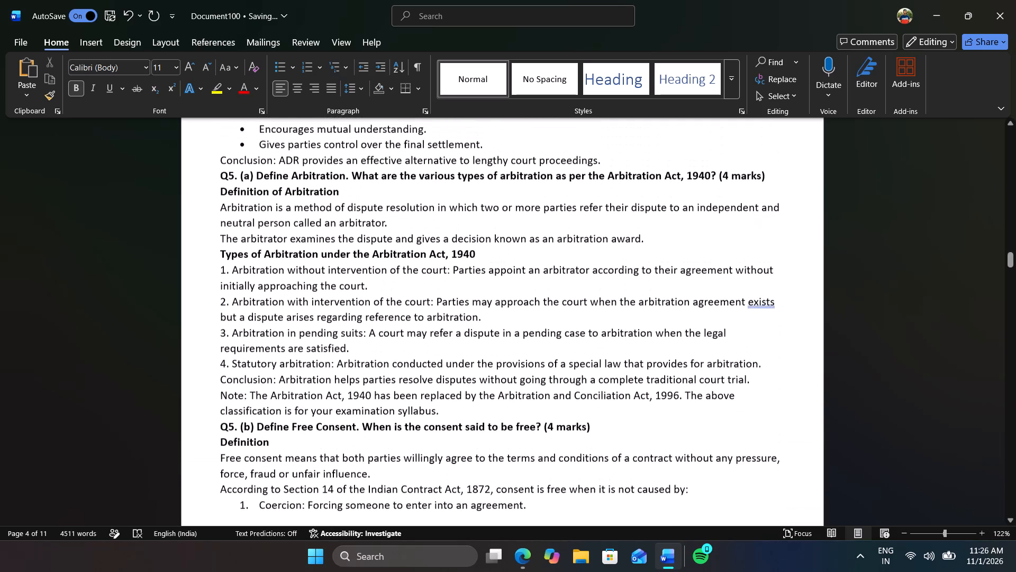
{"action": "scroll", "coordinate": [347, 327], "scroll_direction": "up", "scroll_amount": 4}
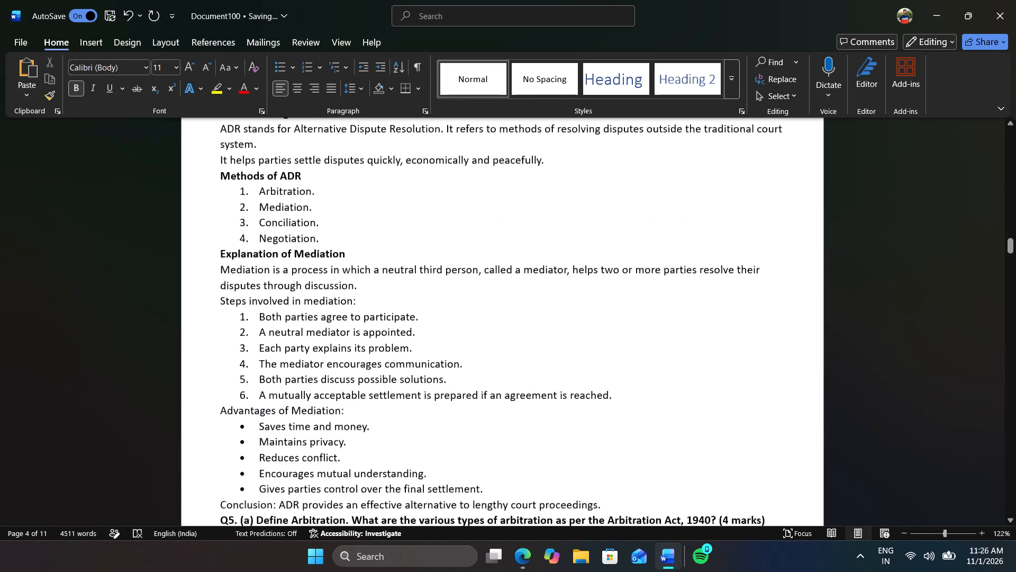
{"action": "scroll", "coordinate": [347, 327], "scroll_direction": "up", "scroll_amount": 3}
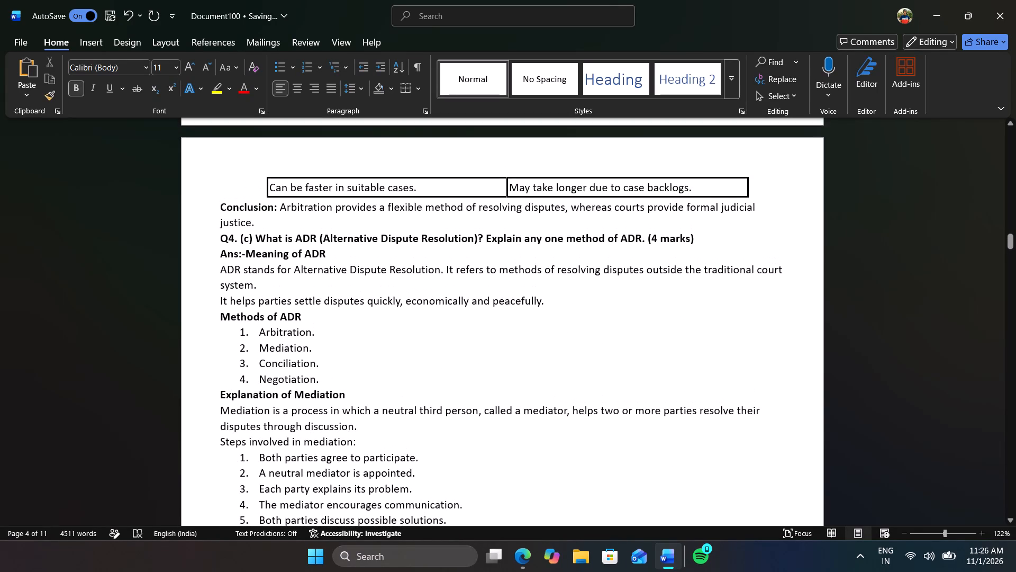
{"action": "scroll", "coordinate": [347, 327], "scroll_direction": "up", "scroll_amount": 1}
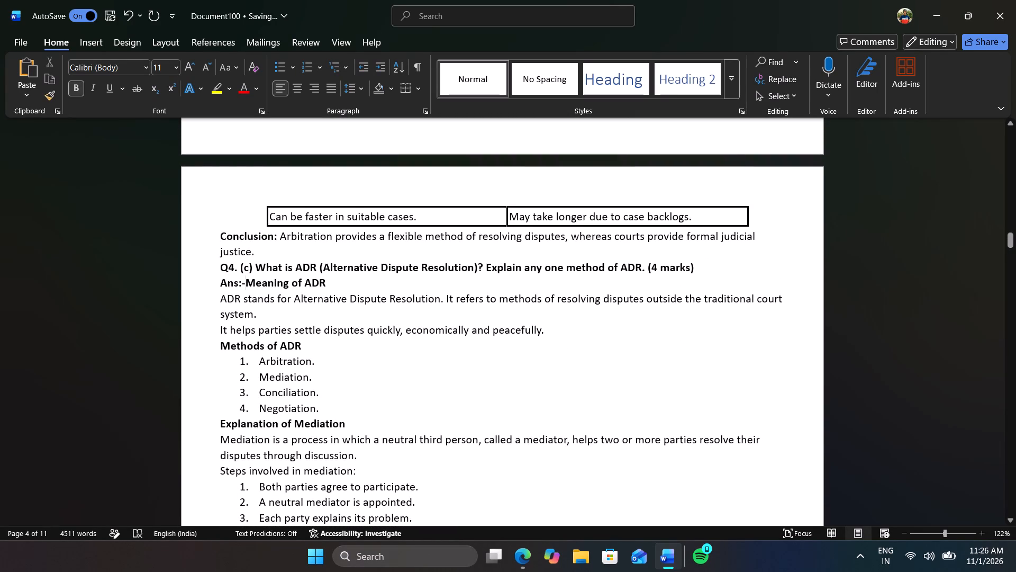
{"action": "scroll", "coordinate": [348, 326], "scroll_direction": "up", "scroll_amount": 1}
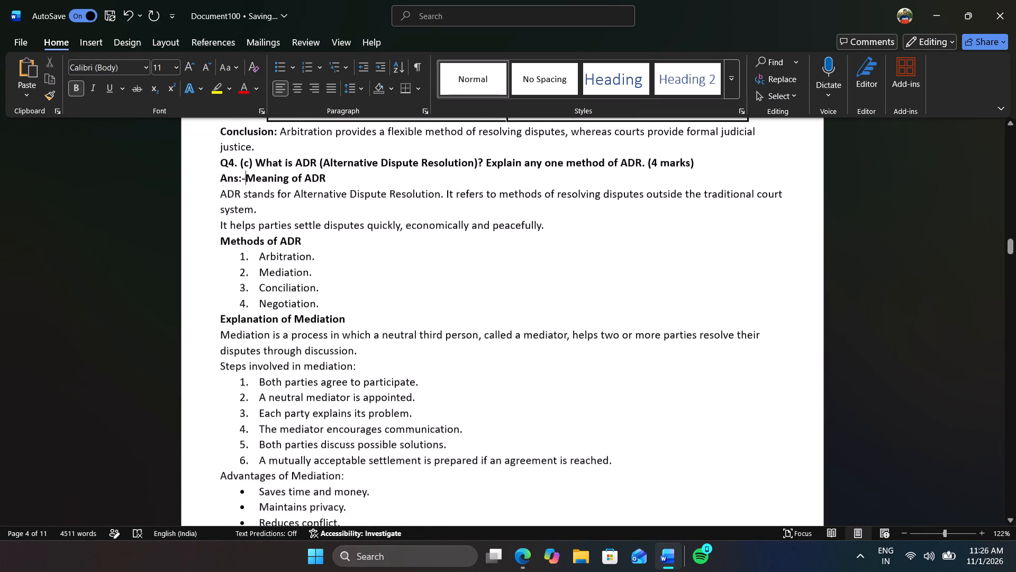
{"action": "scroll", "coordinate": [348, 326], "scroll_direction": "up", "scroll_amount": 15}
{"action": "scroll", "coordinate": [348, 326], "scroll_direction": "down", "scroll_amount": 2}
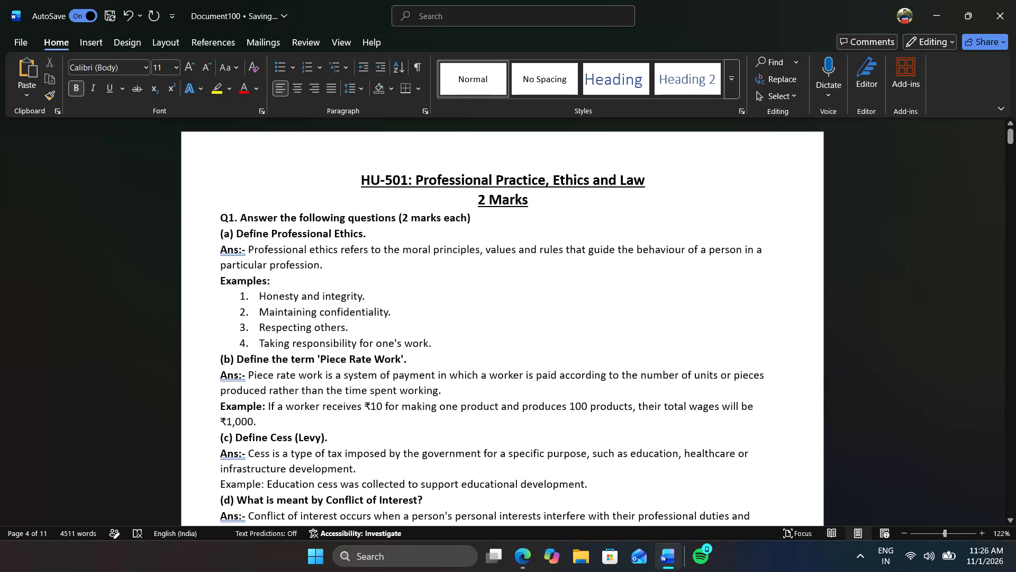
{"action": "scroll", "coordinate": [348, 326], "scroll_direction": "down", "scroll_amount": 9}
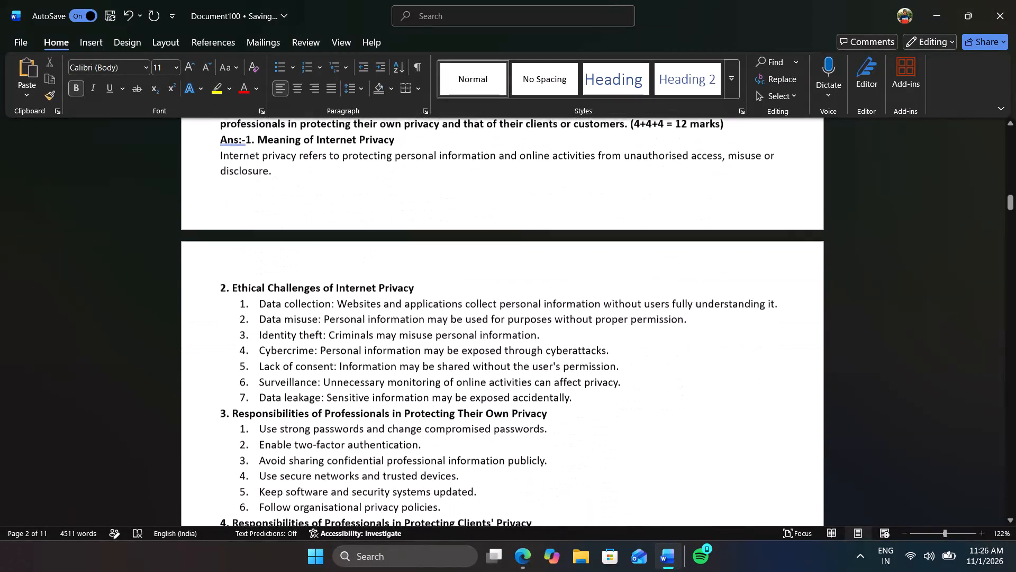
{"action": "scroll", "coordinate": [325, 276], "scroll_direction": "down", "scroll_amount": 20}
{"action": "scroll", "coordinate": [325, 276], "scroll_direction": "down", "scroll_amount": 5}
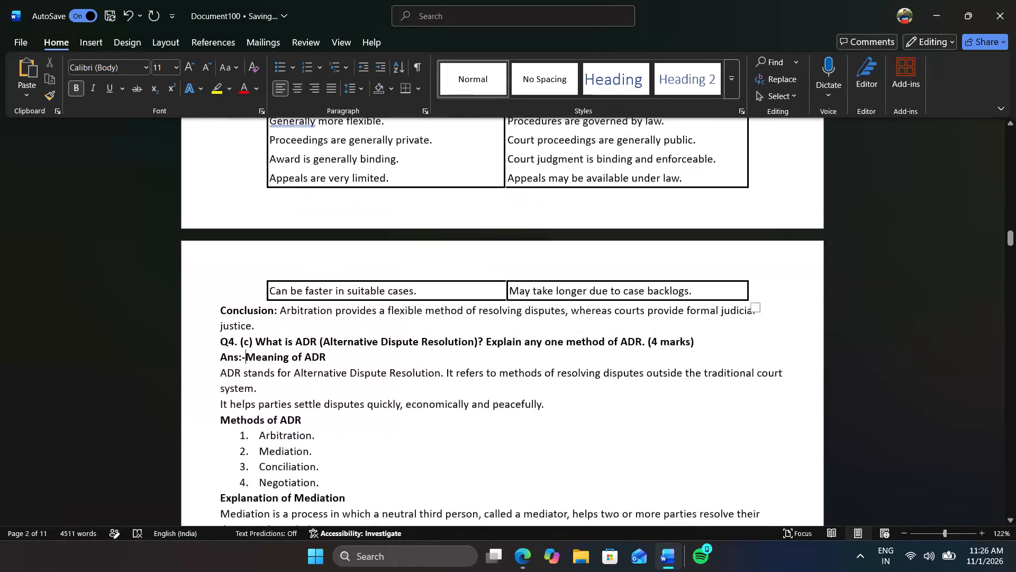
{"action": "scroll", "coordinate": [325, 276], "scroll_direction": "down", "scroll_amount": 5}
{"action": "scroll", "coordinate": [325, 276], "scroll_direction": "up", "scroll_amount": 1}
Make the "Advantages of Mediation:" and "Conclusion:" labels in the Q4. (c) answer bold.
{"action": "scroll", "coordinate": [325, 276], "scroll_direction": "down", "scroll_amount": 1}
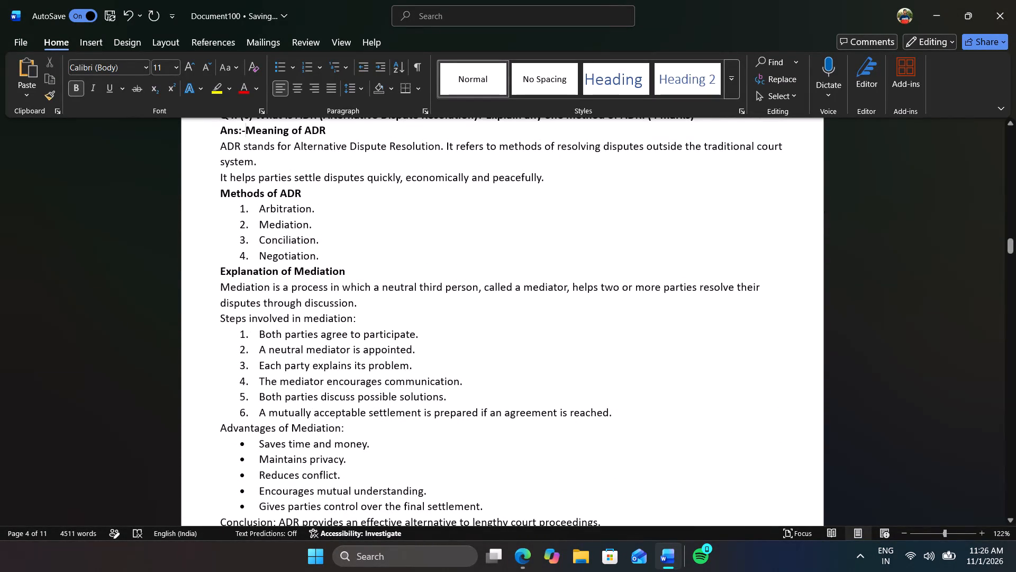
{"action": "scroll", "coordinate": [325, 276], "scroll_direction": "down", "scroll_amount": 1}
{"action": "scroll", "coordinate": [319, 342], "scroll_direction": "down", "scroll_amount": 2}
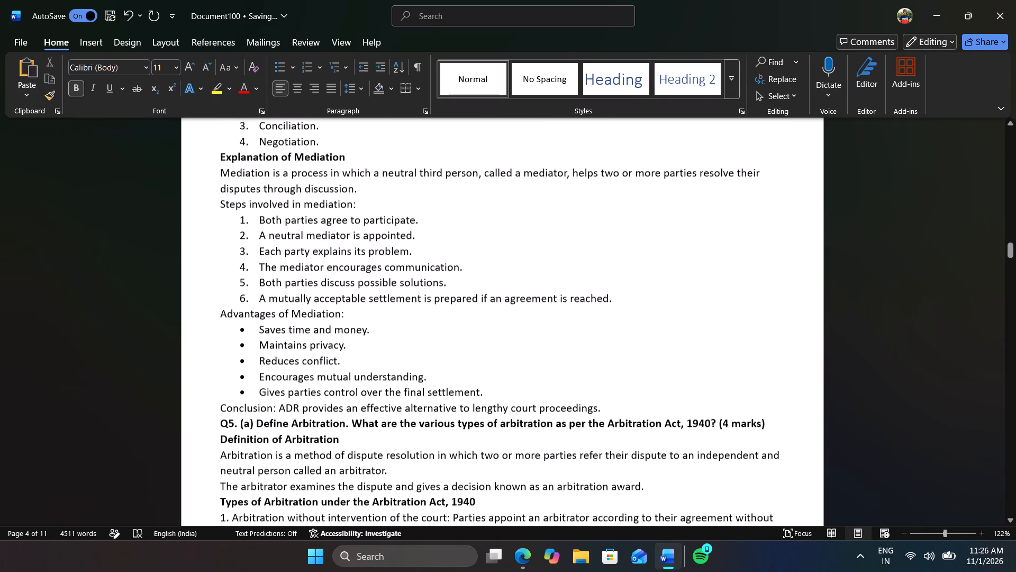
{"action": "left_click_drag", "start_coordinate": [346, 312], "coordinate": [223, 309]}
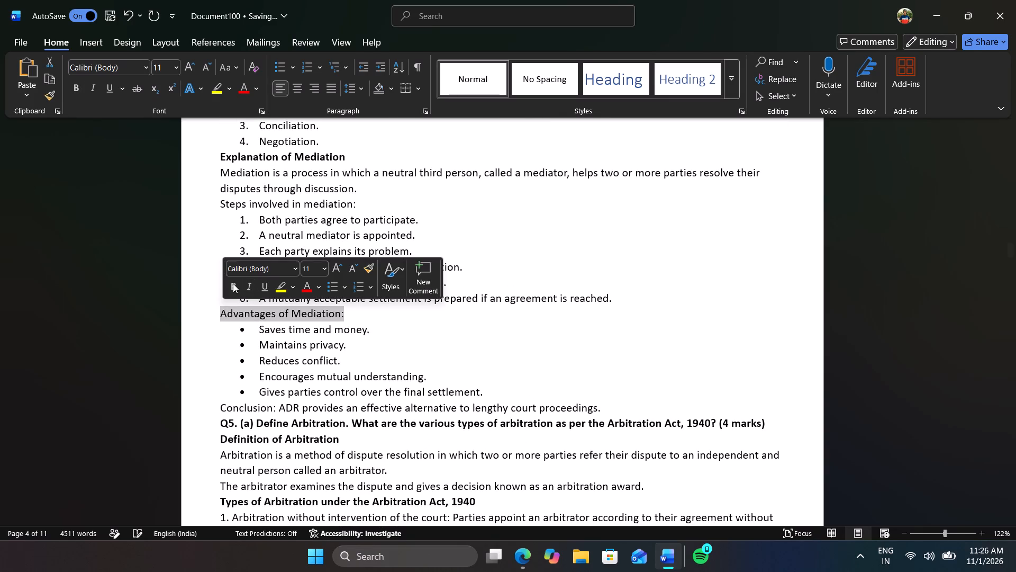
{"action": "left_click", "coordinate": [232, 284]}
{"action": "scroll", "coordinate": [258, 322], "scroll_direction": "down", "scroll_amount": 2}
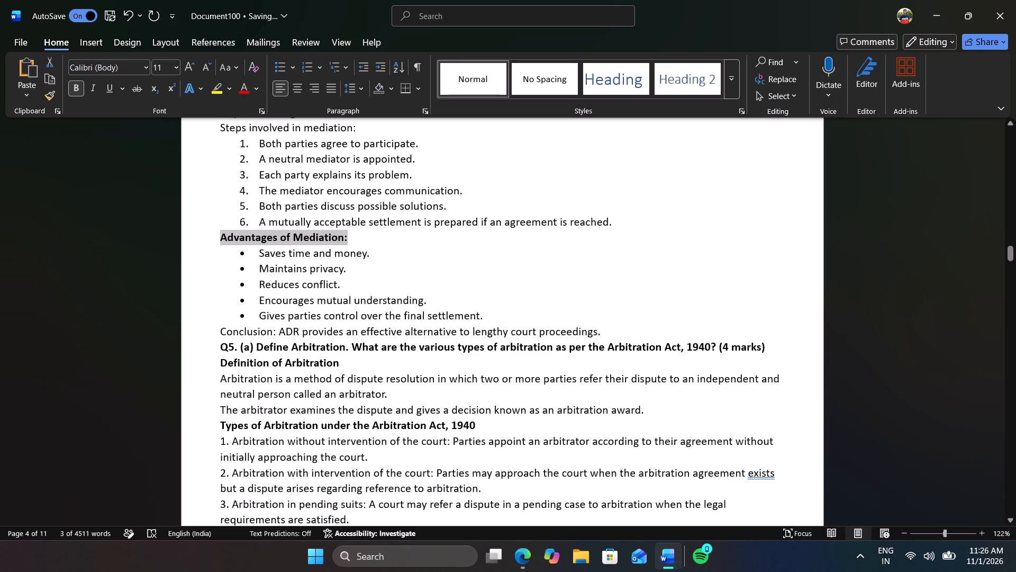
{"action": "left_click_drag", "start_coordinate": [278, 330], "coordinate": [243, 332]}
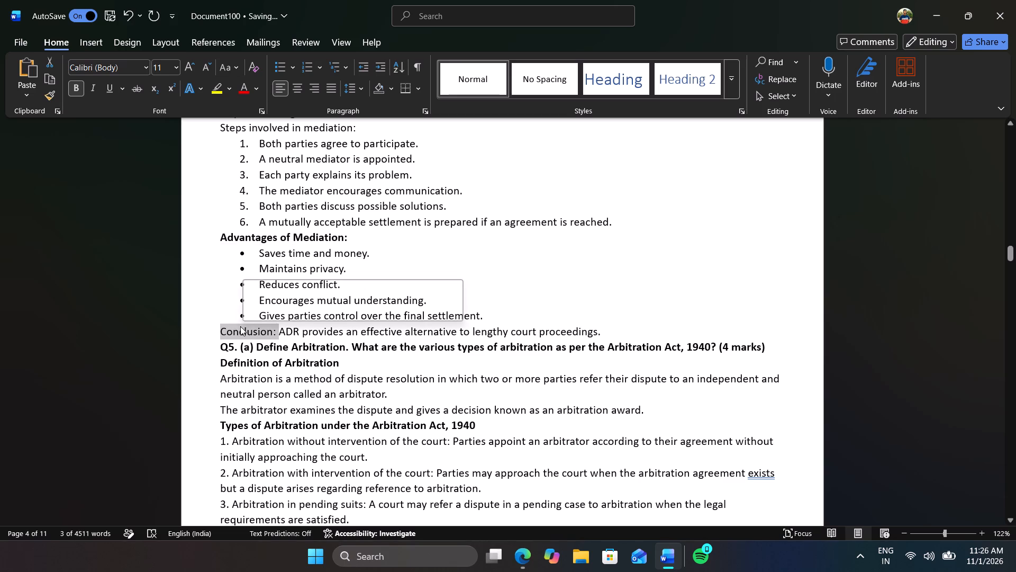
{"action": "left_click", "coordinate": [255, 315]}
Insert the label "Ans:-" directly before the "Definition of Arbitration" heading under Q5. (a).
{"action": "scroll", "coordinate": [267, 316], "scroll_direction": "down", "scroll_amount": 1}
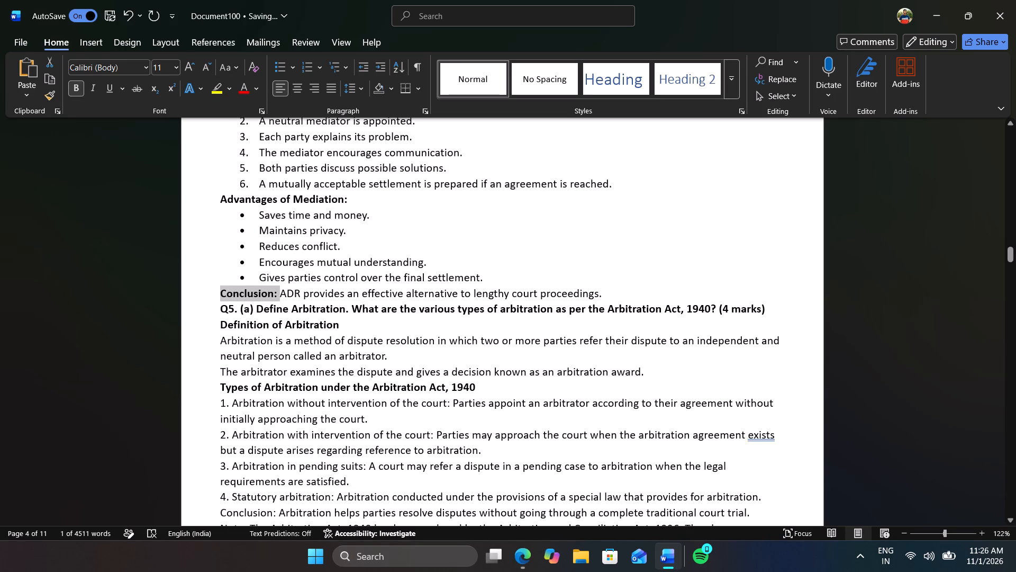
{"action": "left_click", "coordinate": [222, 323]}
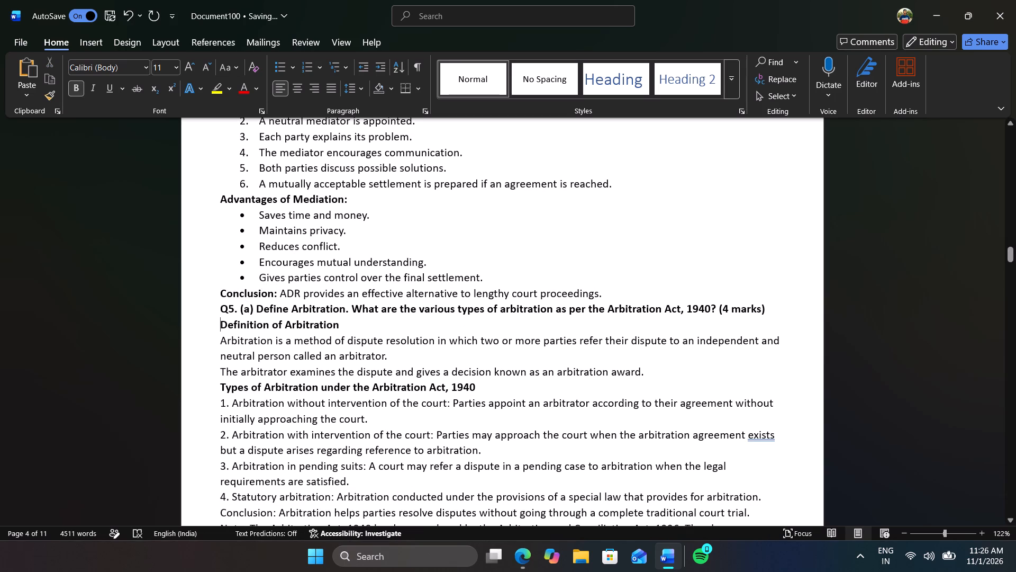
{"action": "key", "text": "shift+a"}
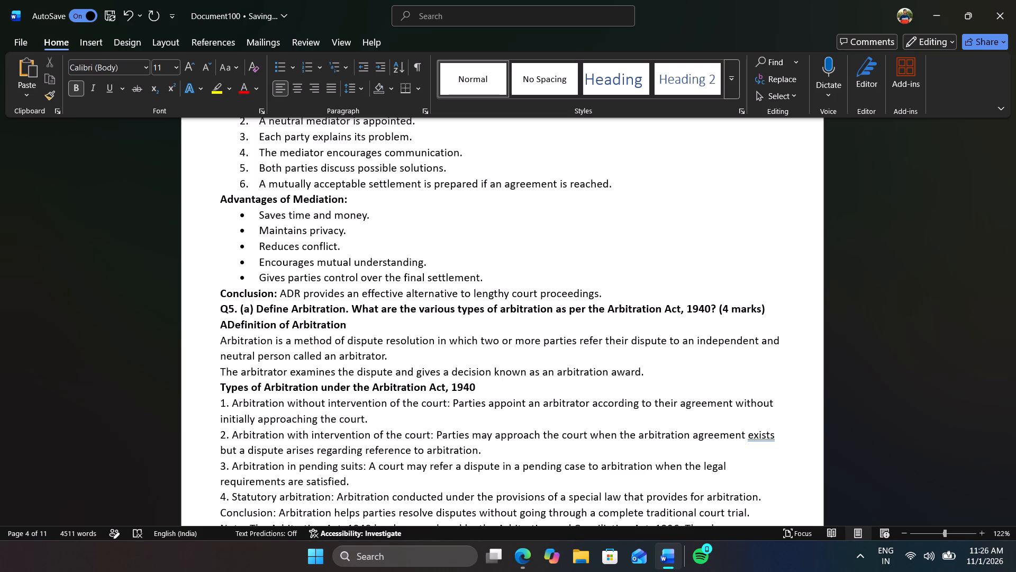
{"action": "type", "text": "ns"}
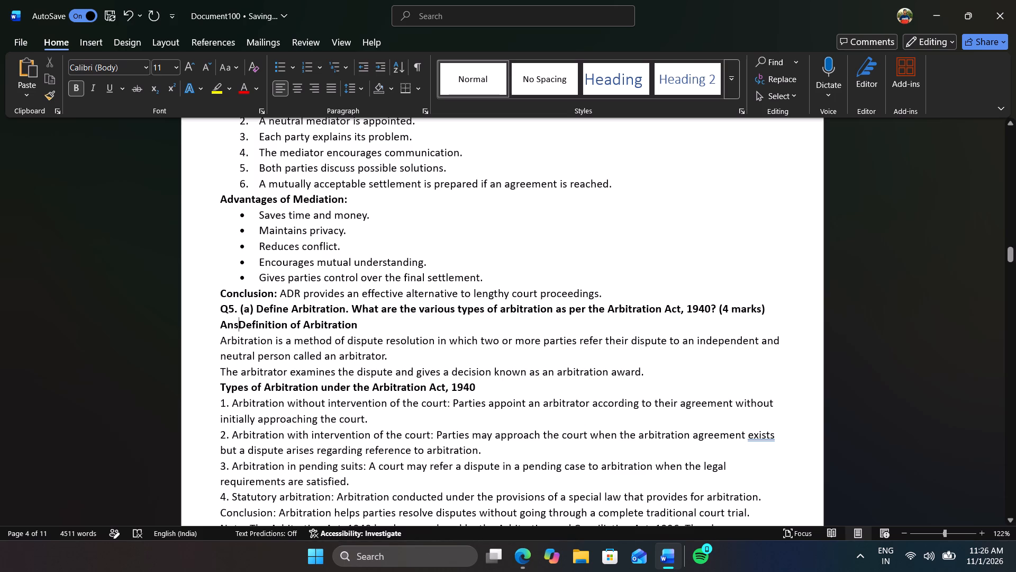
{"action": "key", "text": "shift+colon"}
{"action": "key", "text": "minus"}
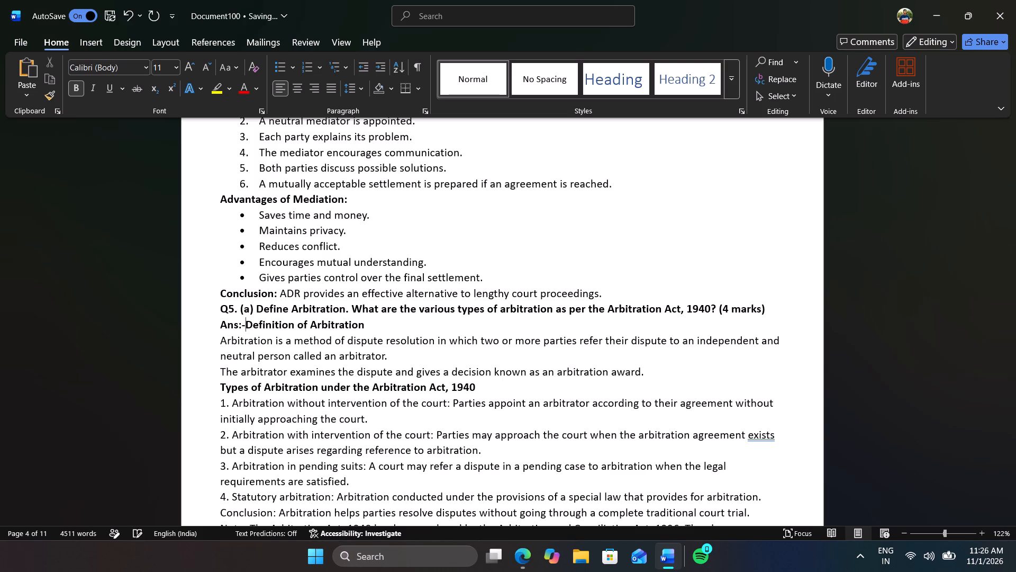
Insert the label "Ans:-" directly before the "Definition" heading under Q5. (b) on Free Consent.
{"action": "scroll", "coordinate": [293, 390], "scroll_direction": "down", "scroll_amount": 2}
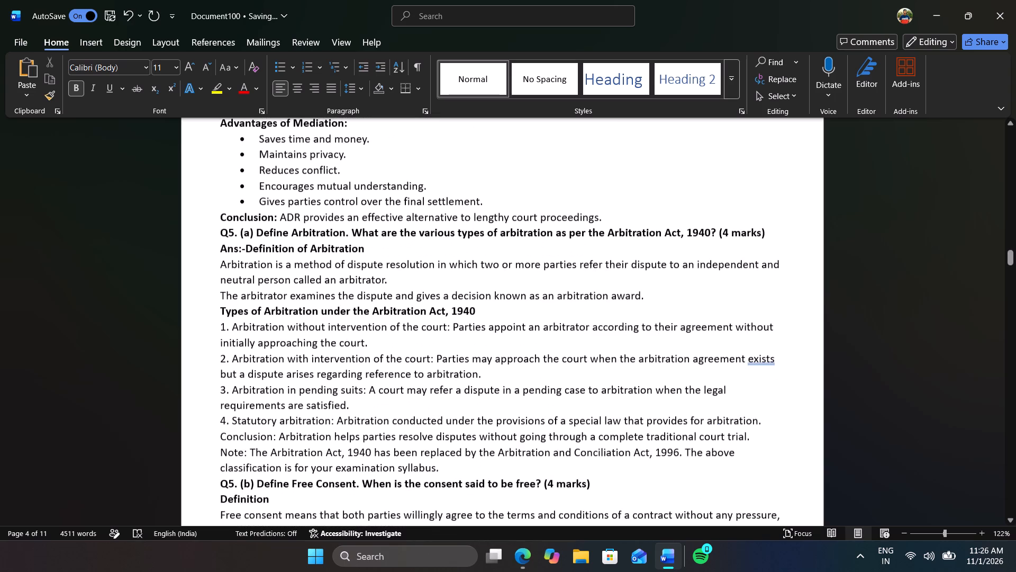
{"action": "scroll", "coordinate": [293, 390], "scroll_direction": "down", "scroll_amount": 2}
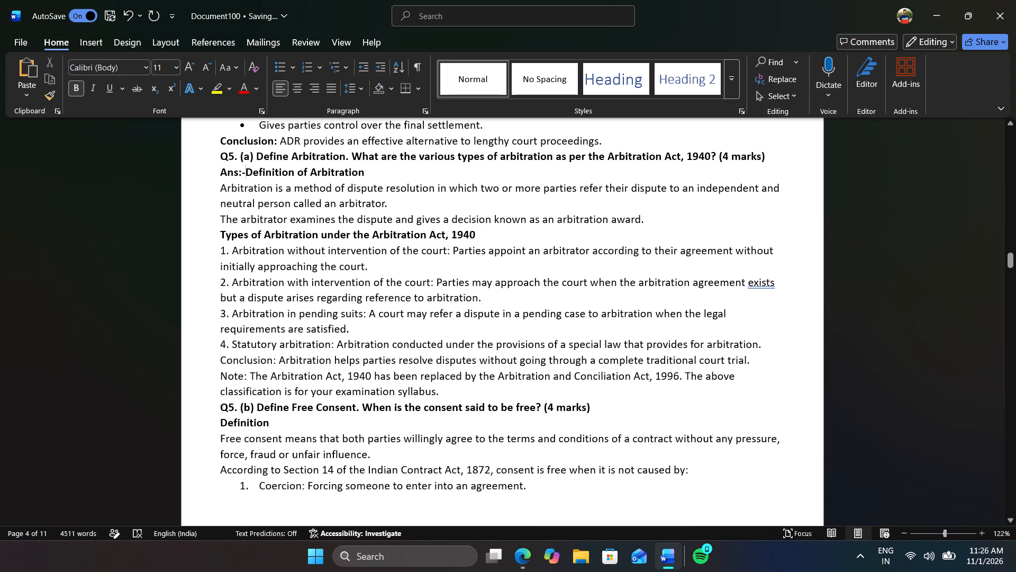
{"action": "left_click", "coordinate": [215, 423]}
{"action": "key", "text": "shift+a"}
{"action": "type", "text": "ns"}
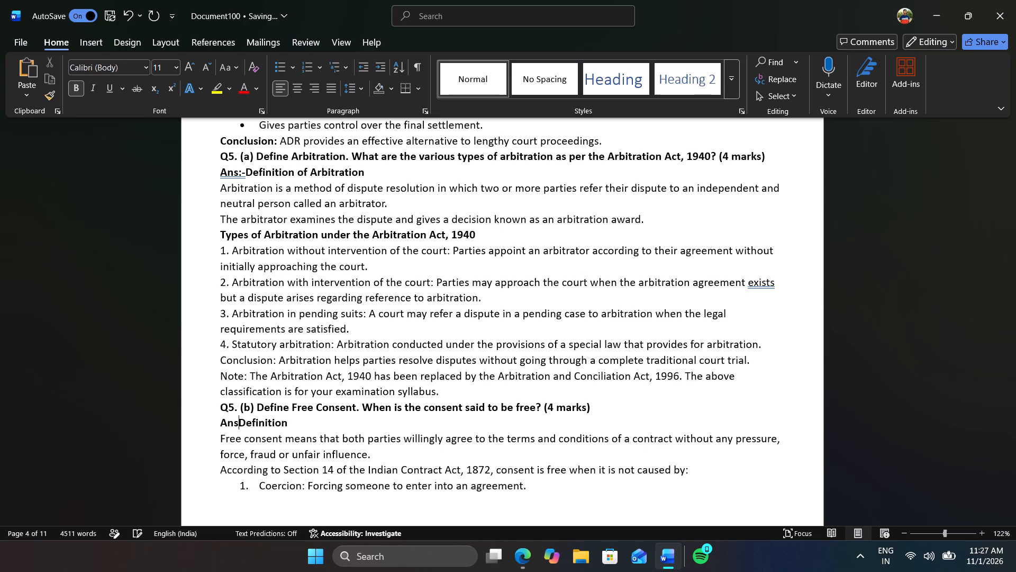
{"action": "type", "text": ":-"}
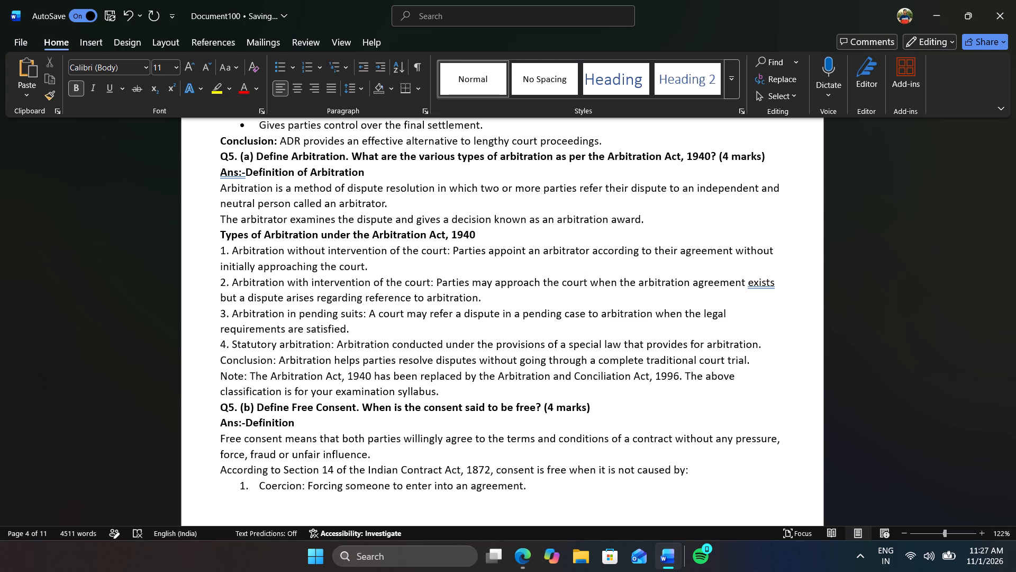
Make the "Example:" label at the end of the Q5. (b) Free Consent answer bold.
{"action": "scroll", "coordinate": [249, 435], "scroll_direction": "down", "scroll_amount": 1}
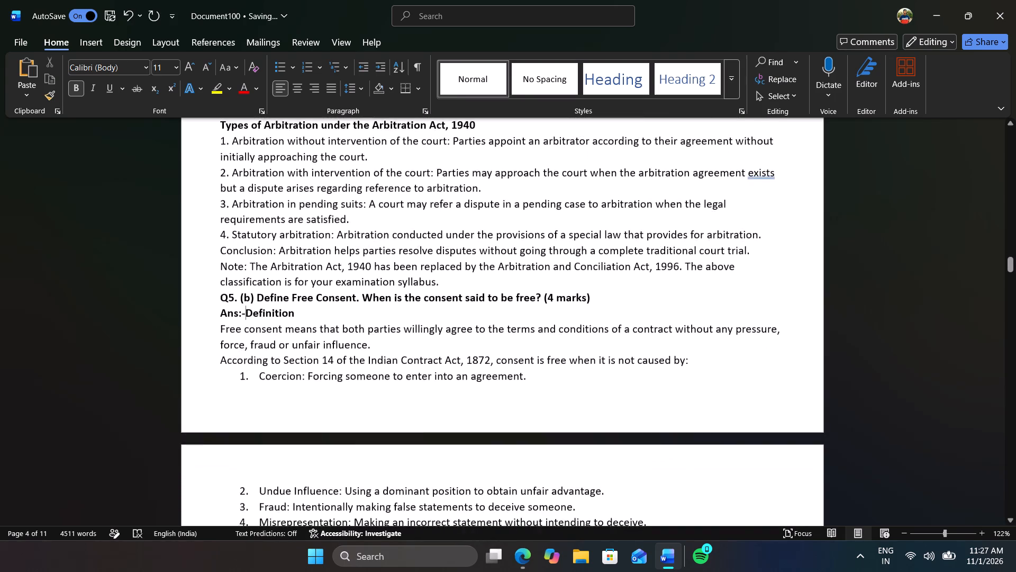
{"action": "scroll", "coordinate": [249, 434], "scroll_direction": "down", "scroll_amount": 1}
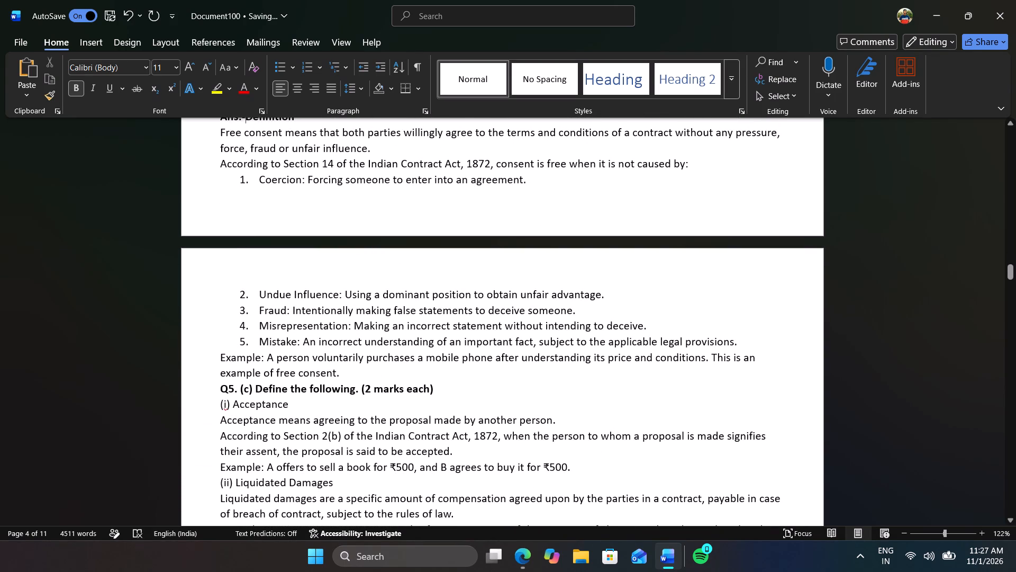
{"action": "left_click_drag", "start_coordinate": [263, 356], "coordinate": [221, 356]}
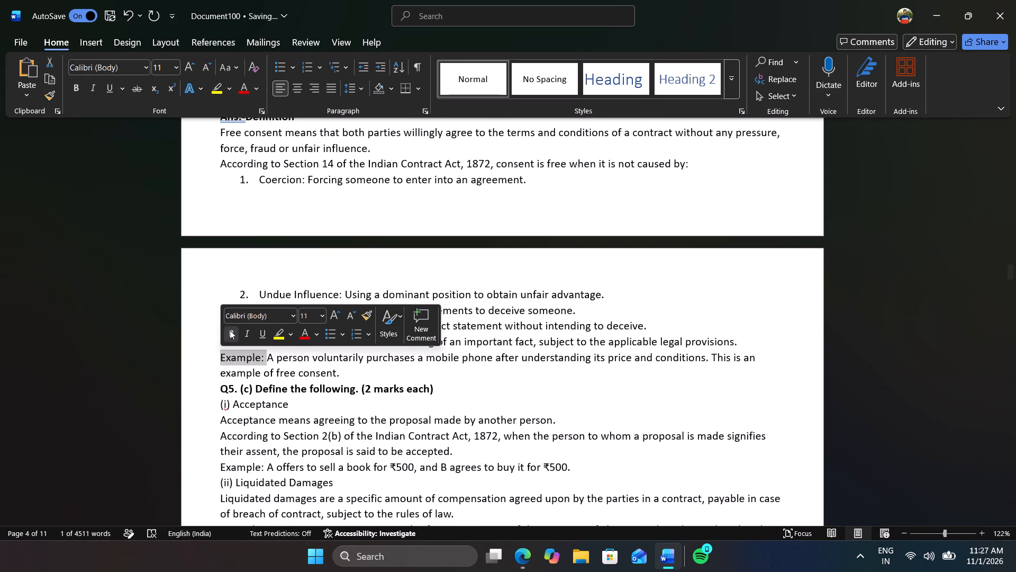
{"action": "left_click", "coordinate": [230, 330]}
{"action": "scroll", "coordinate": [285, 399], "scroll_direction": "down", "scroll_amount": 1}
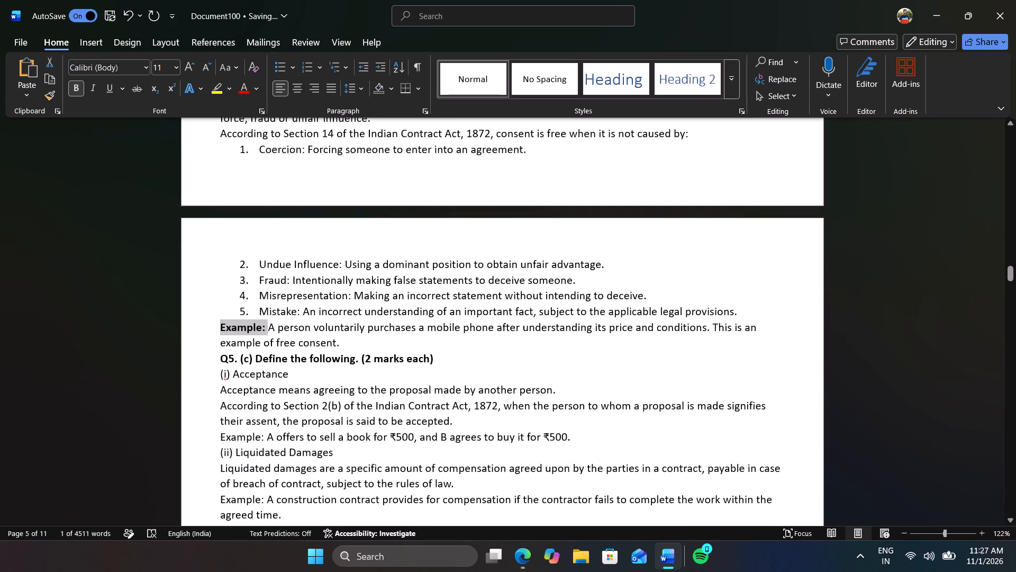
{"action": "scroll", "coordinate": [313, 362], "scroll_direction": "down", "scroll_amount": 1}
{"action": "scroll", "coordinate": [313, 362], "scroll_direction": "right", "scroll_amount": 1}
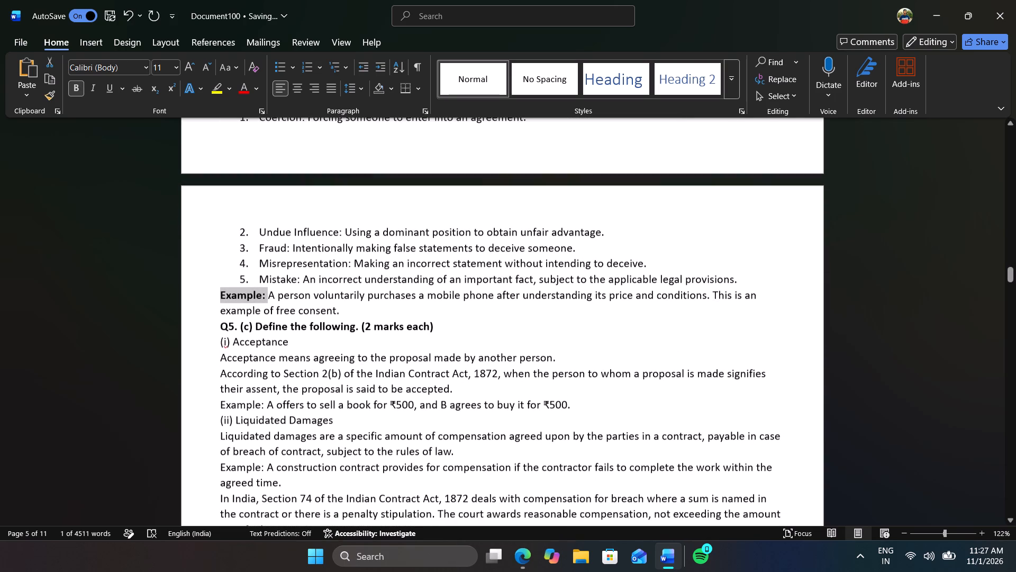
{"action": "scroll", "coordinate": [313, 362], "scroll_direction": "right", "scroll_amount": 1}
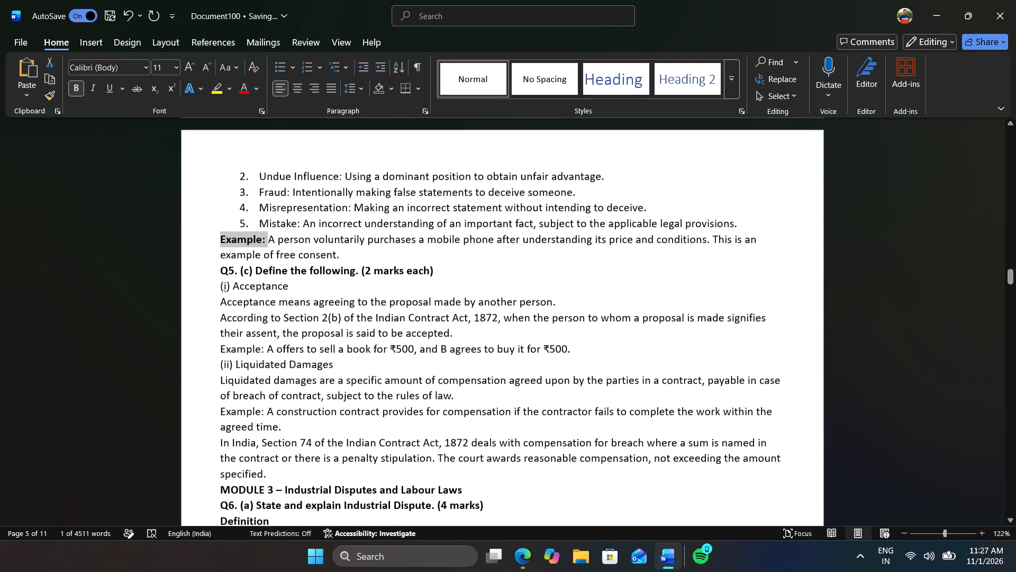
Insert the label "Ans:-" directly before "(i) Acceptance" under Q5. (c).
{"action": "scroll", "coordinate": [313, 362], "scroll_direction": "right", "scroll_amount": 1}
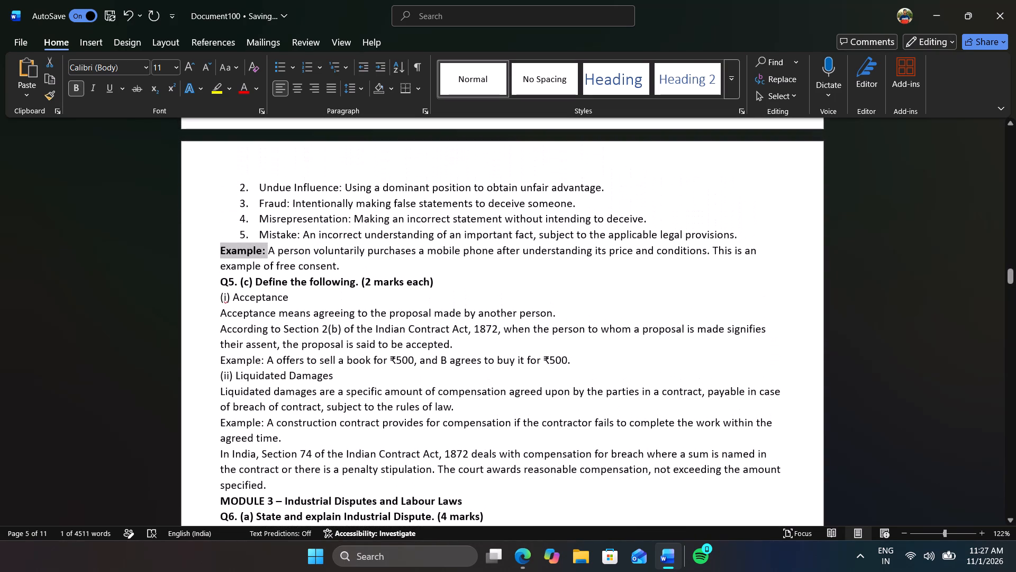
{"action": "scroll", "coordinate": [283, 388], "scroll_direction": "up", "scroll_amount": 2}
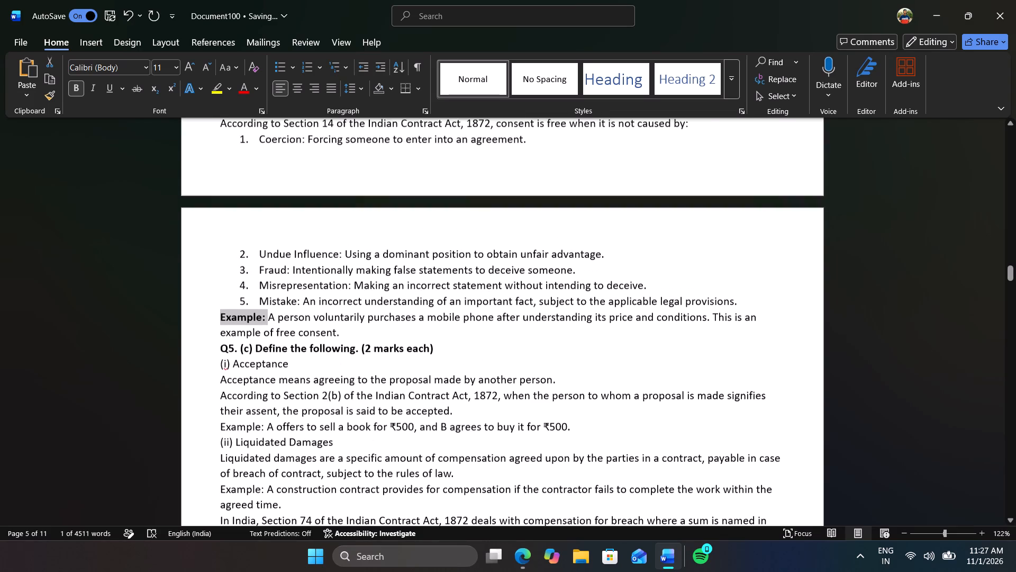
{"action": "scroll", "coordinate": [283, 387], "scroll_direction": "up", "scroll_amount": 13}
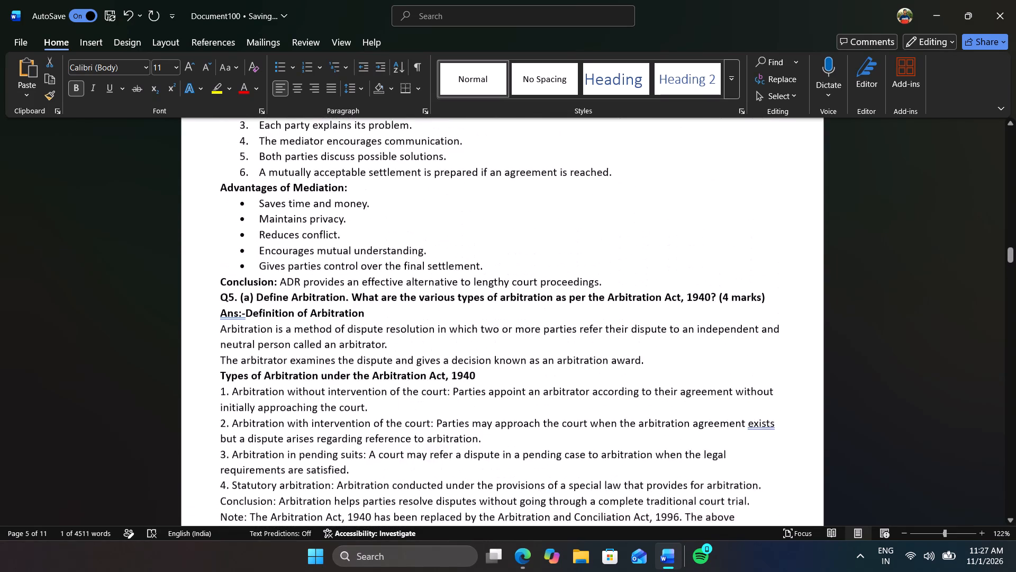
{"action": "scroll", "coordinate": [283, 387], "scroll_direction": "down", "scroll_amount": 14}
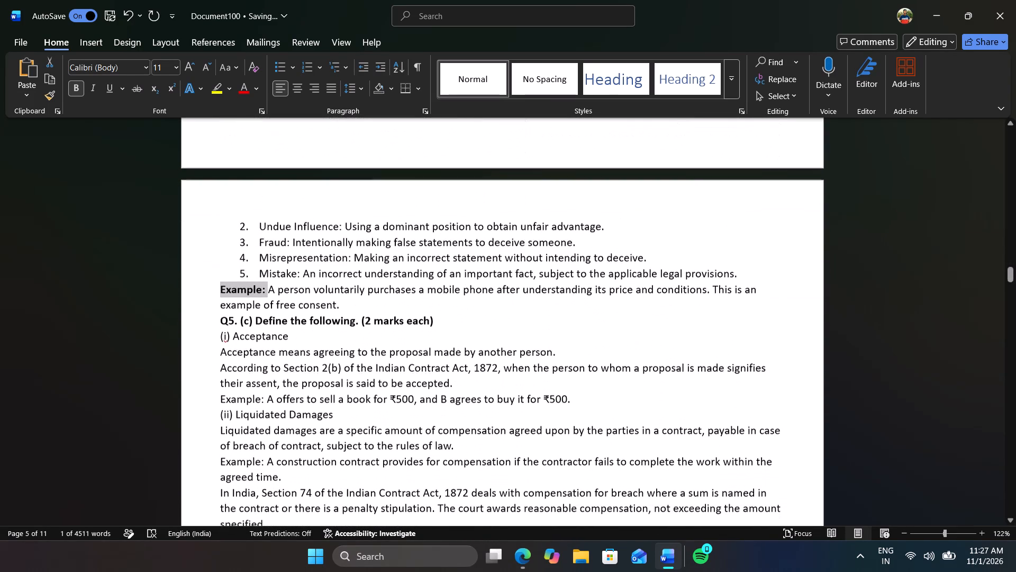
{"action": "left_click", "coordinate": [220, 329]}
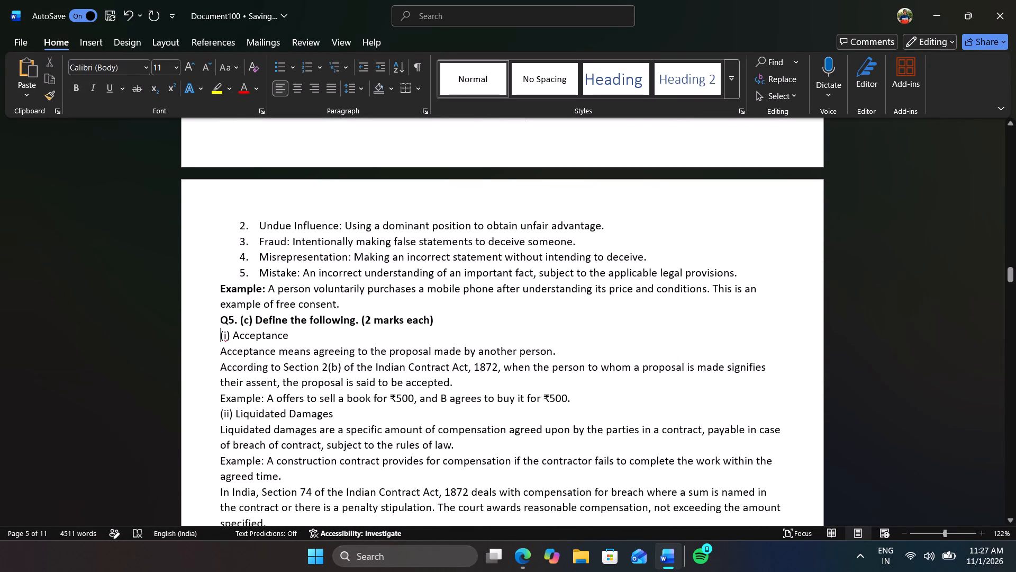
{"action": "key", "text": "shift+a"}
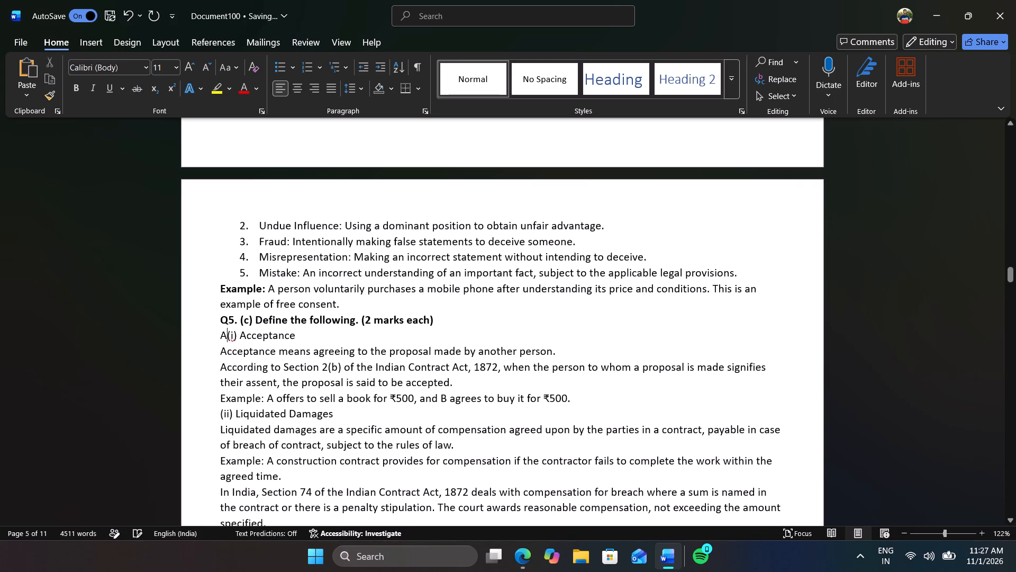
{"action": "key", "text": "7"}
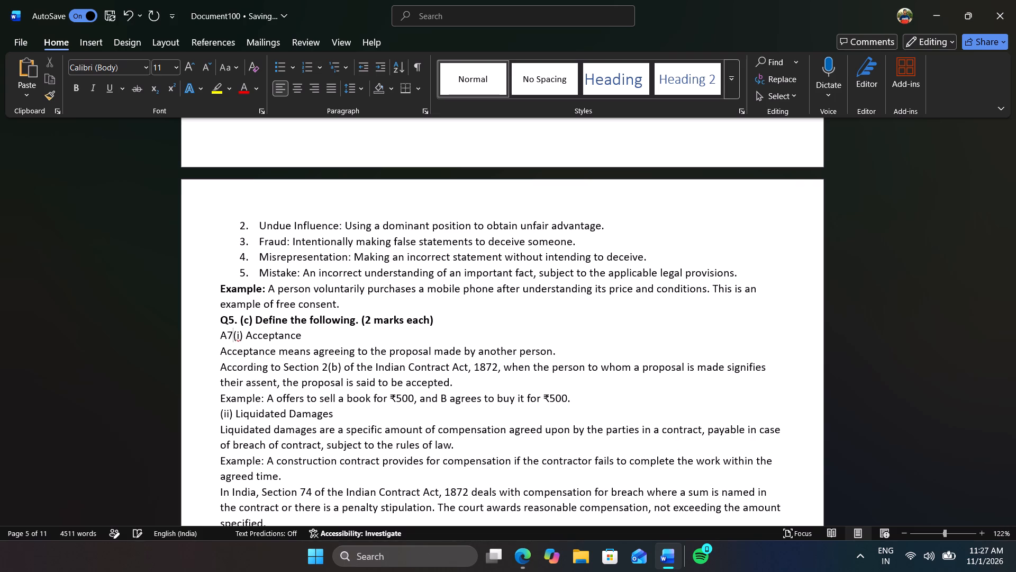
{"action": "key", "text": "BackSpace"}
{"action": "key", "text": "n"}
{"action": "key", "text": "s"}
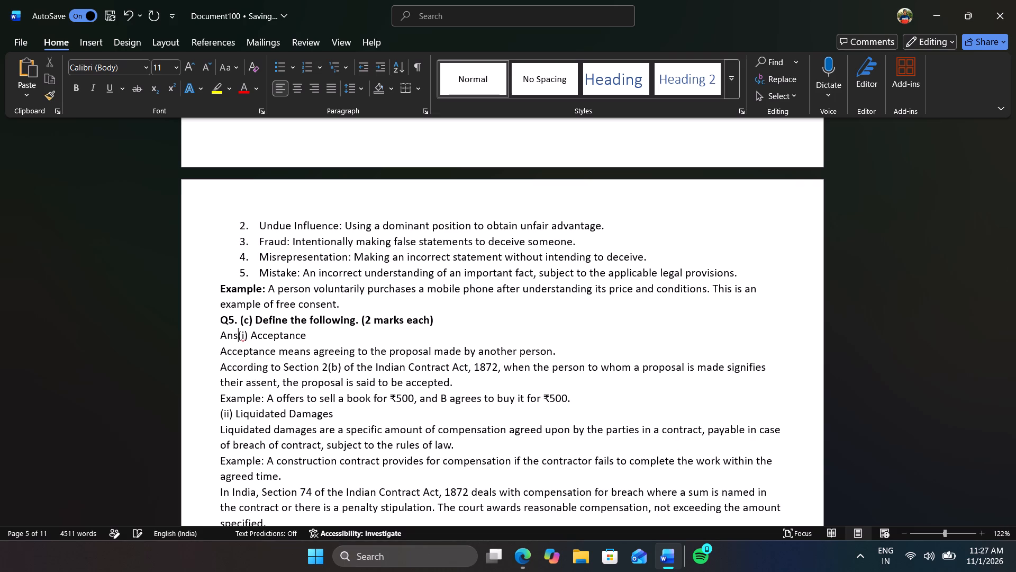
{"action": "type", "text": ":-"}
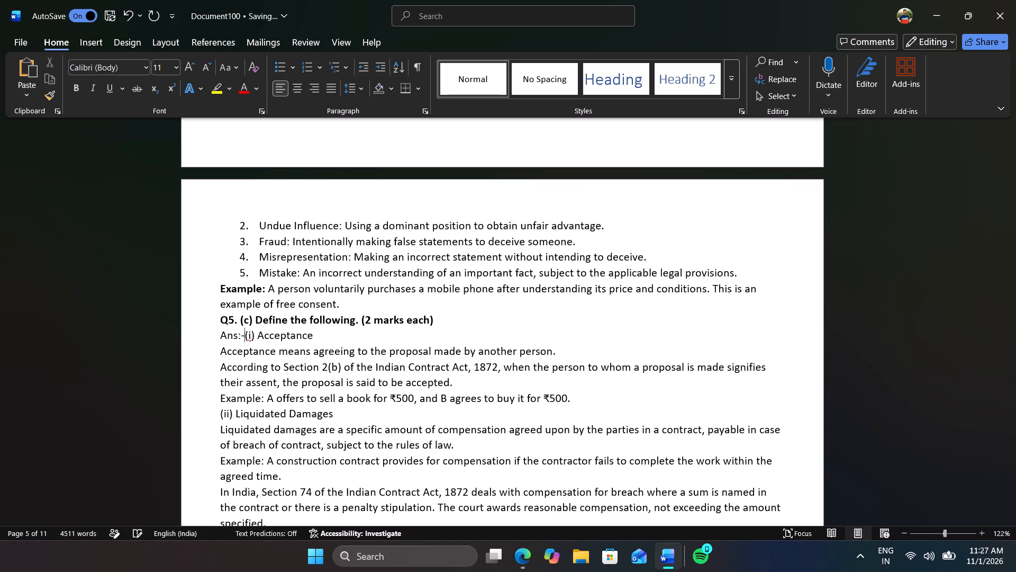
Make the "Ans:-(i) Acceptance" and "(ii) Liquidated Damages" headings in the Q5. (c) answer bold.
{"action": "left_click_drag", "start_coordinate": [321, 334], "coordinate": [222, 329]}
{"action": "left_click", "coordinate": [225, 310]}
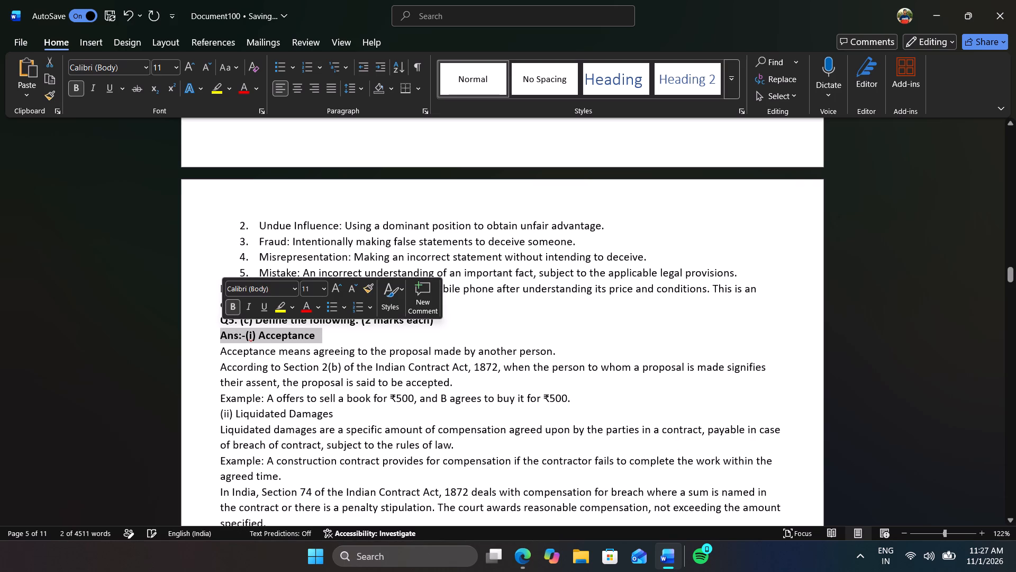
{"action": "left_click_drag", "start_coordinate": [338, 413], "coordinate": [221, 424]}
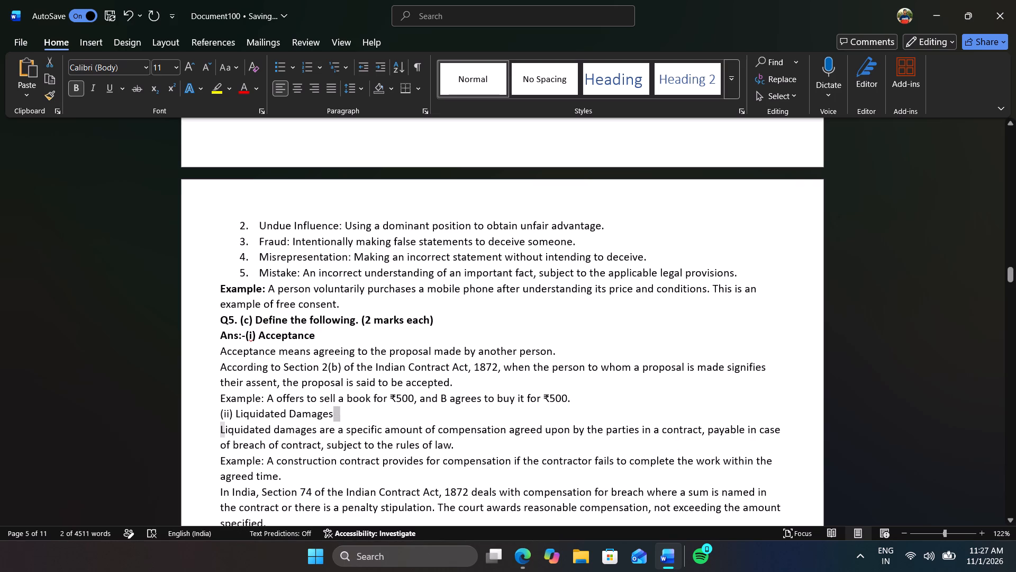
{"action": "left_click_drag", "start_coordinate": [221, 424], "coordinate": [220, 416]}
{"action": "left_click", "coordinate": [234, 390]}
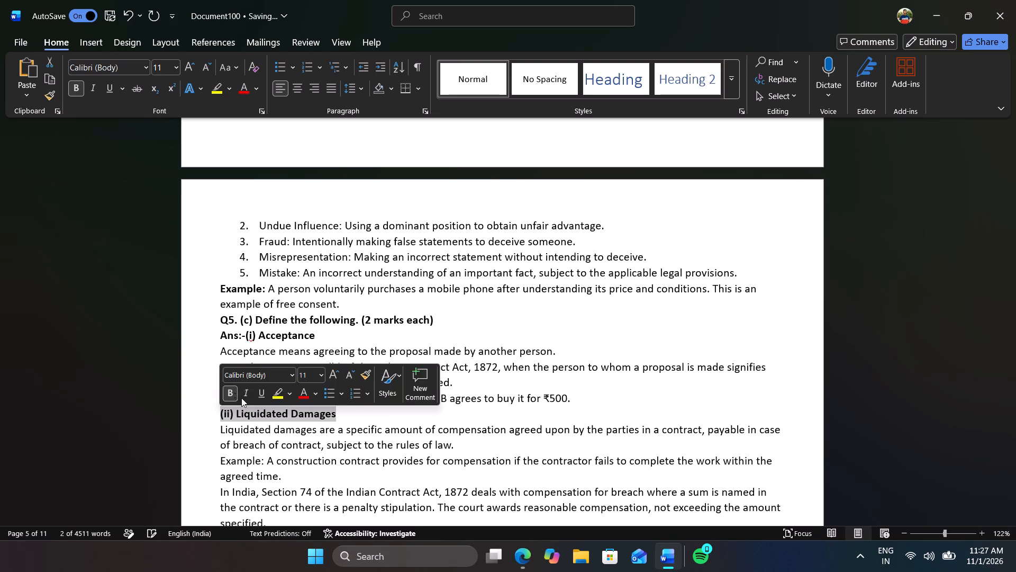
Make the "Example:" labels under both Acceptance and Liquidated Damages in the Q5. (c) answer bold.
{"action": "scroll", "coordinate": [241, 398], "scroll_direction": "down", "scroll_amount": 2}
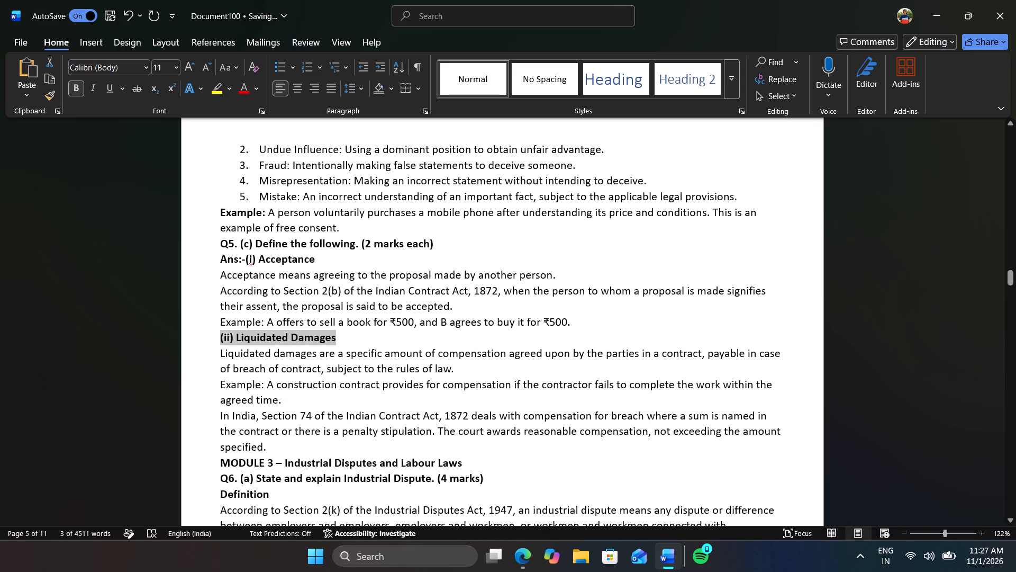
{"action": "left_click_drag", "start_coordinate": [265, 322], "coordinate": [230, 323]}
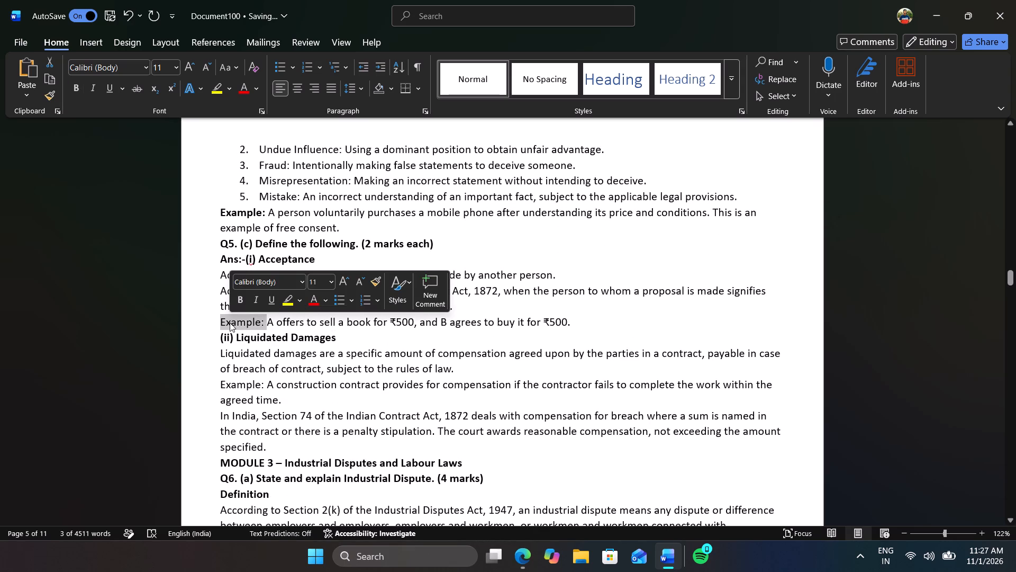
{"action": "left_click", "coordinate": [241, 300]}
{"action": "scroll", "coordinate": [298, 368], "scroll_direction": "down", "scroll_amount": 1}
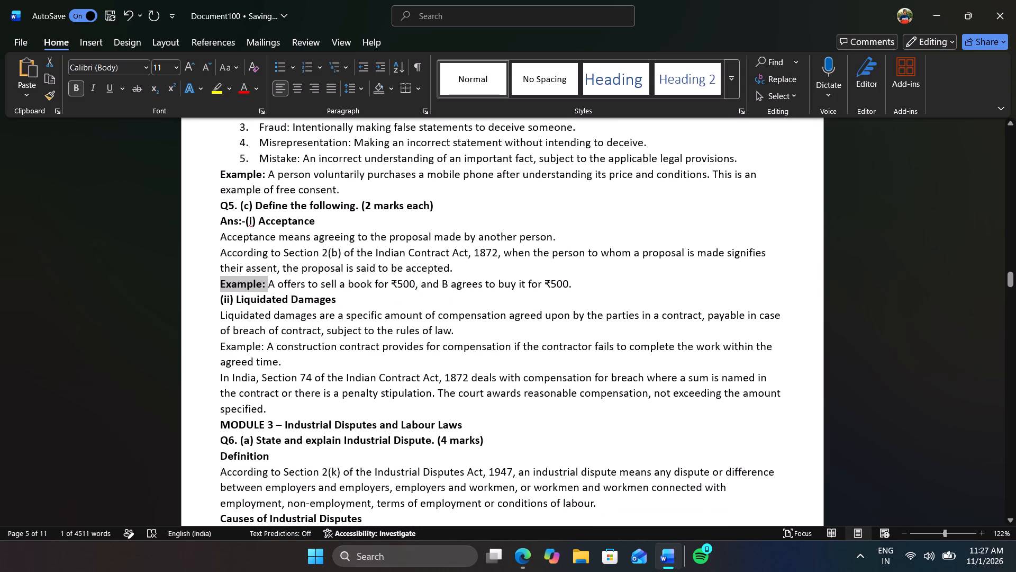
{"action": "left_click_drag", "start_coordinate": [263, 348], "coordinate": [231, 349]}
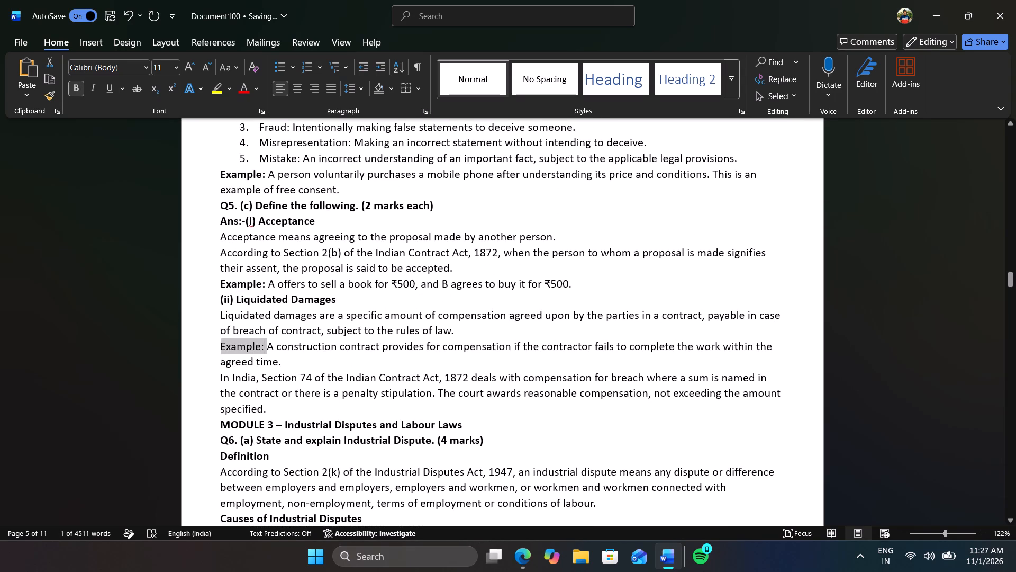
{"action": "left_click_drag", "start_coordinate": [231, 349], "coordinate": [230, 349]}
{"action": "left_click", "coordinate": [246, 328]}
{"action": "left_click", "coordinate": [393, 368]}
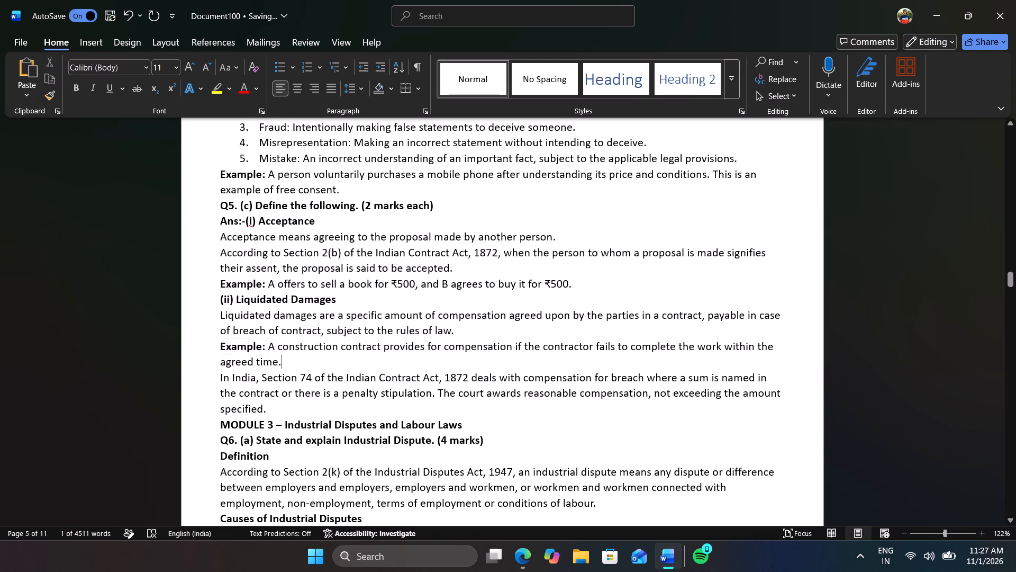
Center the heading "MODULE 3 – Industrial Disputes and Labour Laws".
{"action": "scroll", "coordinate": [392, 368], "scroll_direction": "up", "scroll_amount": 1}
{"action": "scroll", "coordinate": [392, 368], "scroll_direction": "down", "scroll_amount": 2}
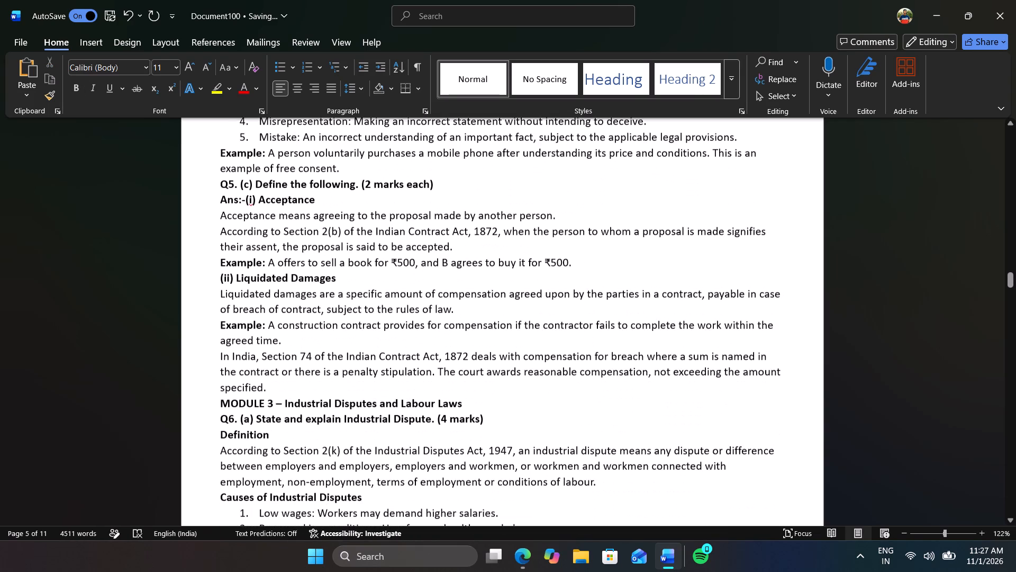
{"action": "scroll", "coordinate": [392, 369], "scroll_direction": "down", "scroll_amount": 1}
{"action": "left_click_drag", "start_coordinate": [469, 348], "coordinate": [285, 335]}
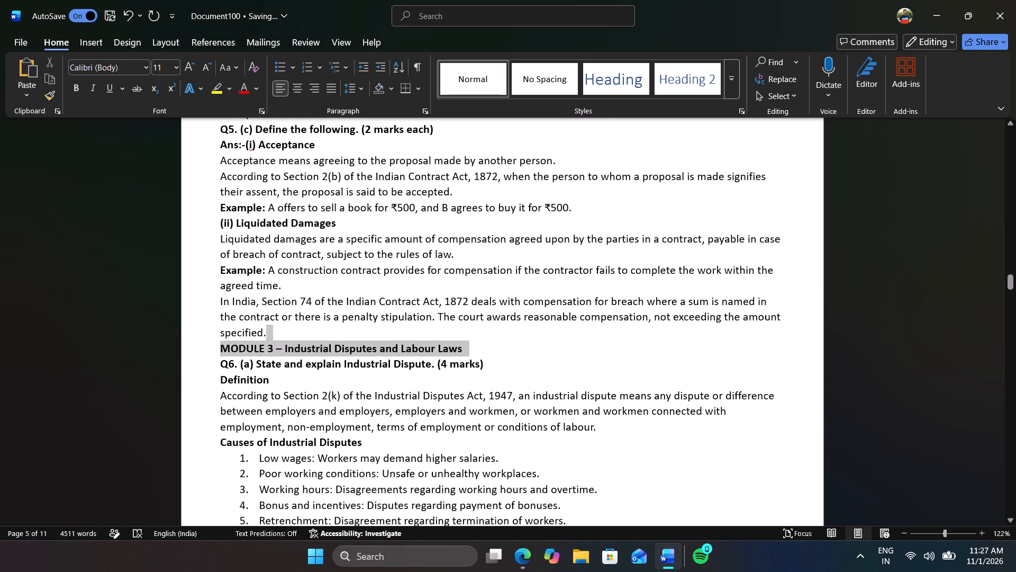
{"action": "left_click_drag", "start_coordinate": [285, 335], "coordinate": [223, 346]}
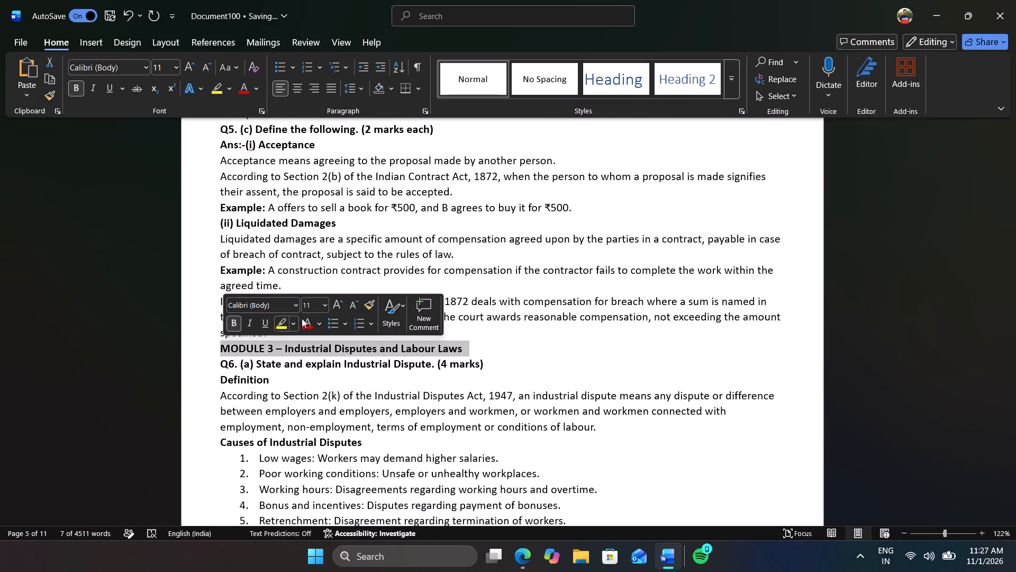
{"action": "left_click", "coordinate": [295, 83]}
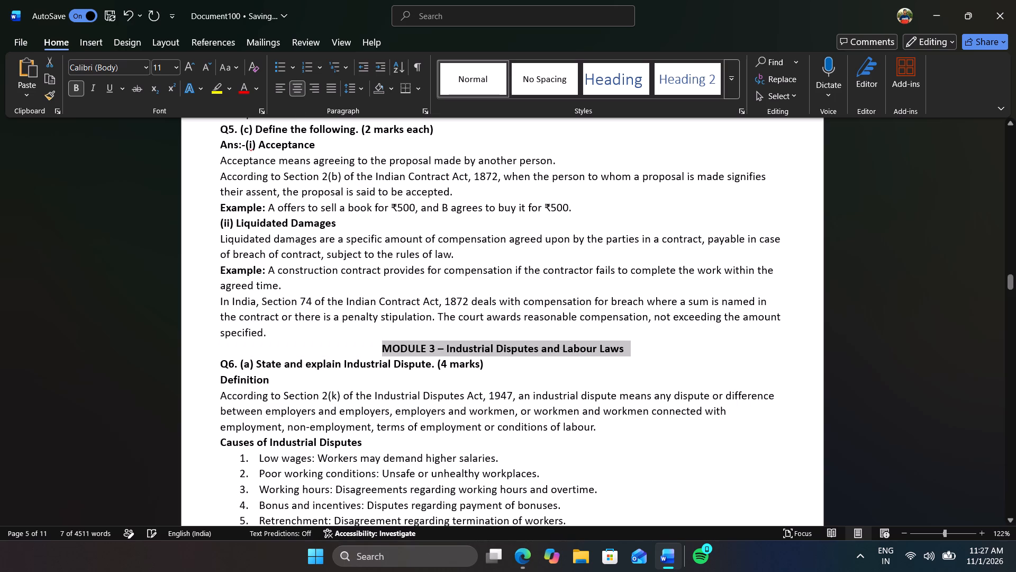
Insert the label "Ans:-" directly before the "Definition" heading under Q6. (a) on Industrial Dispute.
{"action": "left_click", "coordinate": [223, 378]}
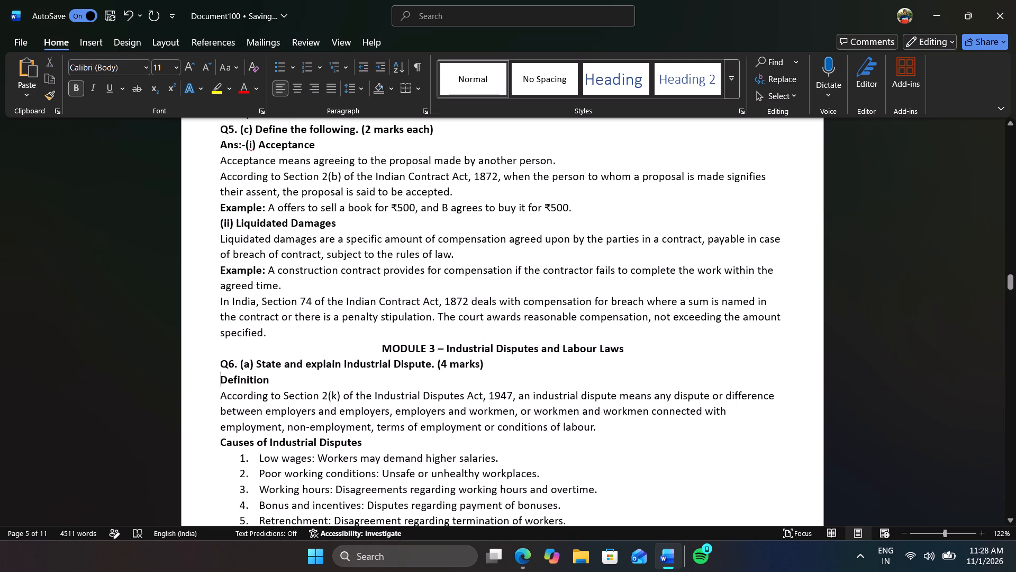
{"action": "key", "text": "shift+a"}
{"action": "key", "text": "n"}
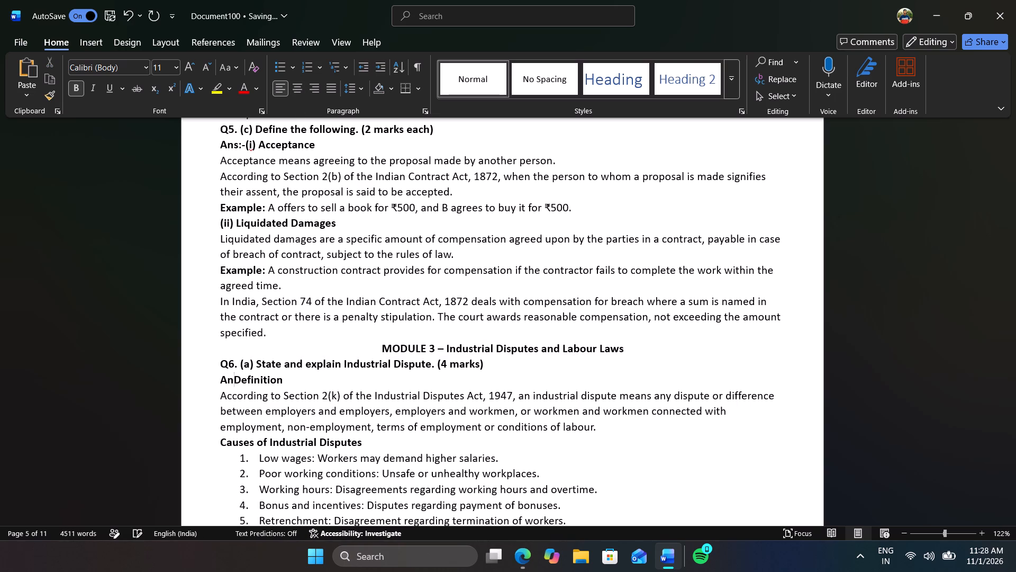
{"action": "key", "text": "s"}
{"action": "key", "text": "shift+colon"}
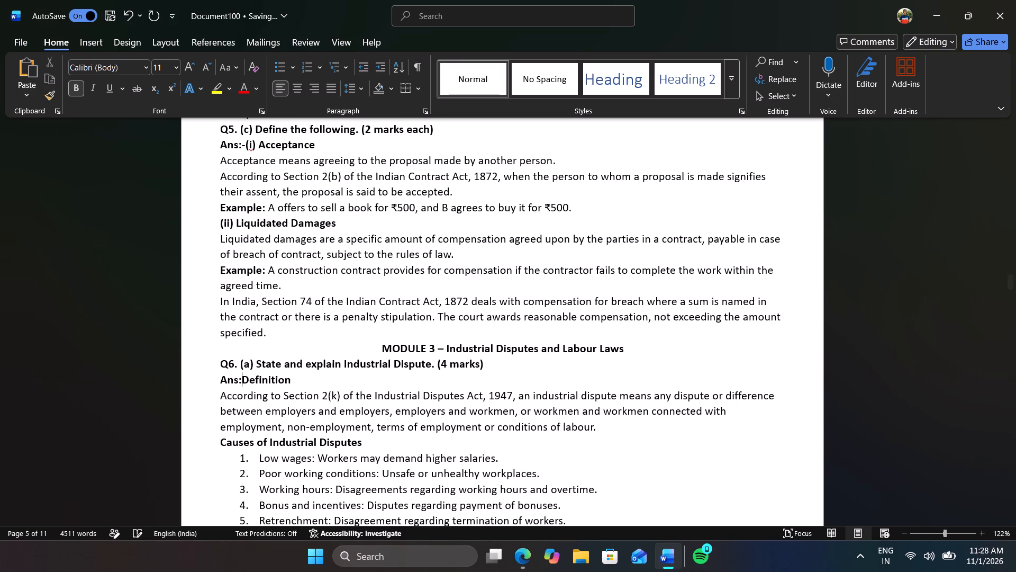
{"action": "key", "text": "minus"}
Make the "Conclusion:" label at the end of the Q6. (a) Industrial Dispute answer bold.
{"action": "scroll", "coordinate": [303, 426], "scroll_direction": "down", "scroll_amount": 2}
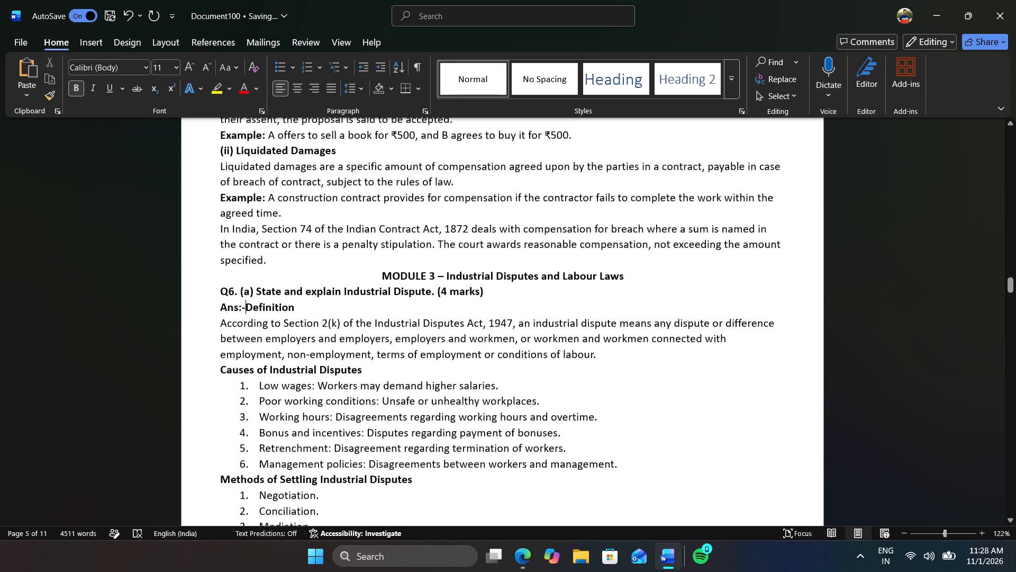
{"action": "scroll", "coordinate": [303, 426], "scroll_direction": "down", "scroll_amount": 4}
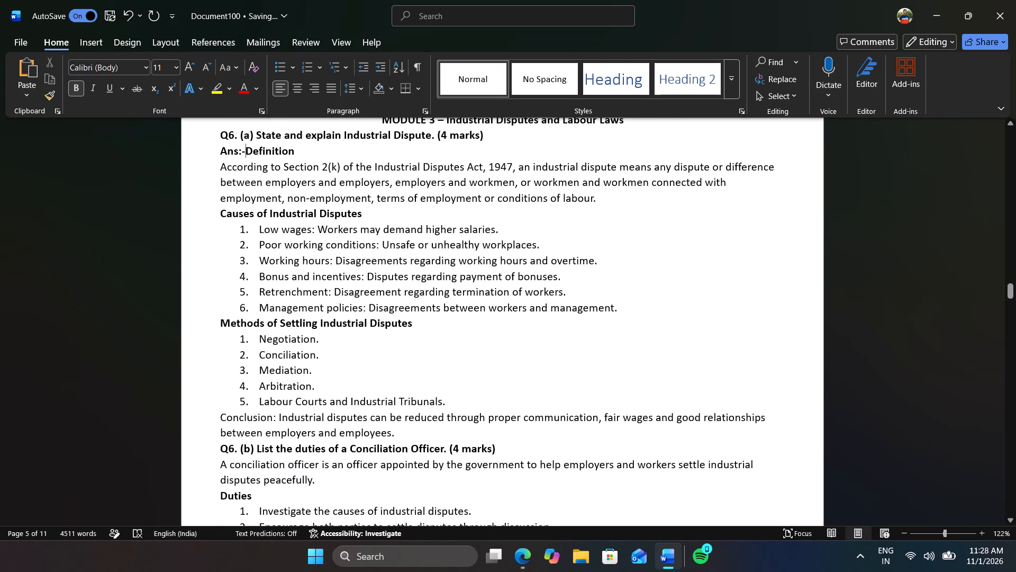
{"action": "left_click_drag", "start_coordinate": [219, 412], "coordinate": [279, 418]}
{"action": "left_click", "coordinate": [293, 396]}
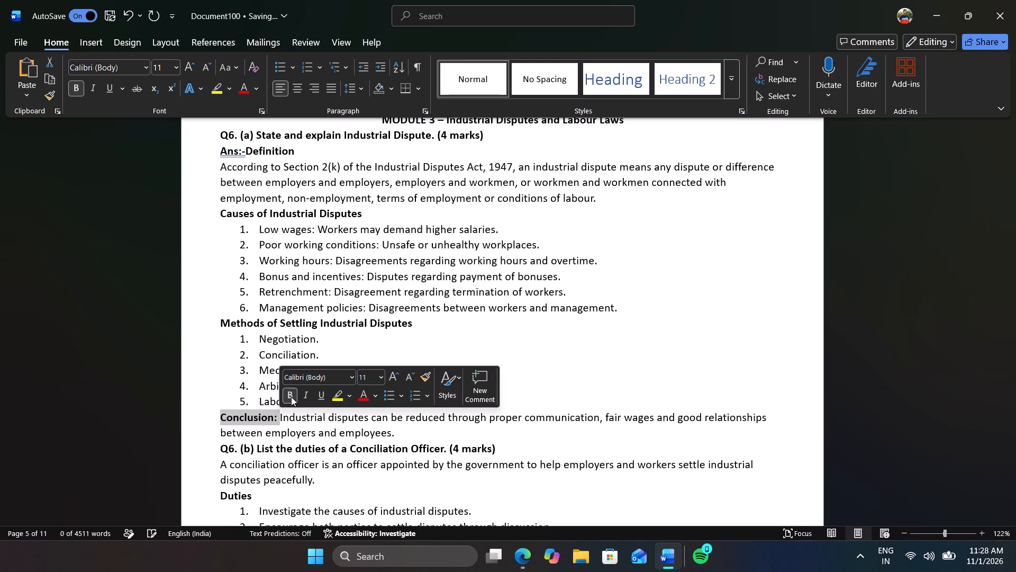
Insert a bold "Ans:-" label directly before "A conciliation officer is an officer" under Q6. (b).
{"action": "scroll", "coordinate": [291, 397], "scroll_direction": "down", "scroll_amount": 4}
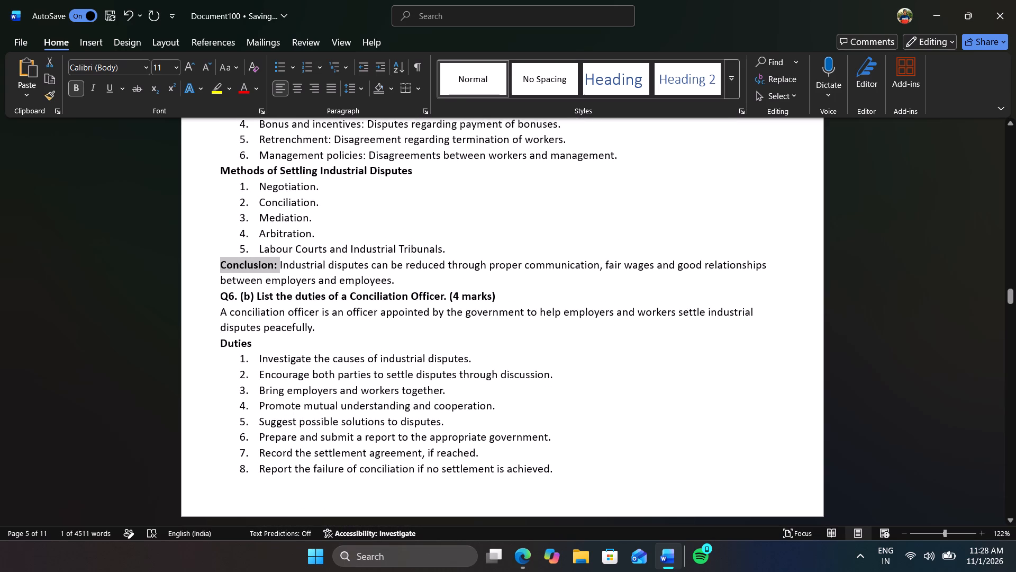
{"action": "scroll", "coordinate": [240, 331], "scroll_direction": "up", "scroll_amount": 4}
{"action": "scroll", "coordinate": [240, 331], "scroll_direction": "down", "scroll_amount": 3}
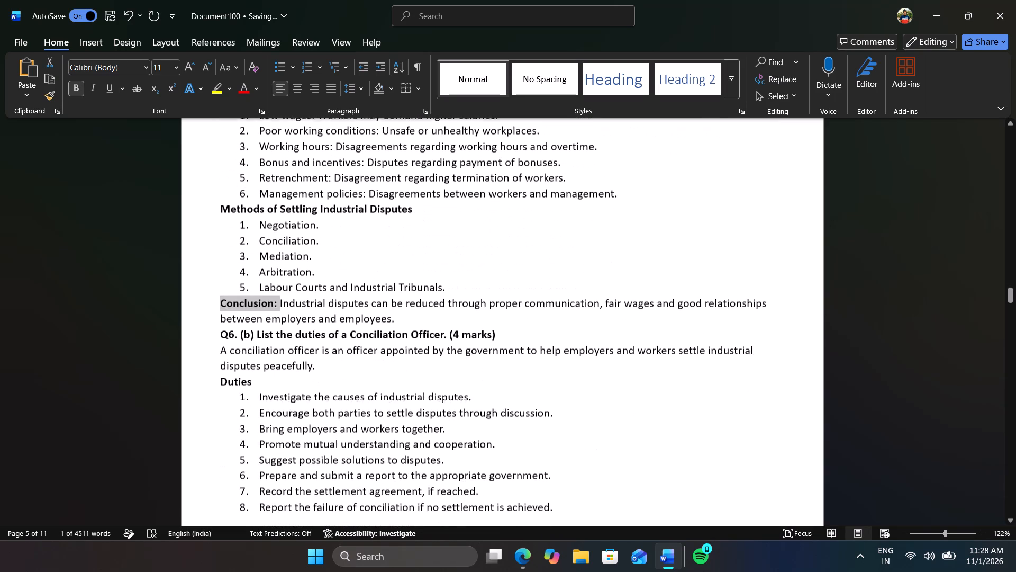
{"action": "left_click", "coordinate": [220, 346]}
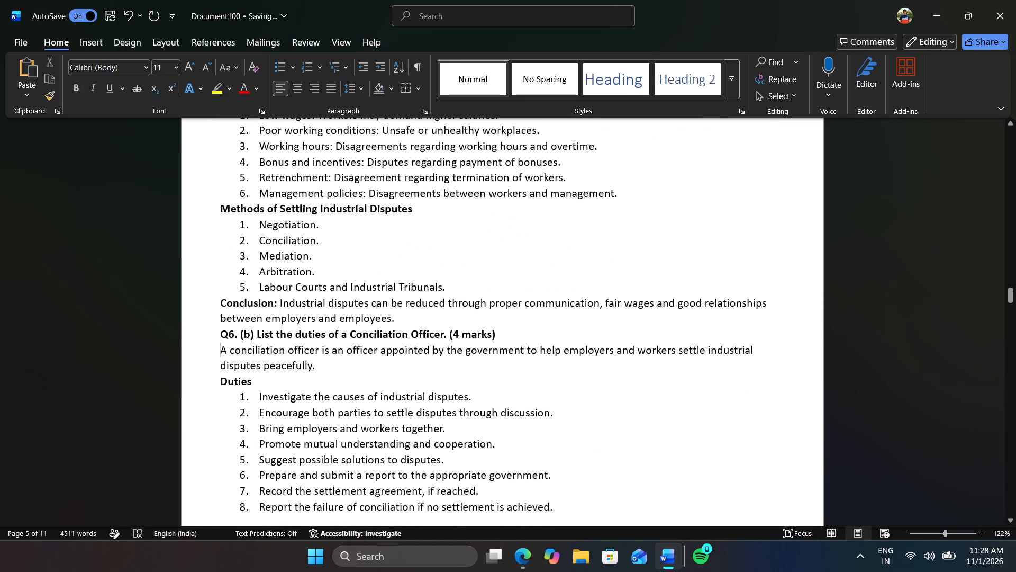
{"action": "key", "text": "shift+a"}
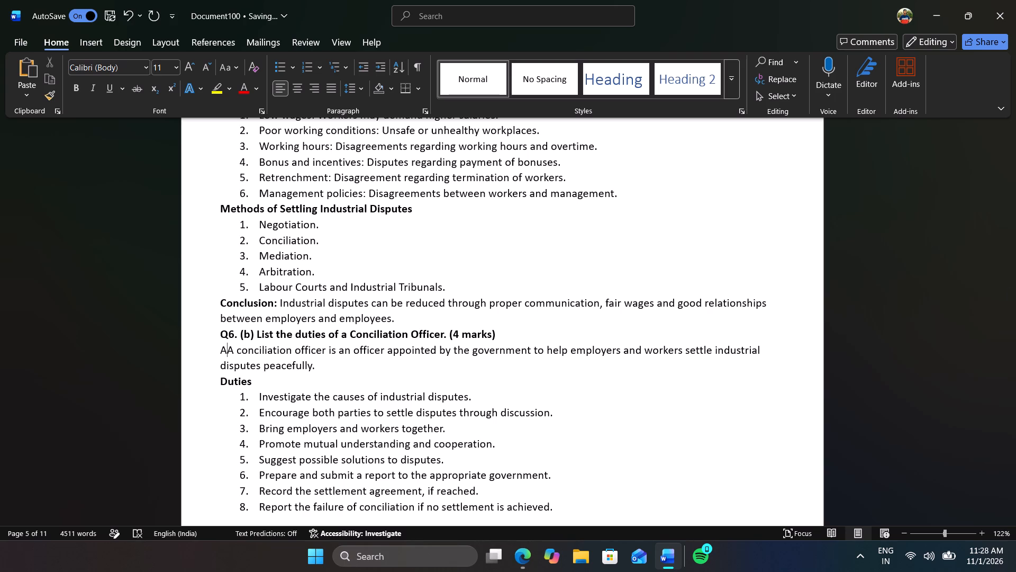
{"action": "type", "text": "ns"}
{"action": "key", "text": "shift+colon"}
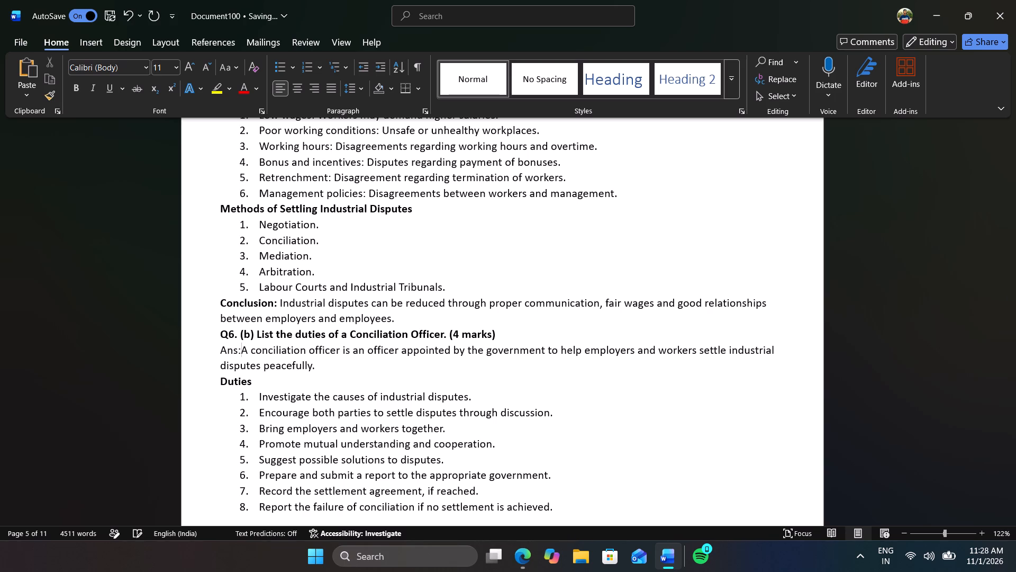
{"action": "key", "text": "minus"}
{"action": "left_click_drag", "start_coordinate": [223, 348], "coordinate": [247, 347]}
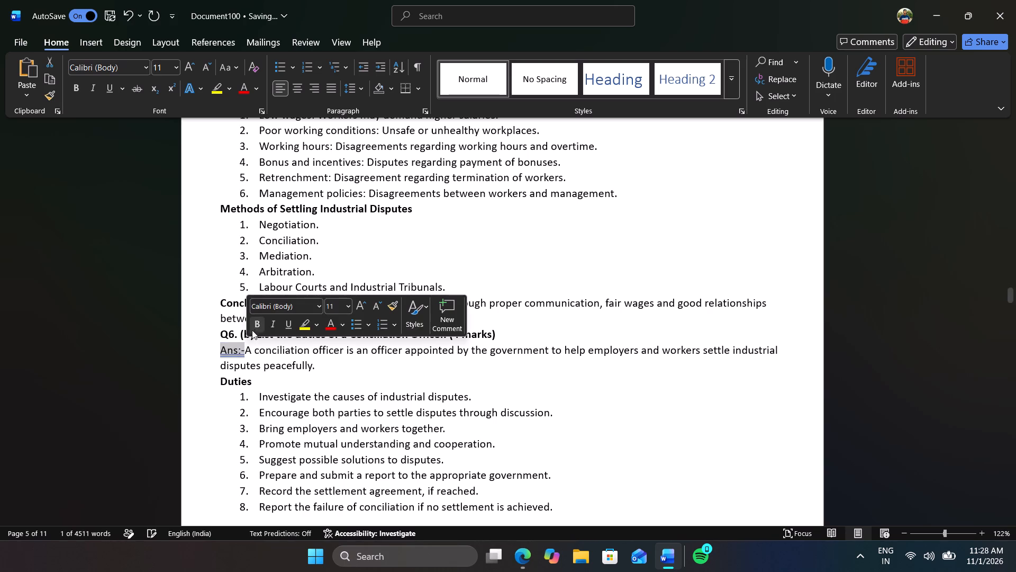
{"action": "left_click", "coordinate": [253, 327]}
{"action": "left_click", "coordinate": [288, 387]}
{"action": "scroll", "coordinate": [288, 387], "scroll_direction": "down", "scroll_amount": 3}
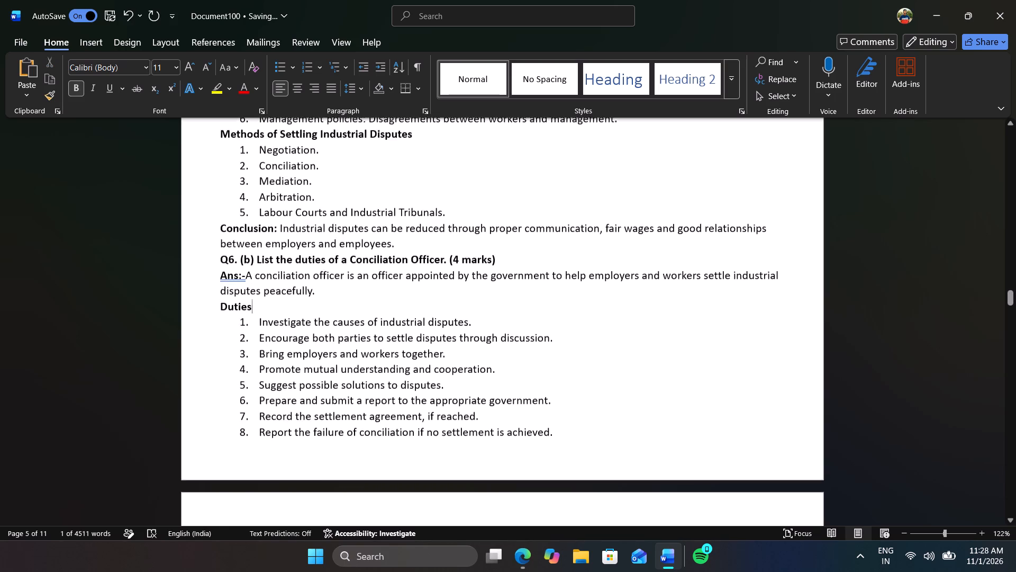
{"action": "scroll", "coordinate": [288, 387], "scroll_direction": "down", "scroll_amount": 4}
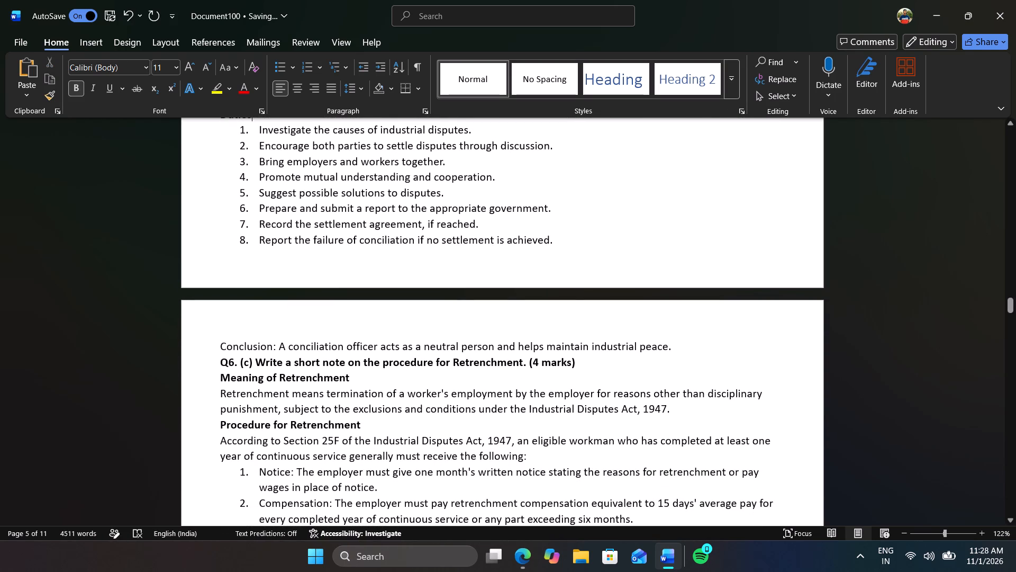
Make the "Conclusion:" label at the end of the Q6. (b) conciliation officer answer bold.
{"action": "left_click_drag", "start_coordinate": [221, 349], "coordinate": [276, 344]}
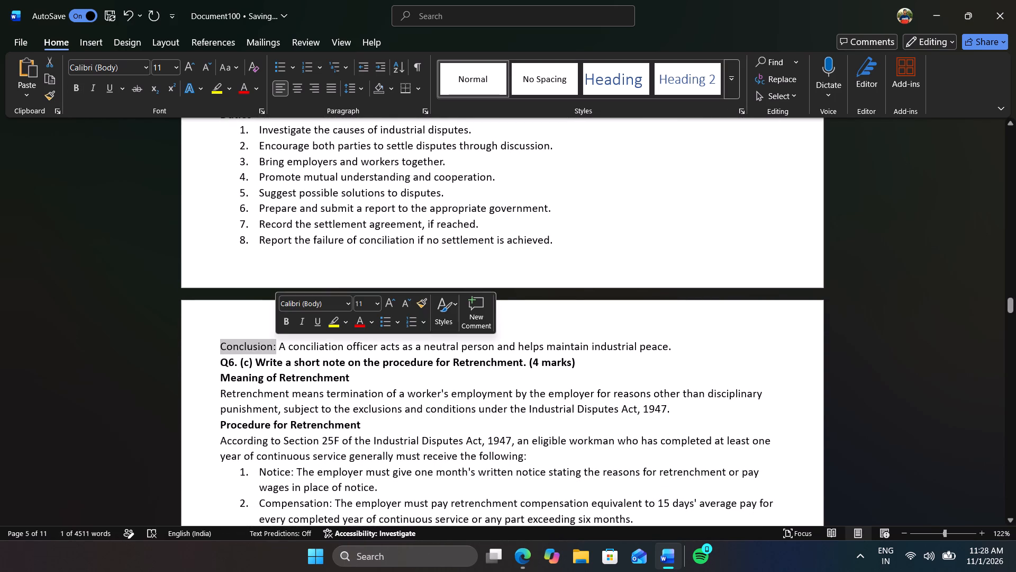
{"action": "left_click", "coordinate": [284, 324]}
{"action": "left_click", "coordinate": [248, 329]}
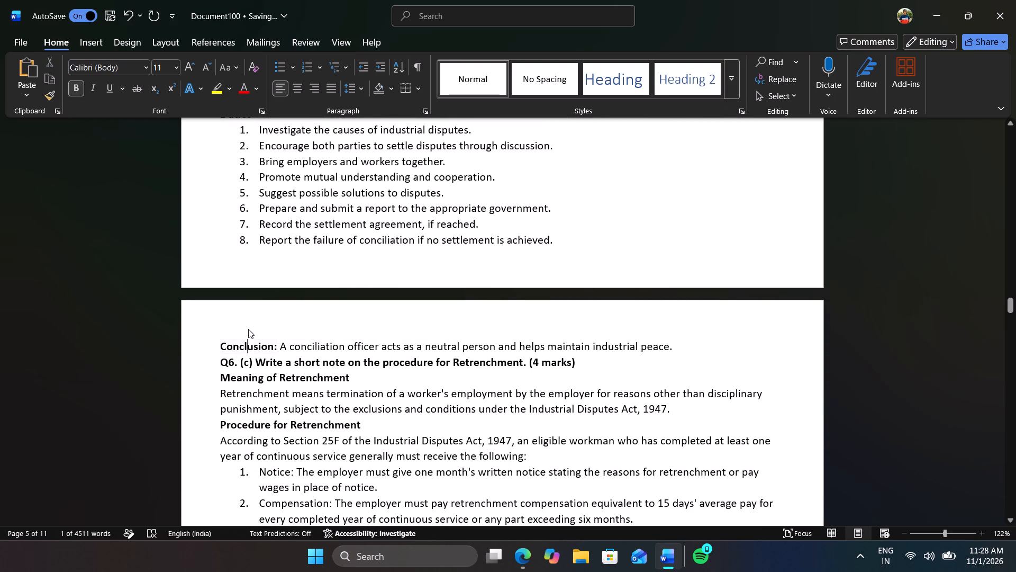
Insert the label "Ans:-" directly before the "Meaning of Retrenchment" heading under Q6. (c).
{"action": "scroll", "coordinate": [458, 463], "scroll_direction": "down", "scroll_amount": 1}
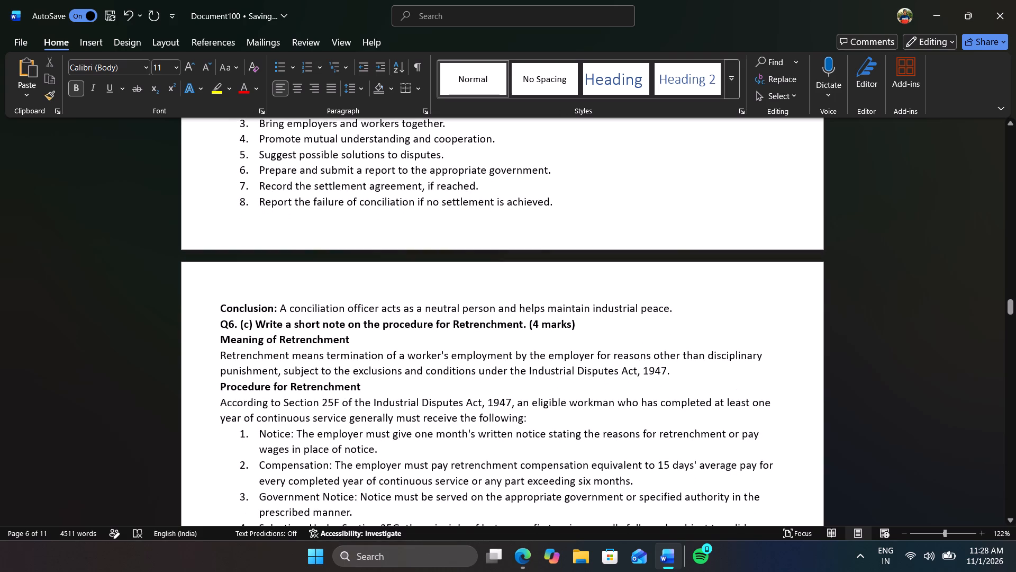
{"action": "left_click", "coordinate": [220, 339]}
{"action": "key", "text": "shift+a"}
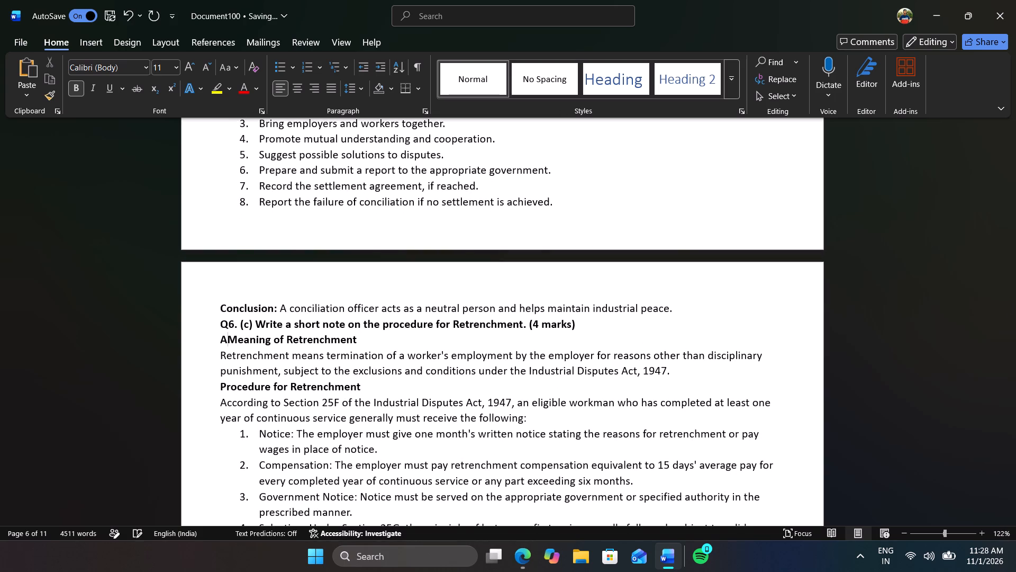
{"action": "key", "text": "n"}
{"action": "key", "text": "s"}
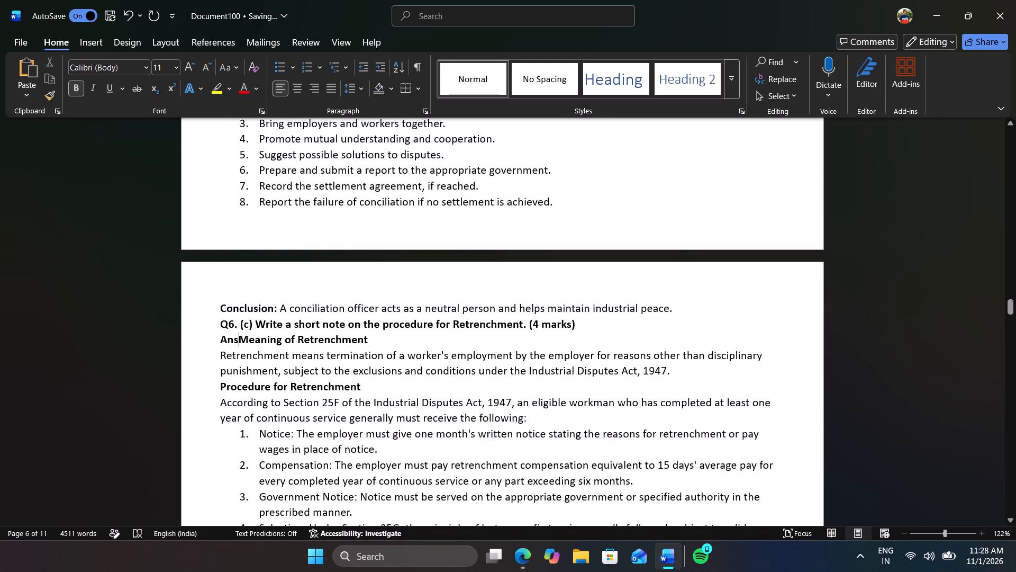
{"action": "key", "text": "shift+colon"}
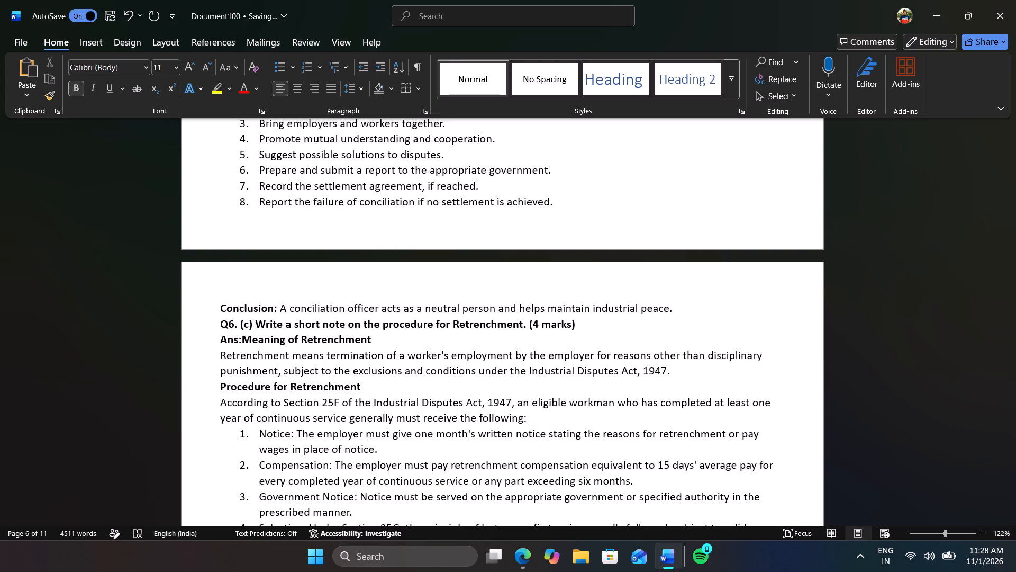
{"action": "key", "text": "minus"}
Make the "Conclusion:" label at the end of the Q6. (c) Retrenchment answer bold.
{"action": "scroll", "coordinate": [351, 374], "scroll_direction": "down", "scroll_amount": 1}
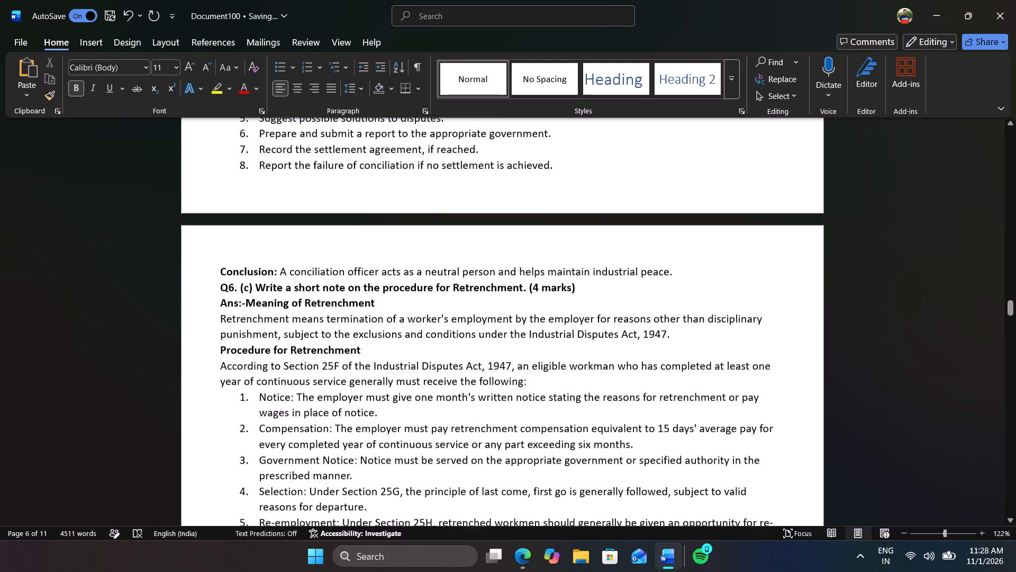
{"action": "scroll", "coordinate": [351, 374], "scroll_direction": "down", "scroll_amount": 1}
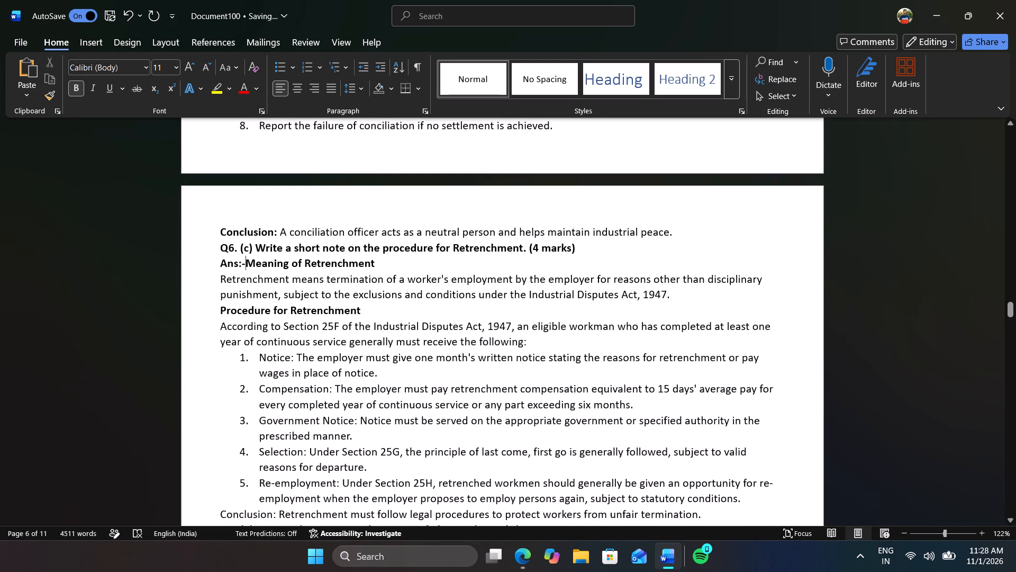
{"action": "scroll", "coordinate": [351, 374], "scroll_direction": "down", "scroll_amount": 1}
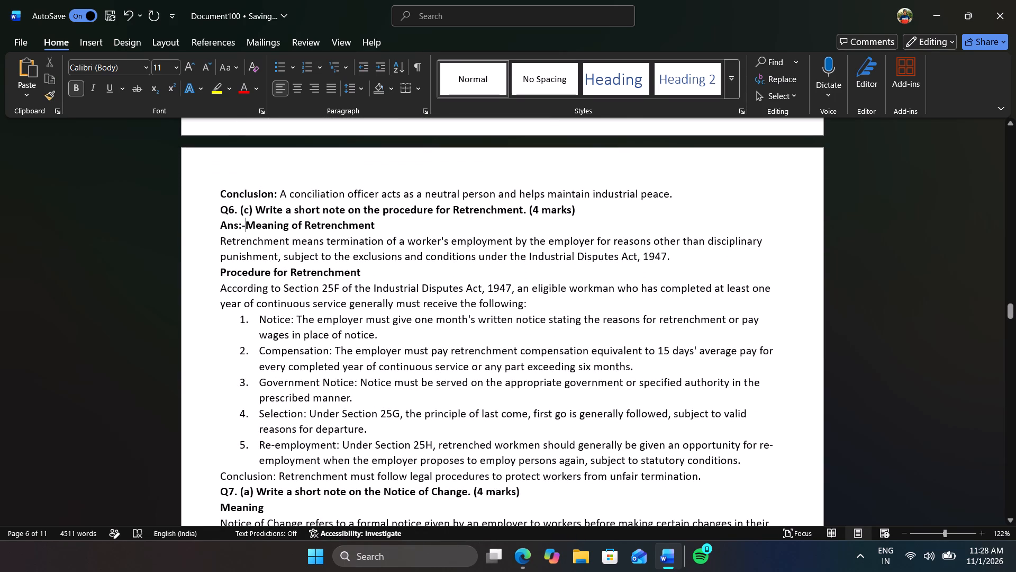
{"action": "scroll", "coordinate": [351, 374], "scroll_direction": "down", "scroll_amount": 1}
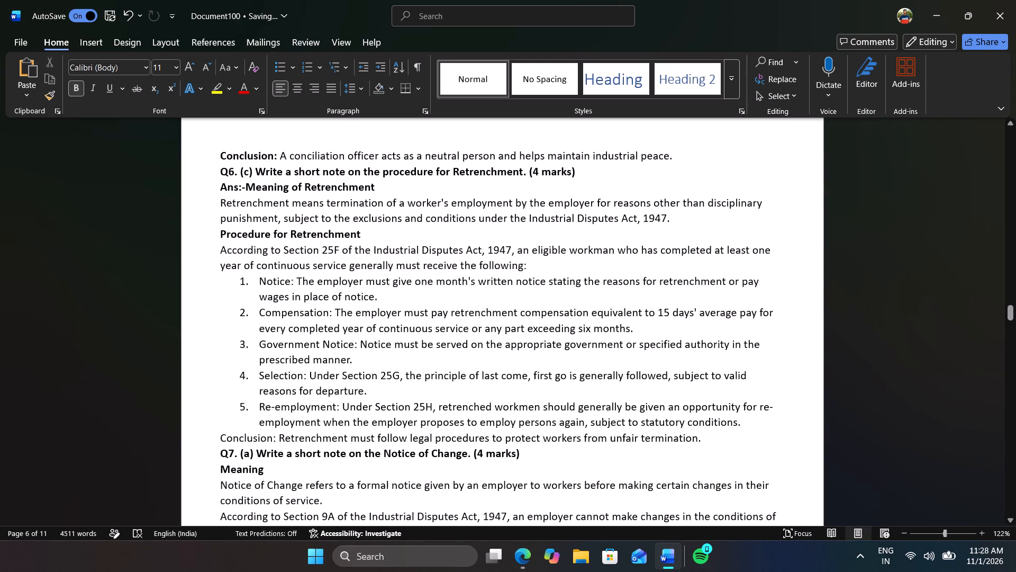
{"action": "left_click_drag", "start_coordinate": [223, 444], "coordinate": [277, 445]}
{"action": "left_click", "coordinate": [287, 418]}
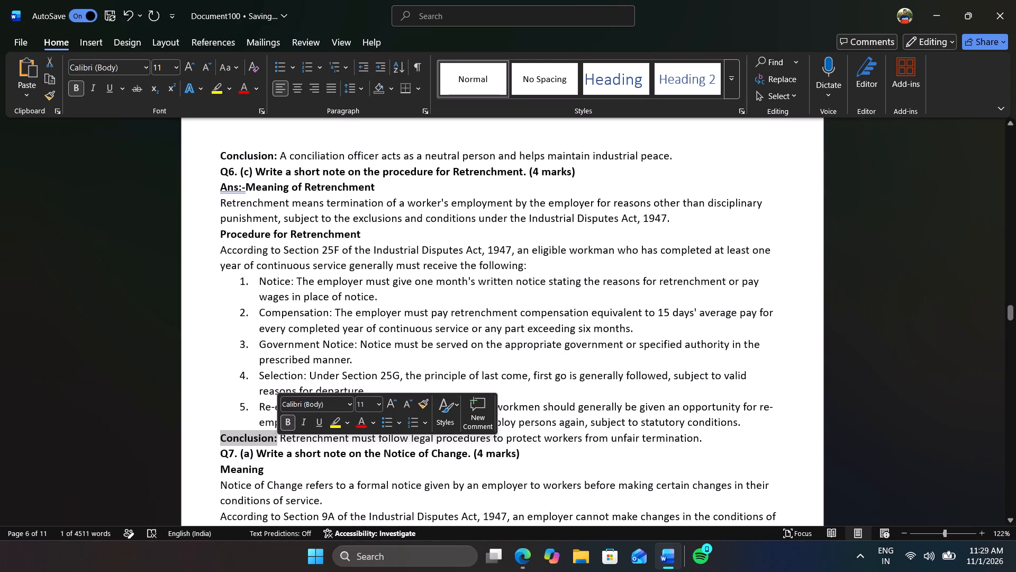
{"action": "left_click", "coordinate": [552, 376]}
{"action": "scroll", "coordinate": [522, 383], "scroll_direction": "down", "scroll_amount": 2}
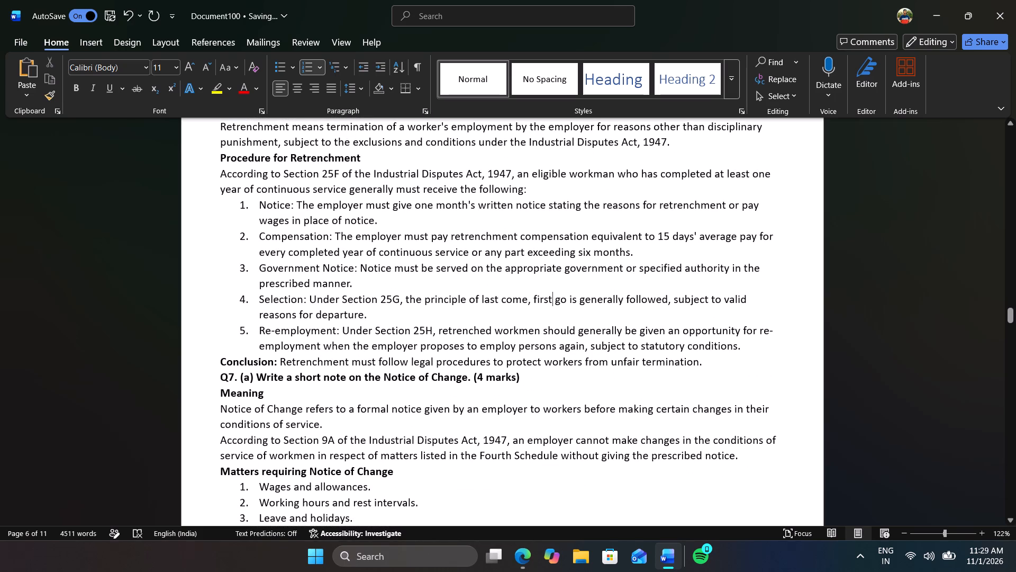
Close the Document100 window.
{"action": "left_click", "coordinate": [1015, 15]}
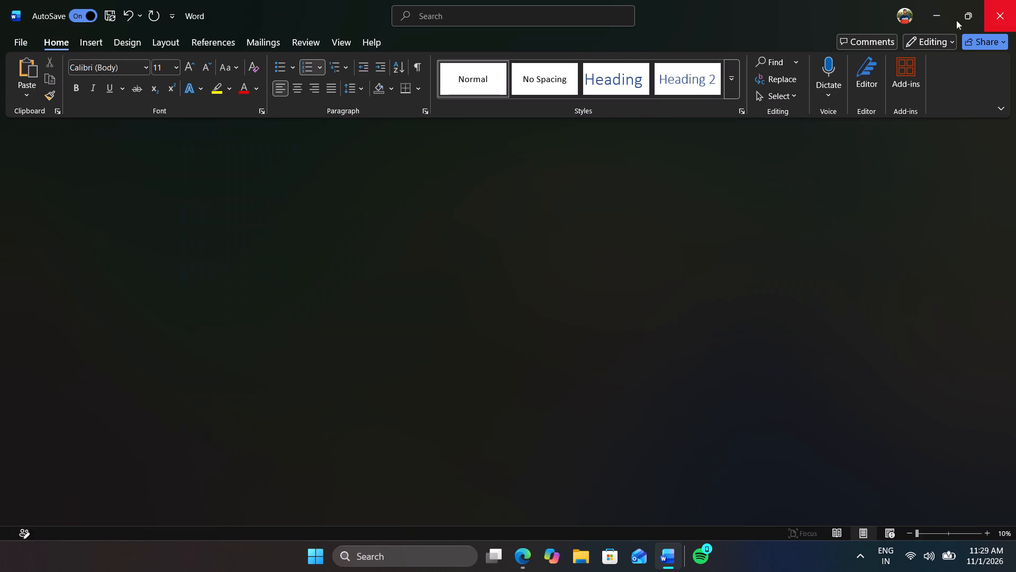
Reopen Document100 from the desktop to check the saved file, and close it again.
{"action": "double_click", "coordinate": [427, 301]}
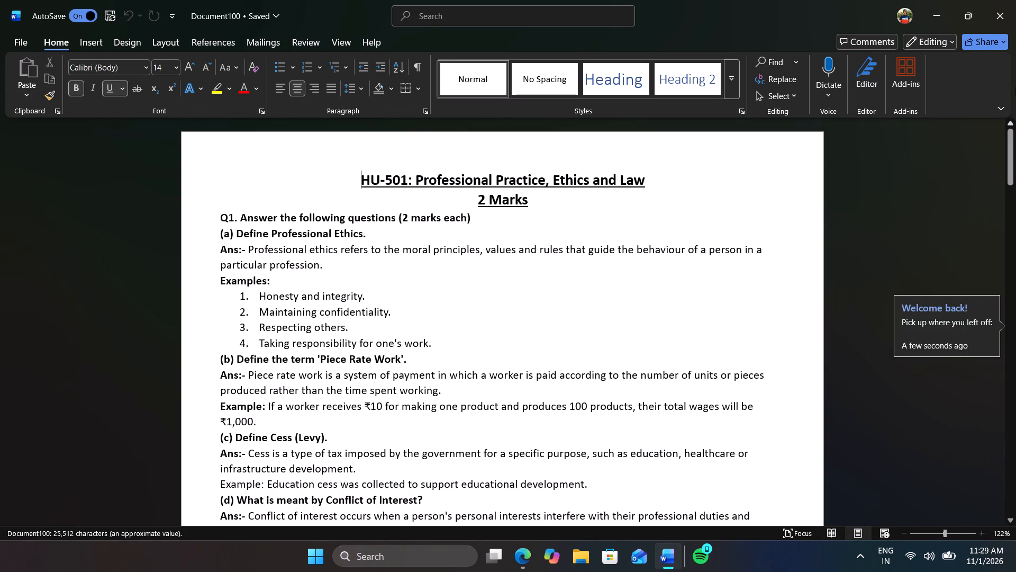
{"action": "left_click", "coordinate": [1015, 0]}
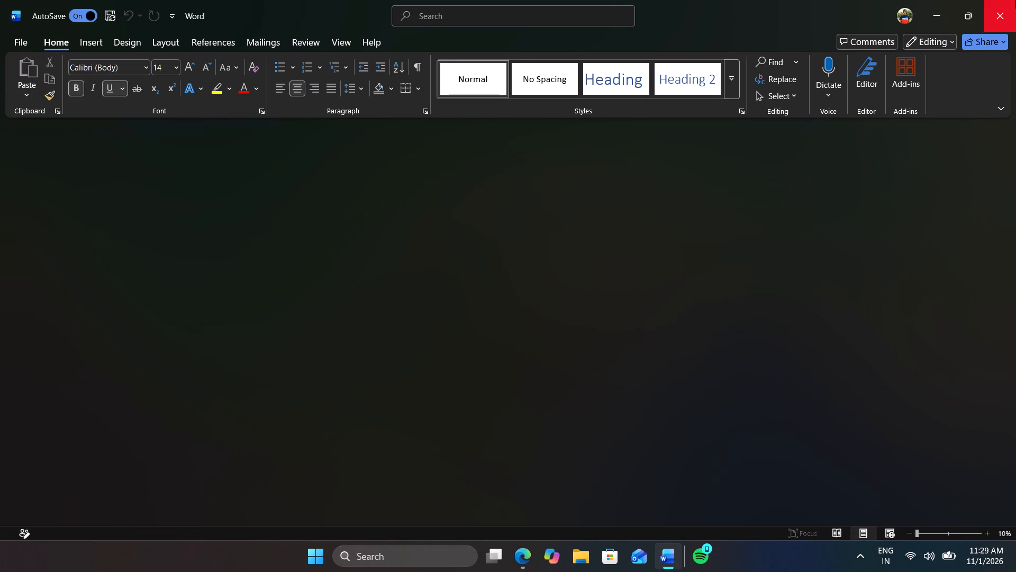
Launch the Kuro app from the desktop.
{"action": "double_click", "coordinate": [376, 475]}
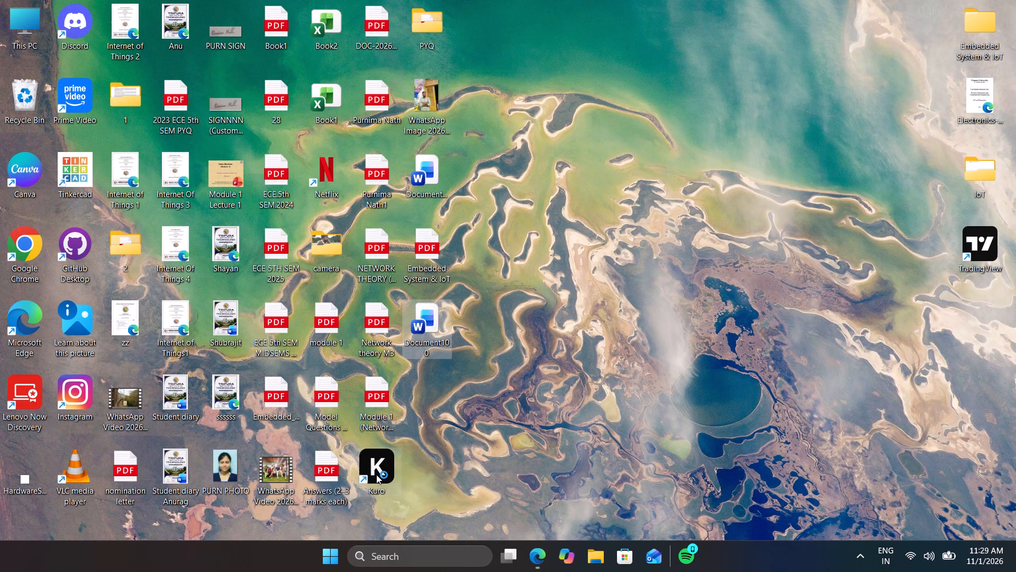
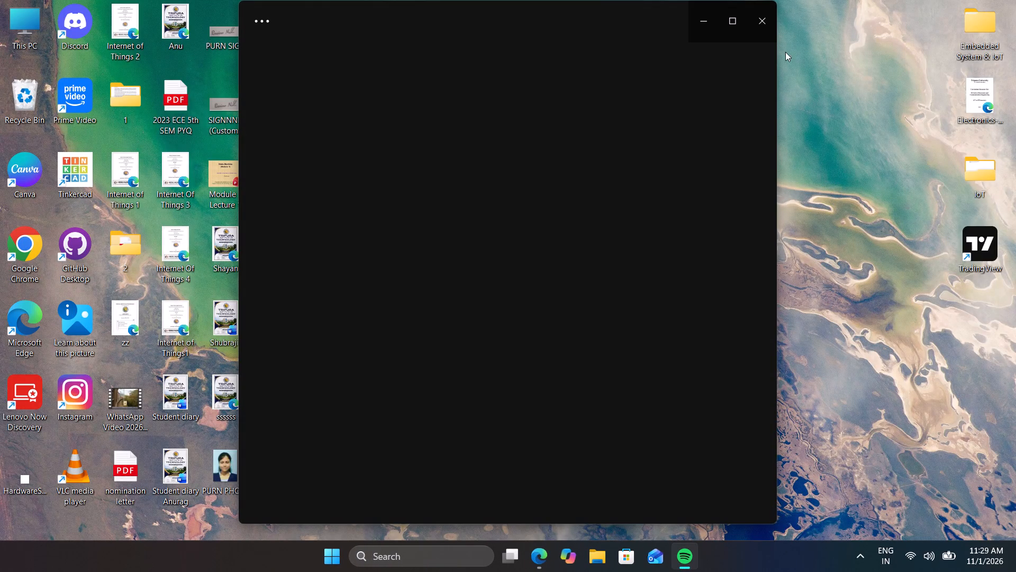
Close the Spotify window.
{"action": "left_click", "coordinate": [775, 18]}
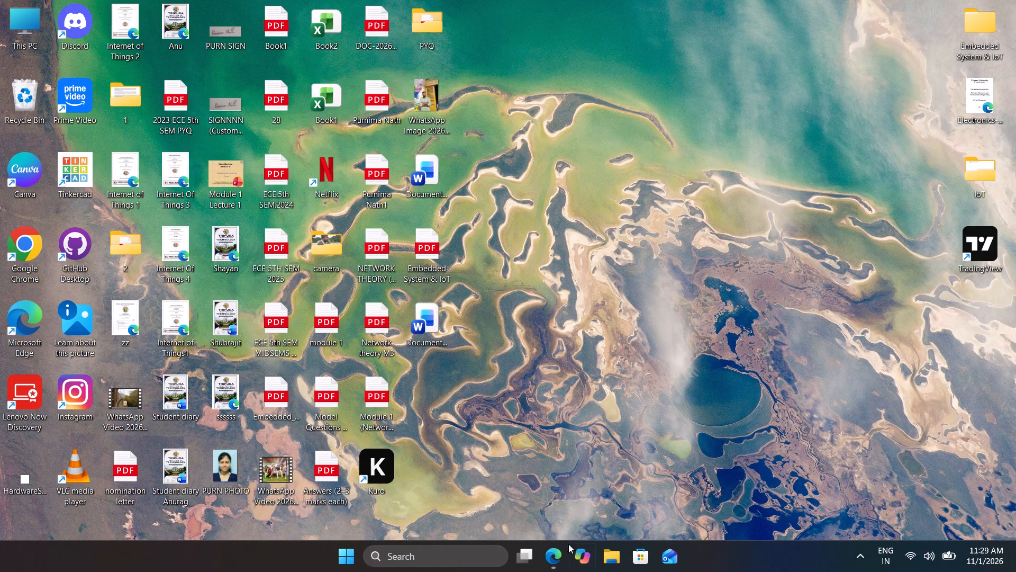
Switch to Edge, look over the HU-501 question paper in 2025.pdf, and close the window.
{"action": "left_click", "coordinate": [552, 557]}
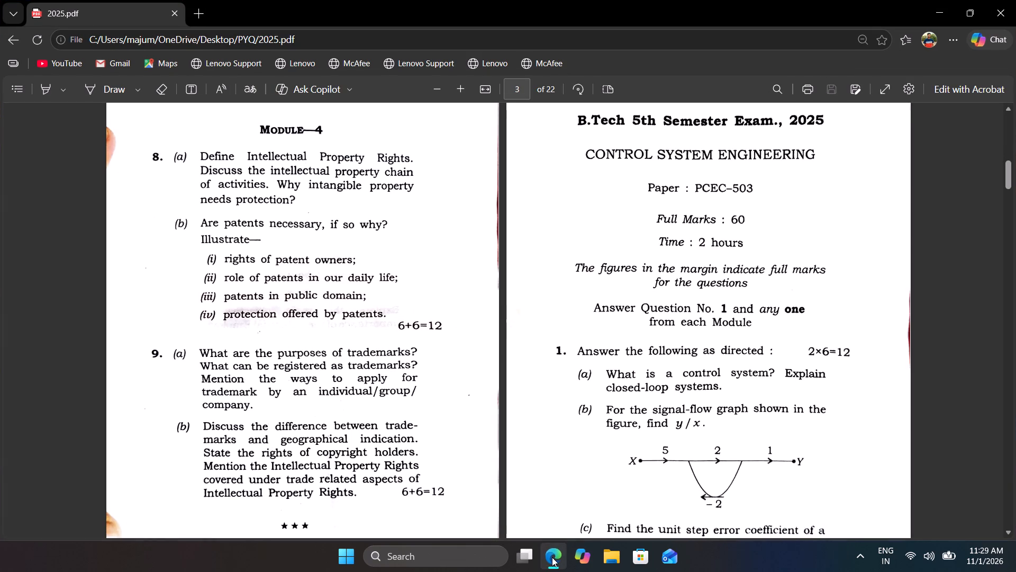
{"action": "scroll", "coordinate": [603, 511], "scroll_direction": "up", "scroll_amount": 8}
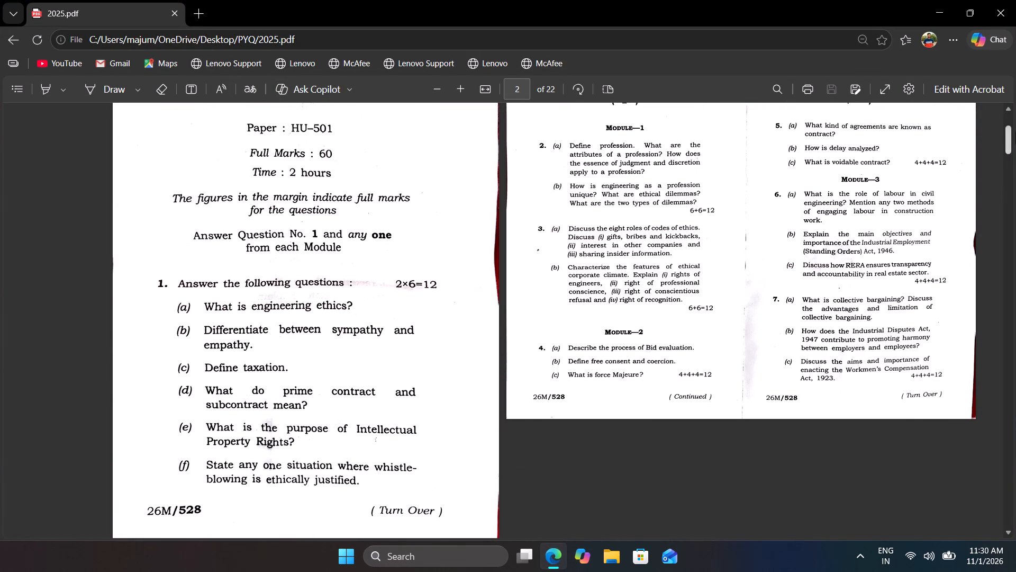
{"action": "left_click", "coordinate": [1011, 21]}
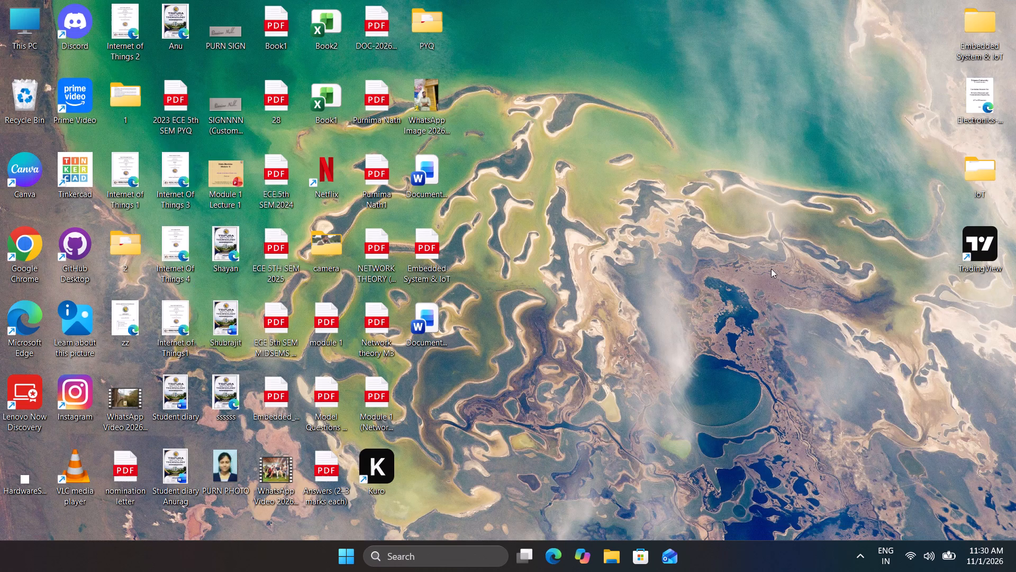
Reopen Document100 from the desktop in Word and look through its first pages.
{"action": "double_click", "coordinate": [431, 324]}
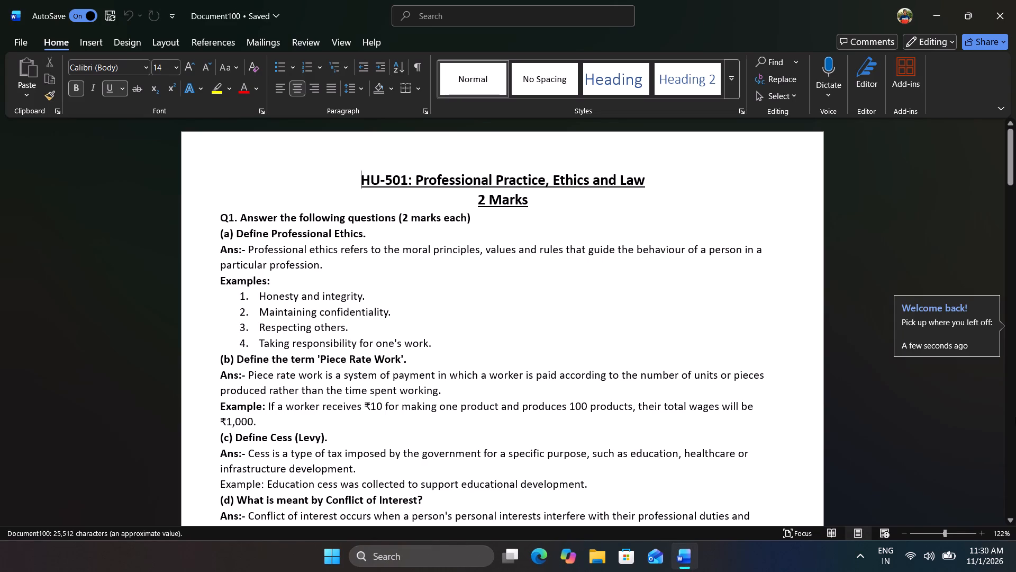
{"action": "scroll", "coordinate": [1015, 422], "scroll_direction": "down", "scroll_amount": 17}
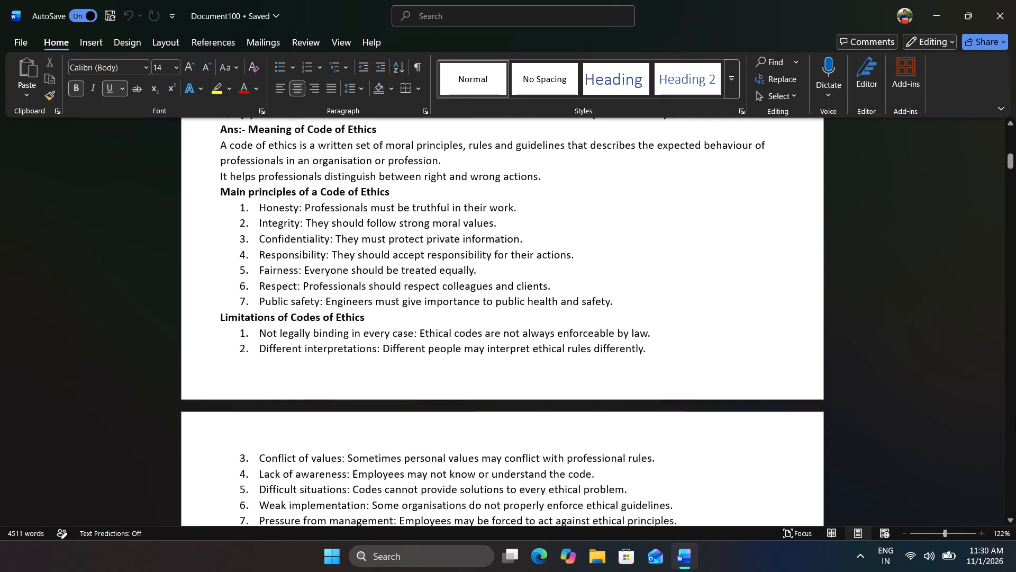
{"action": "scroll", "coordinate": [1015, 422], "scroll_direction": "down", "scroll_amount": 13}
{"action": "scroll", "coordinate": [1015, 422], "scroll_direction": "up", "scroll_amount": 6}
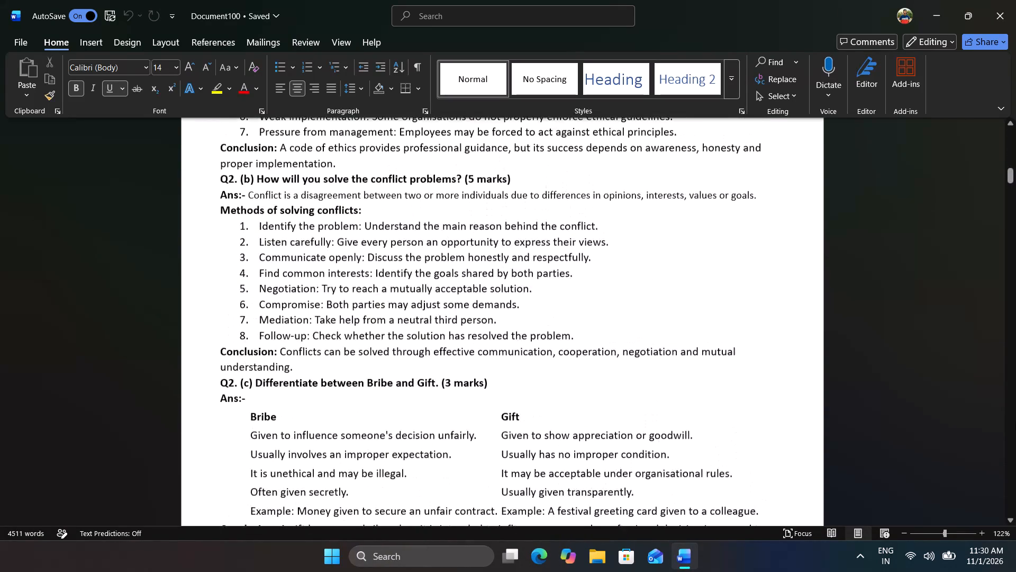
{"action": "scroll", "coordinate": [1015, 422], "scroll_direction": "up", "scroll_amount": 3}
{"action": "scroll", "coordinate": [1015, 419], "scroll_direction": "up", "scroll_amount": 20}
{"action": "scroll", "coordinate": [1015, 419], "scroll_direction": "up", "scroll_amount": 13}
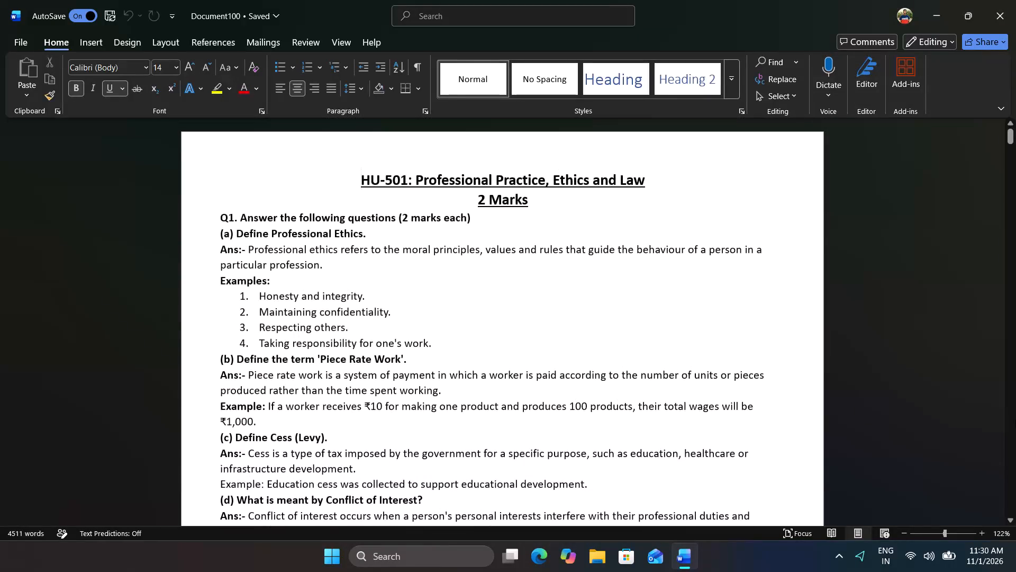
{"action": "scroll", "coordinate": [1015, 419], "scroll_direction": "up", "scroll_amount": 2}
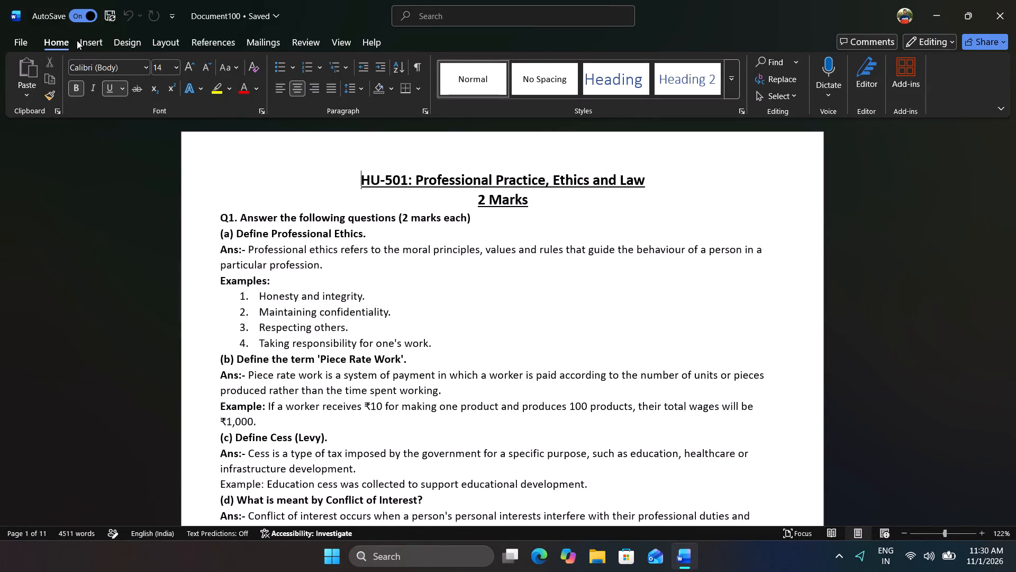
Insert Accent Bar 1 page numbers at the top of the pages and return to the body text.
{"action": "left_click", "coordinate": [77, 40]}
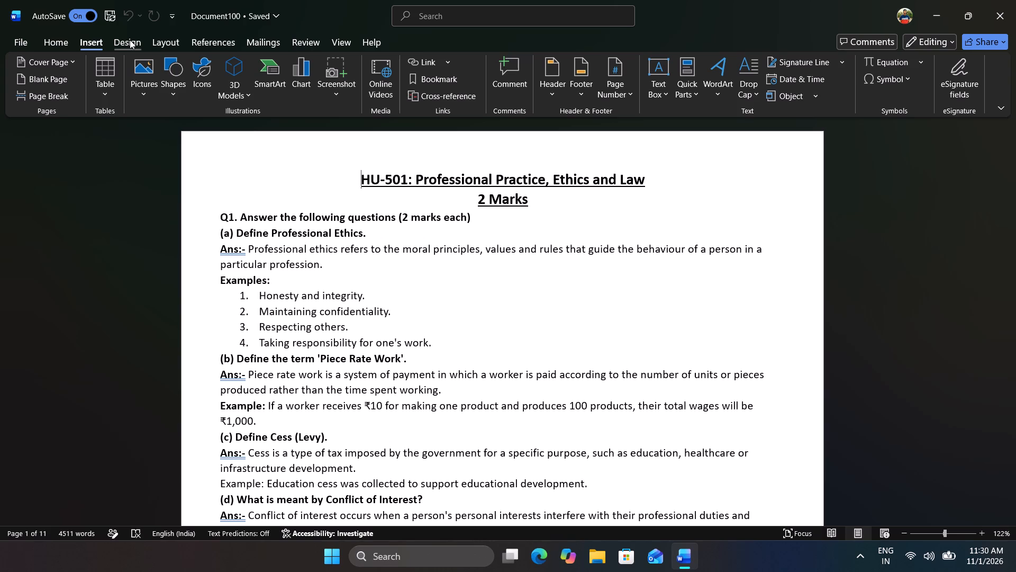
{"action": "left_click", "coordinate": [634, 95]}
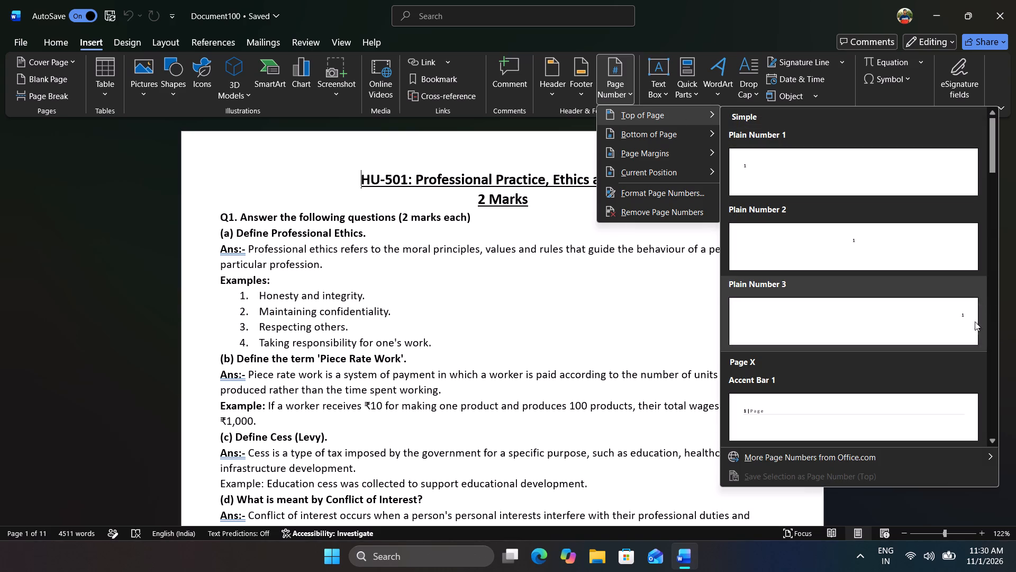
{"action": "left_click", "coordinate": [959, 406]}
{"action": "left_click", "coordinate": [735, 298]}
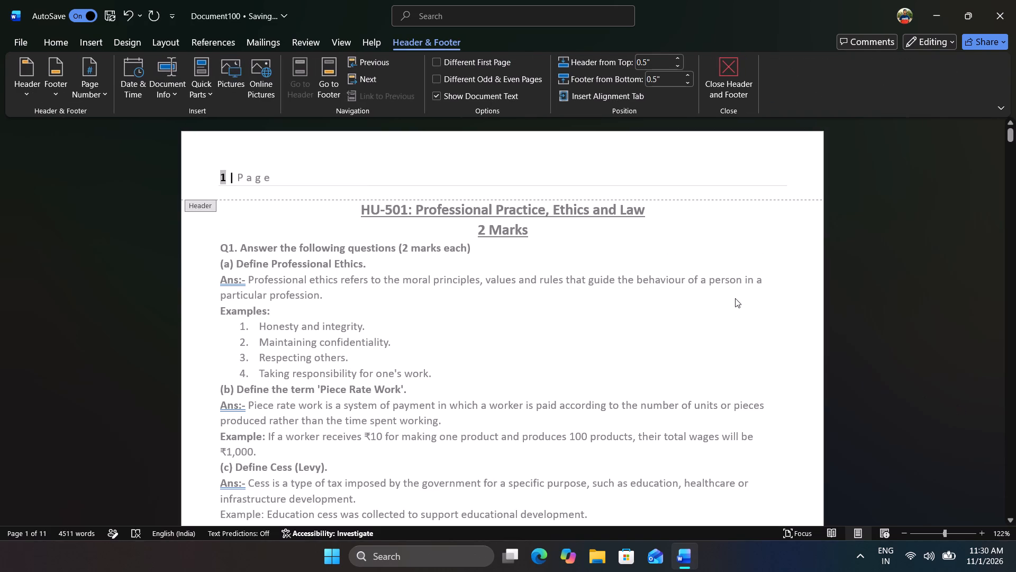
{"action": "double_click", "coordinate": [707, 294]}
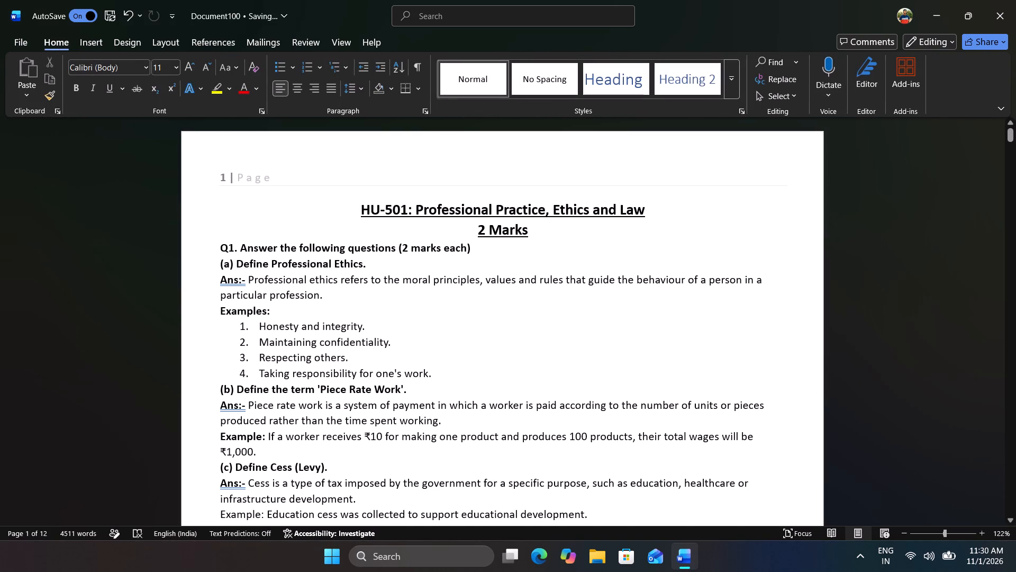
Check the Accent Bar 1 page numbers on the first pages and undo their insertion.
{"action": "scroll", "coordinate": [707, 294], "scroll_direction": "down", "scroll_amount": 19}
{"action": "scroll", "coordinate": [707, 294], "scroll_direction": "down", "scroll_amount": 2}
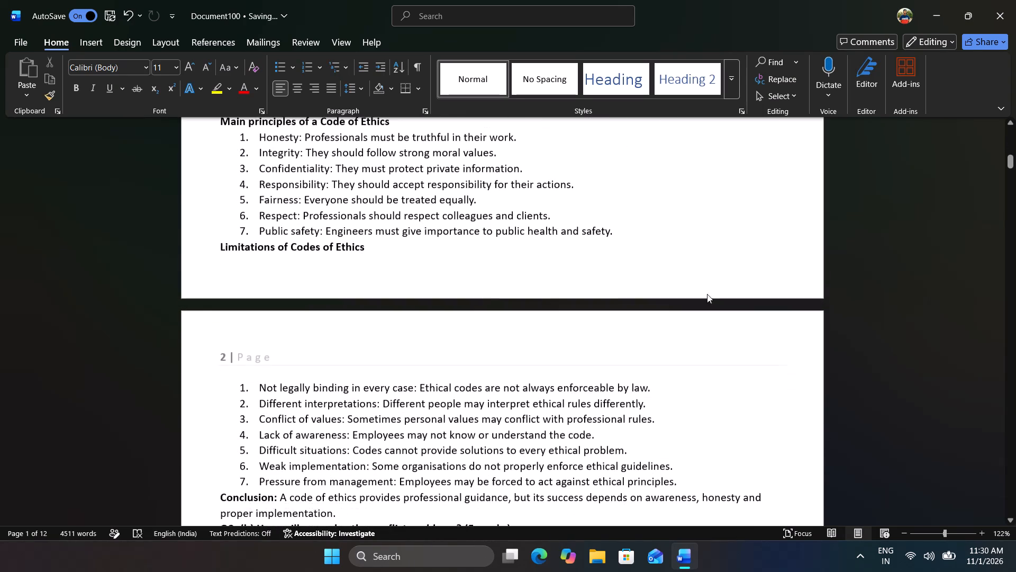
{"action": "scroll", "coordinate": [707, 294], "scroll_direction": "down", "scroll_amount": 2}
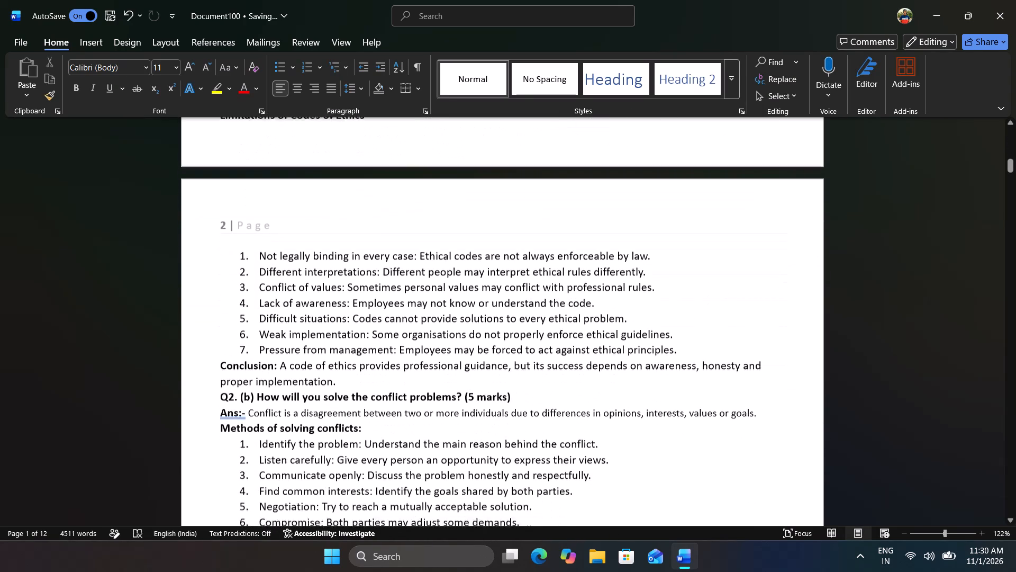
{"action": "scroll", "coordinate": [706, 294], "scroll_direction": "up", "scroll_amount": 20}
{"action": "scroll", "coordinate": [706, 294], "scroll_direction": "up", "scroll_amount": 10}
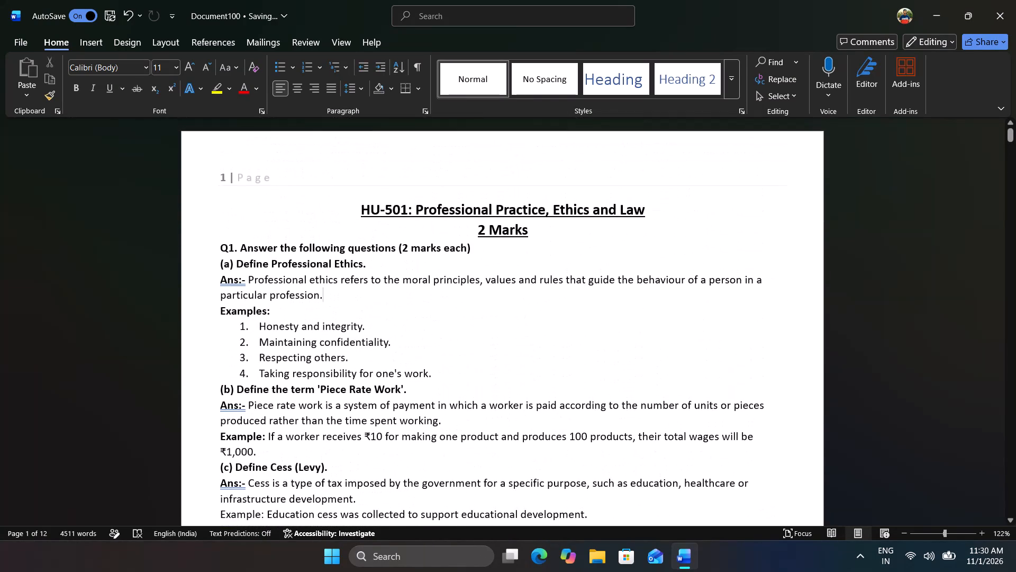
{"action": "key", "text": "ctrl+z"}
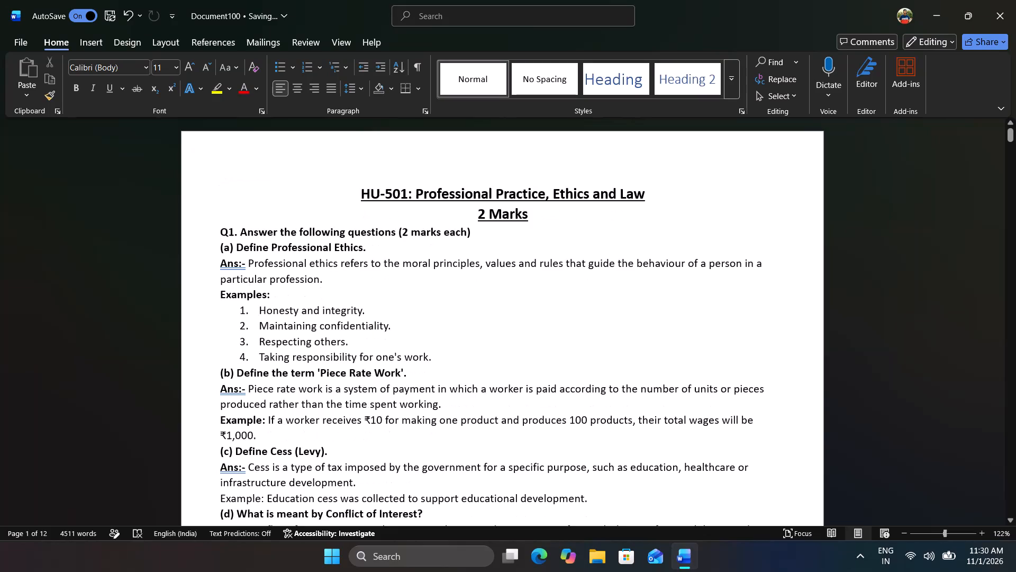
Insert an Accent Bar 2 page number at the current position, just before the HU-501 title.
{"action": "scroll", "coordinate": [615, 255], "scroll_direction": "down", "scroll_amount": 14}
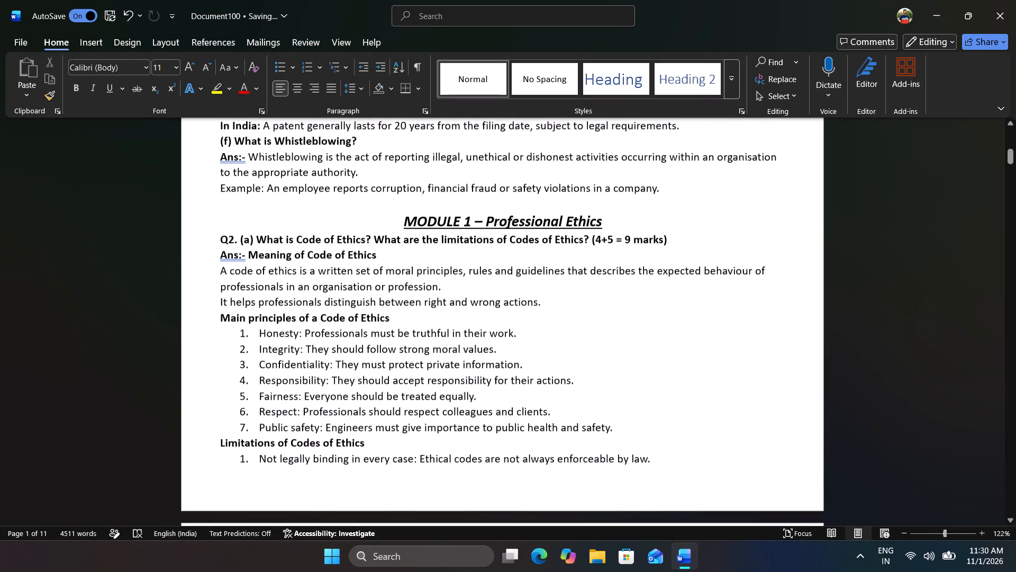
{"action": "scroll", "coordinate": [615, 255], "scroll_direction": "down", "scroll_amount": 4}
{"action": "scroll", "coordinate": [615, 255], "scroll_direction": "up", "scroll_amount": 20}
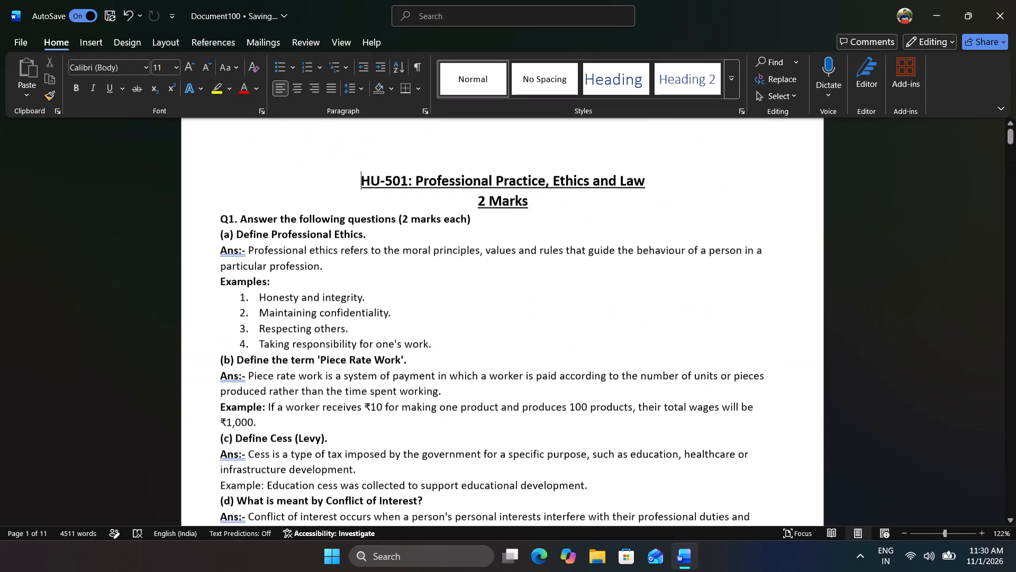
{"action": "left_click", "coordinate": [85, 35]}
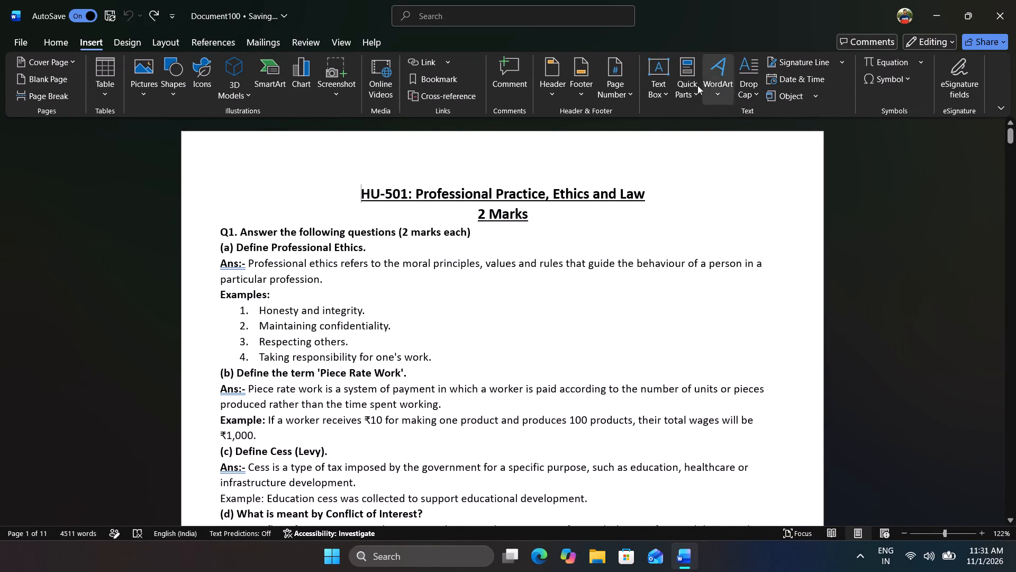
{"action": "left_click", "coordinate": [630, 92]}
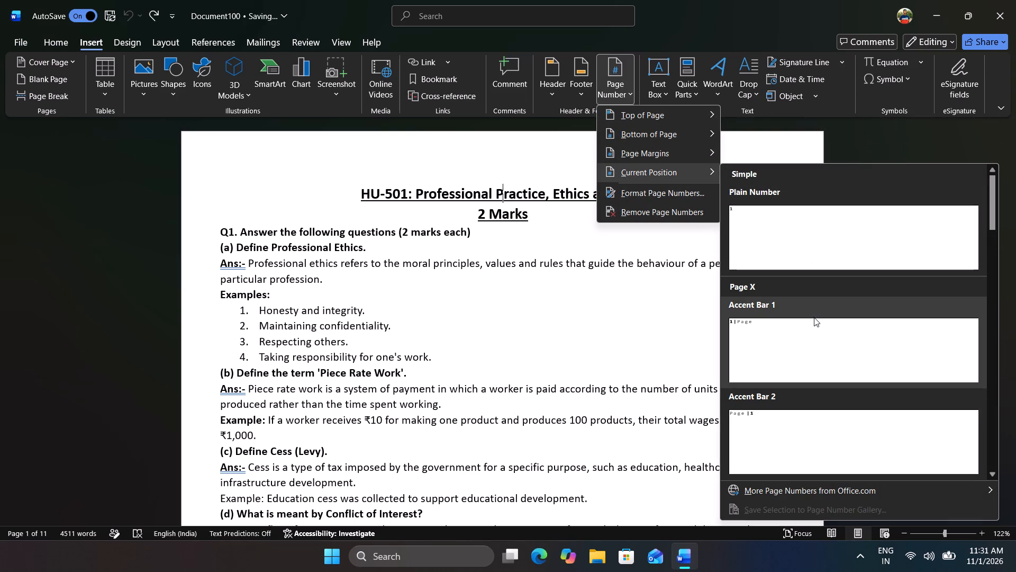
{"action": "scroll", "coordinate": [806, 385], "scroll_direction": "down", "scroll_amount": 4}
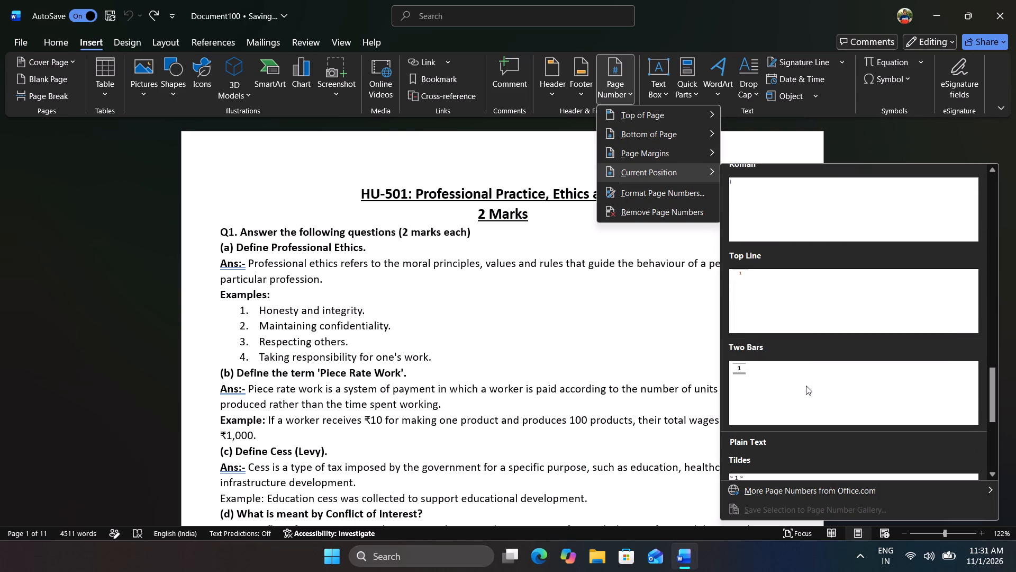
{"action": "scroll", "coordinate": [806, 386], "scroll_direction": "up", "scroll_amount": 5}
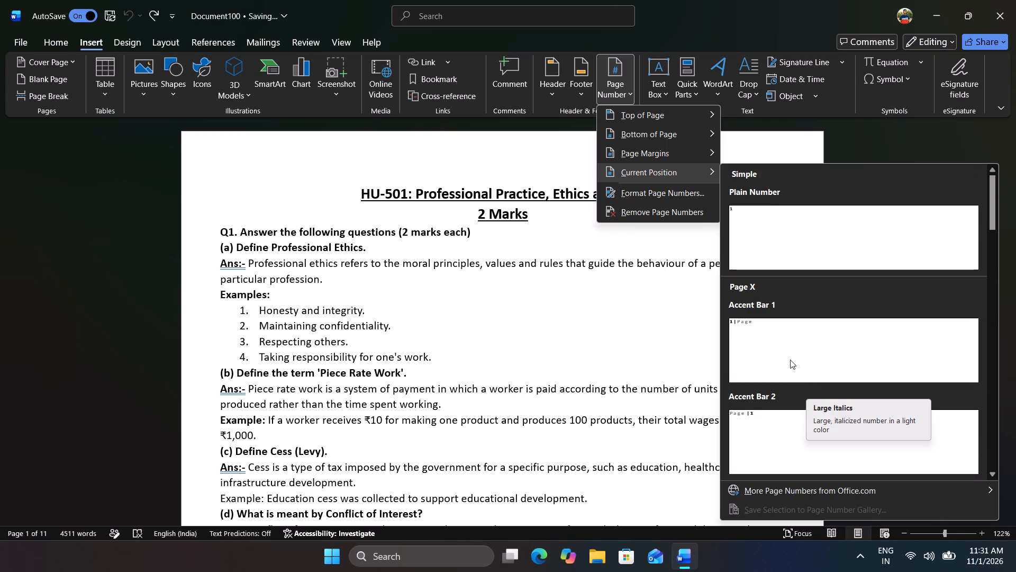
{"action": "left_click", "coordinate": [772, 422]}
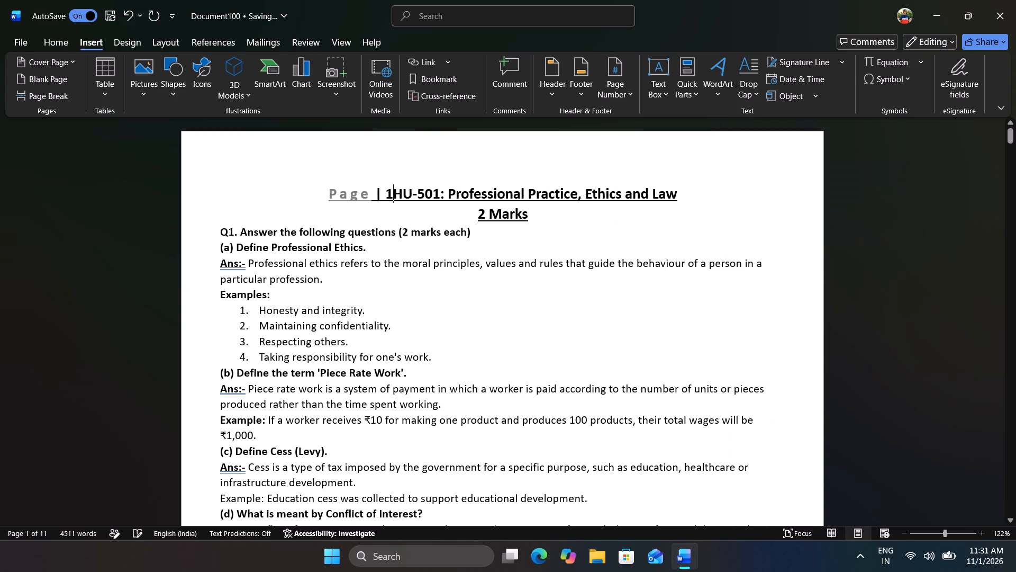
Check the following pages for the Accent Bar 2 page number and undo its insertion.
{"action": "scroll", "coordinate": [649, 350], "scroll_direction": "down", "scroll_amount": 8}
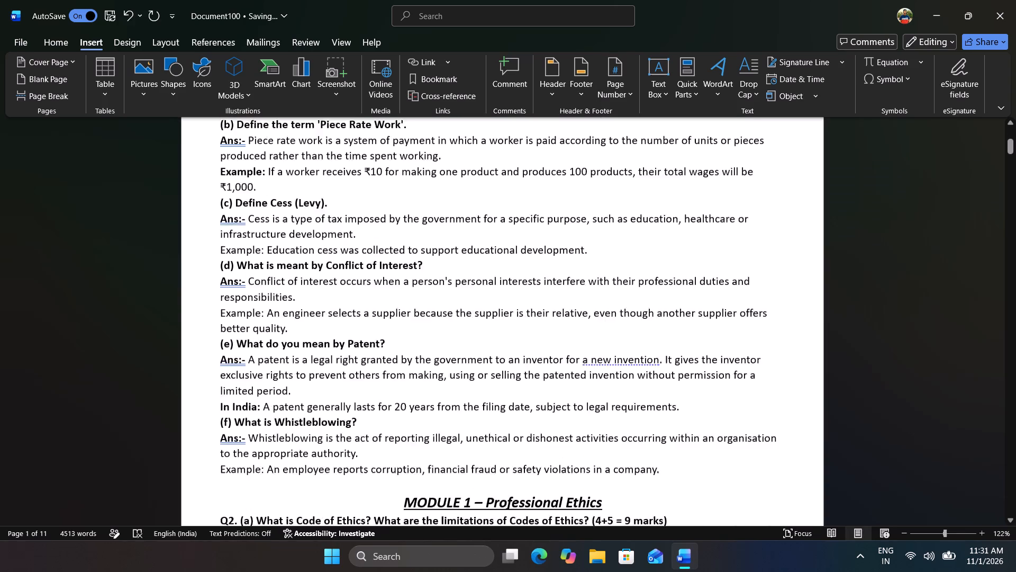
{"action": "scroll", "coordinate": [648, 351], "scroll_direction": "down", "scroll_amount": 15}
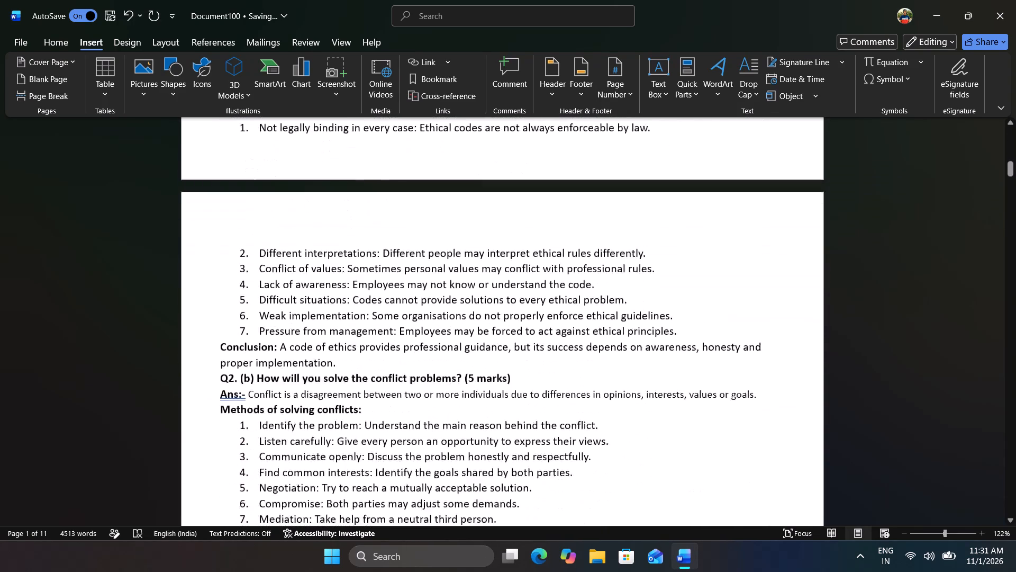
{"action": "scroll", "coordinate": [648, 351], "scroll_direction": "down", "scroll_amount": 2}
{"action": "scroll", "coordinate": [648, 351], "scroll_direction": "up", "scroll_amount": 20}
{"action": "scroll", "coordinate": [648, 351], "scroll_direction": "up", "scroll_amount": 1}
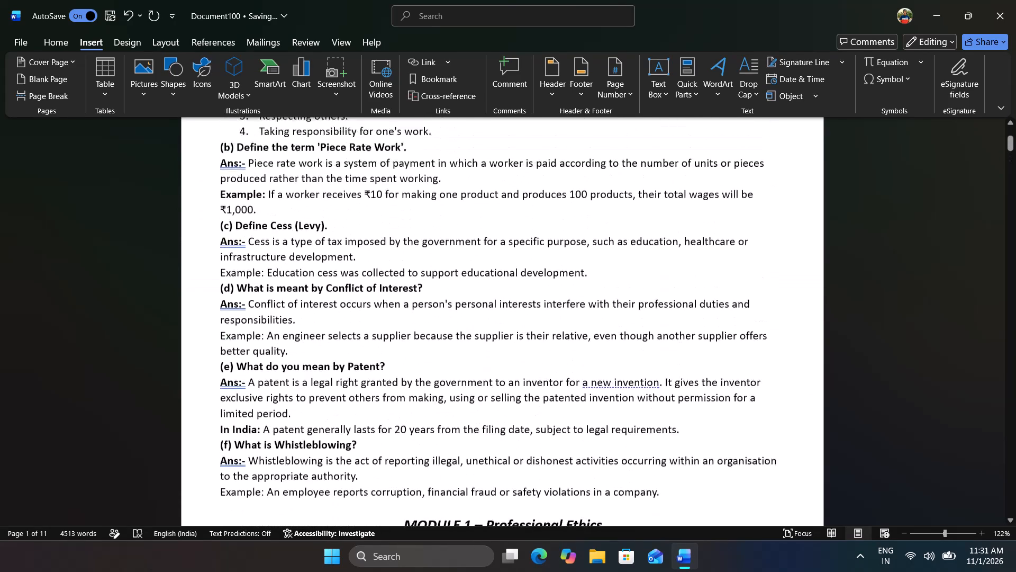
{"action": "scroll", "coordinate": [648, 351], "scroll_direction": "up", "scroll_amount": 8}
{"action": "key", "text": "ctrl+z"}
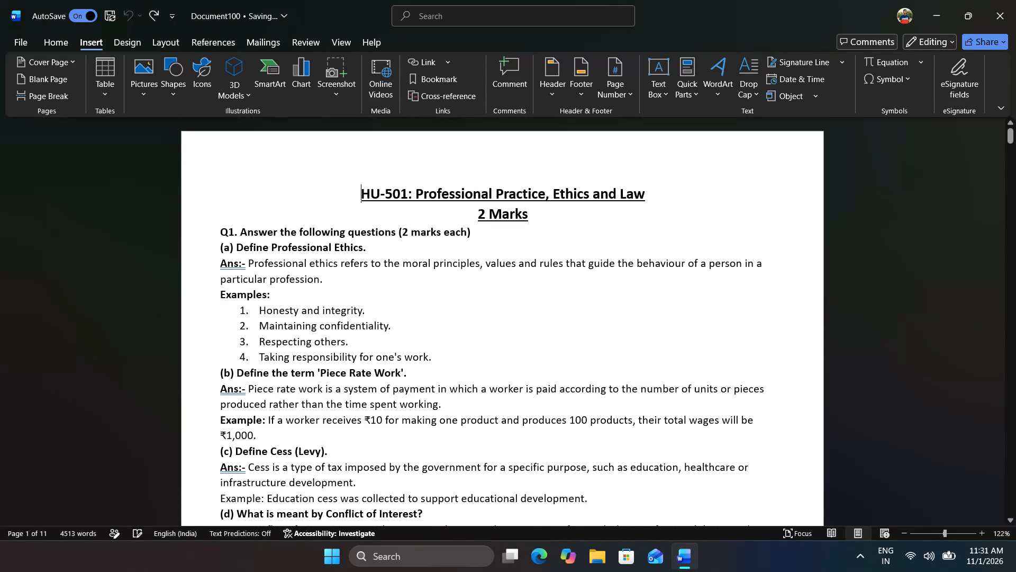
Browse the top-of-page number styles and insert Plain Number 3 page numbers in the header.
{"action": "left_click", "coordinate": [624, 92]}
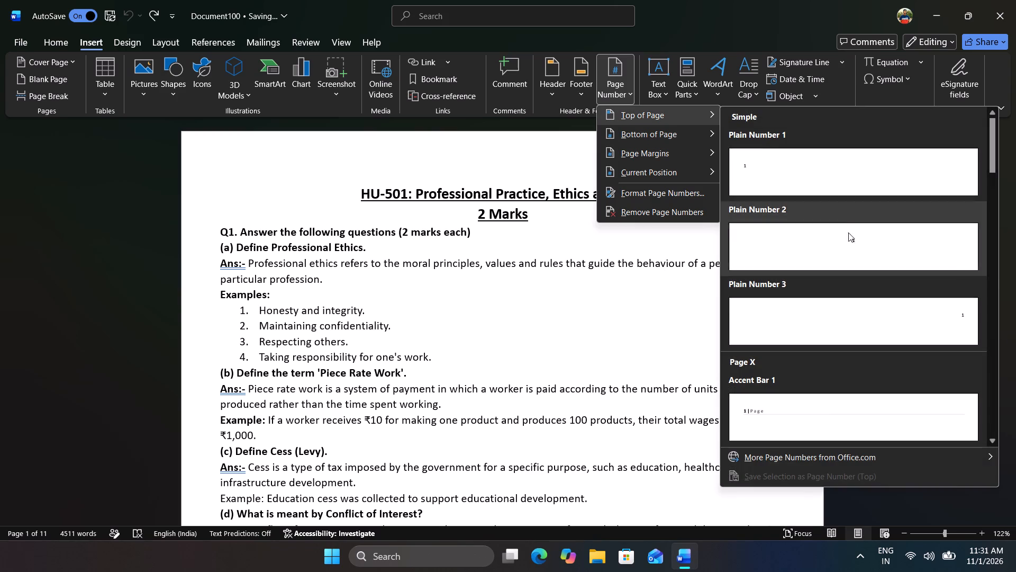
{"action": "scroll", "coordinate": [848, 235], "scroll_direction": "down", "scroll_amount": 3}
{"action": "scroll", "coordinate": [848, 235], "scroll_direction": "up", "scroll_amount": 2}
{"action": "scroll", "coordinate": [848, 236], "scroll_direction": "down", "scroll_amount": 2}
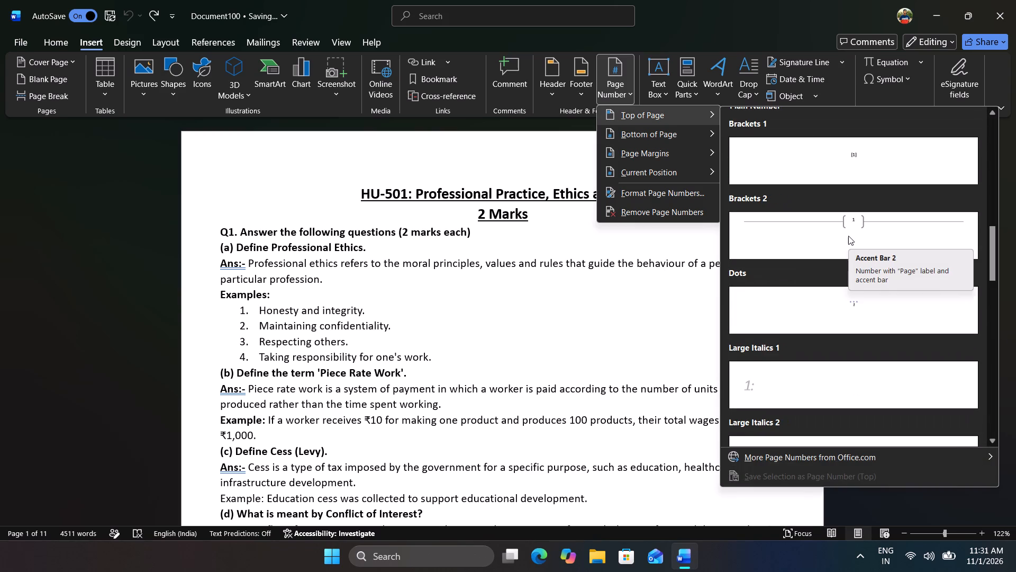
{"action": "scroll", "coordinate": [848, 236], "scroll_direction": "down", "scroll_amount": 1}
{"action": "scroll", "coordinate": [848, 236], "scroll_direction": "up", "scroll_amount": 1}
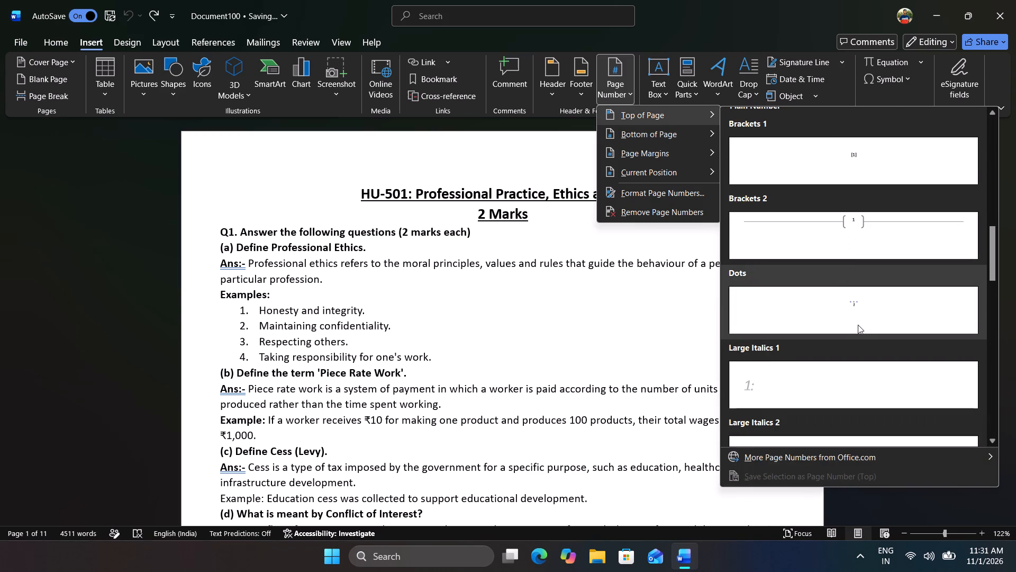
{"action": "scroll", "coordinate": [858, 325], "scroll_direction": "down", "scroll_amount": 2}
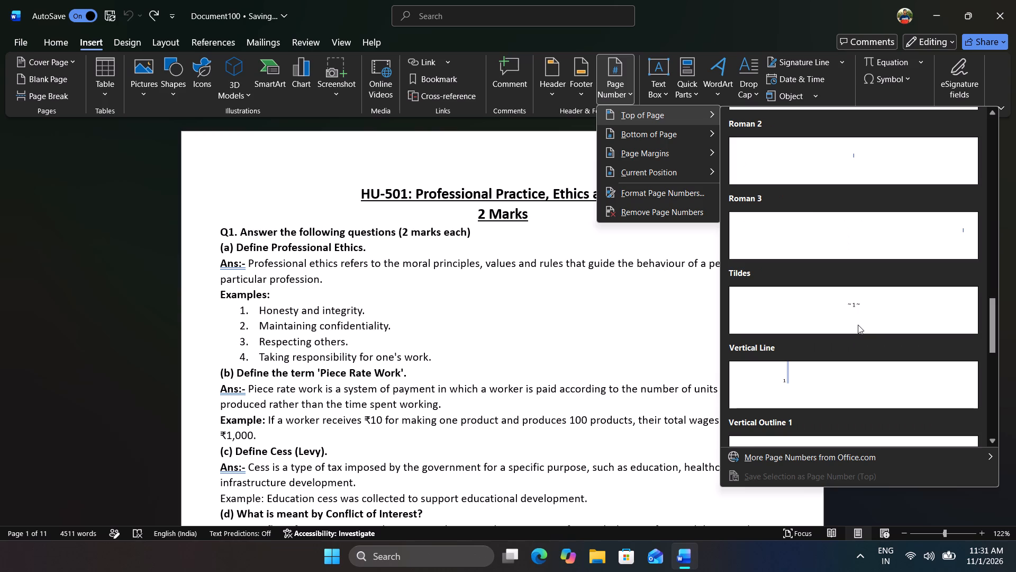
{"action": "scroll", "coordinate": [858, 325], "scroll_direction": "down", "scroll_amount": 2}
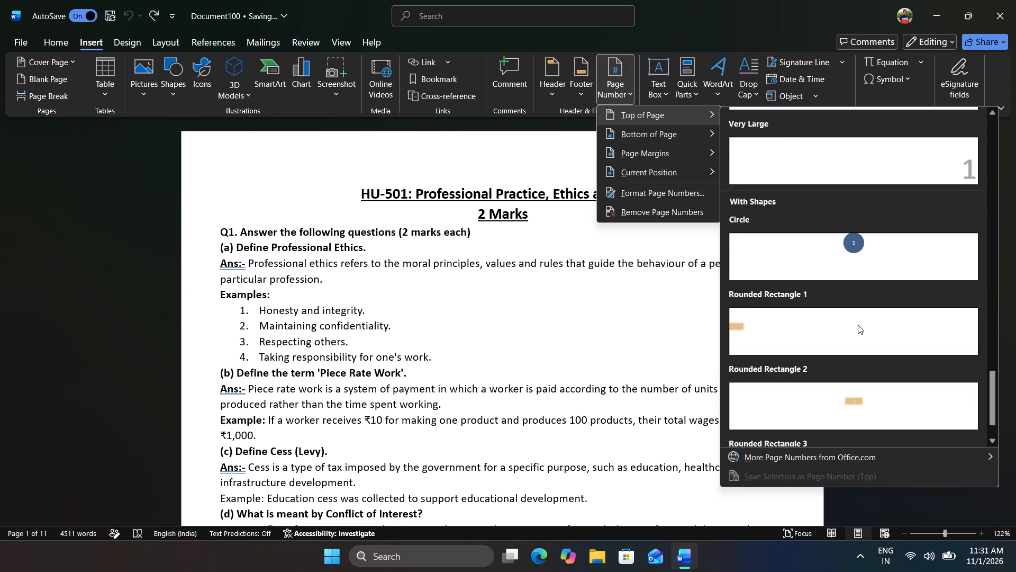
{"action": "scroll", "coordinate": [858, 325], "scroll_direction": "down", "scroll_amount": 5}
{"action": "scroll", "coordinate": [858, 325], "scroll_direction": "up", "scroll_amount": 18}
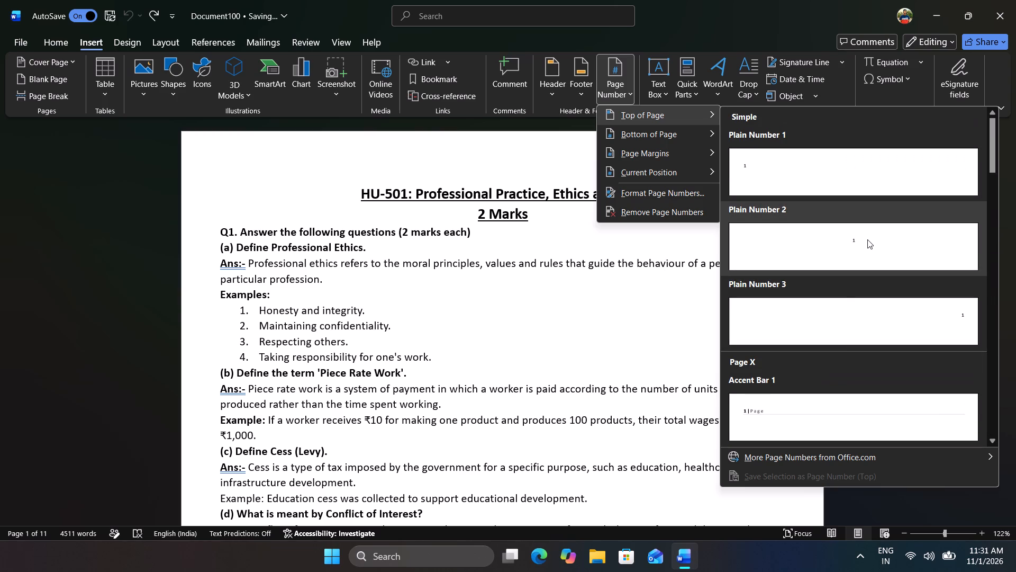
{"action": "left_click", "coordinate": [904, 312]}
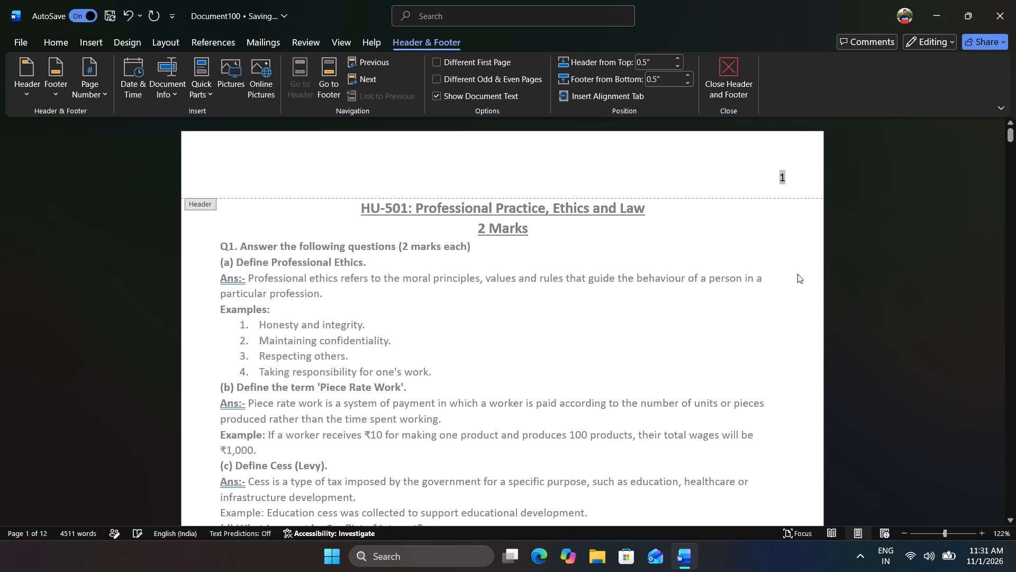
Leave header editing and check the Plain Number 3 page numbers from the first page through the last.
{"action": "left_click", "coordinate": [797, 273]}
{"action": "double_click", "coordinate": [797, 273]}
{"action": "scroll", "coordinate": [797, 273], "scroll_direction": "down", "scroll_amount": 6}
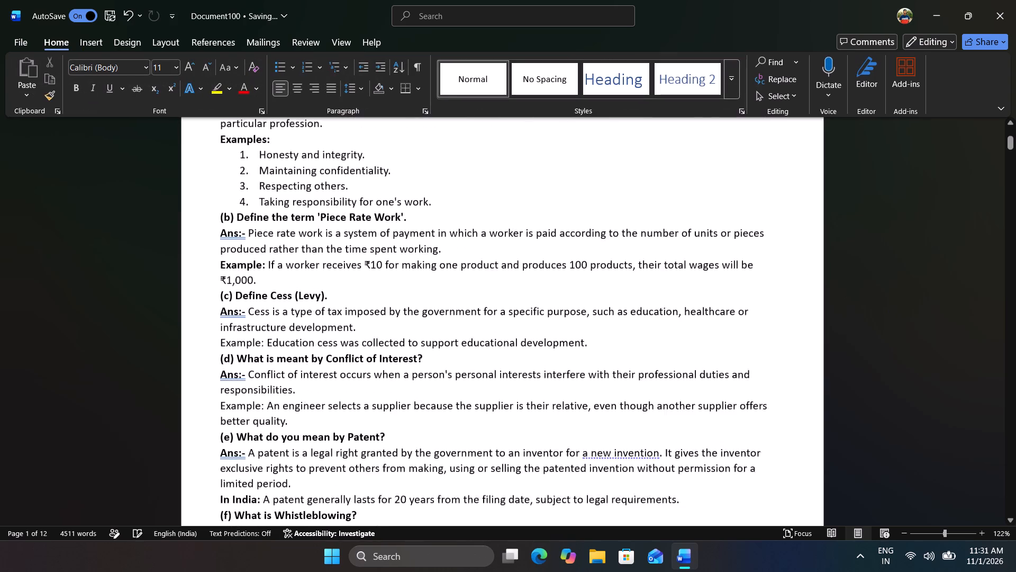
{"action": "scroll", "coordinate": [797, 273], "scroll_direction": "down", "scroll_amount": 17}
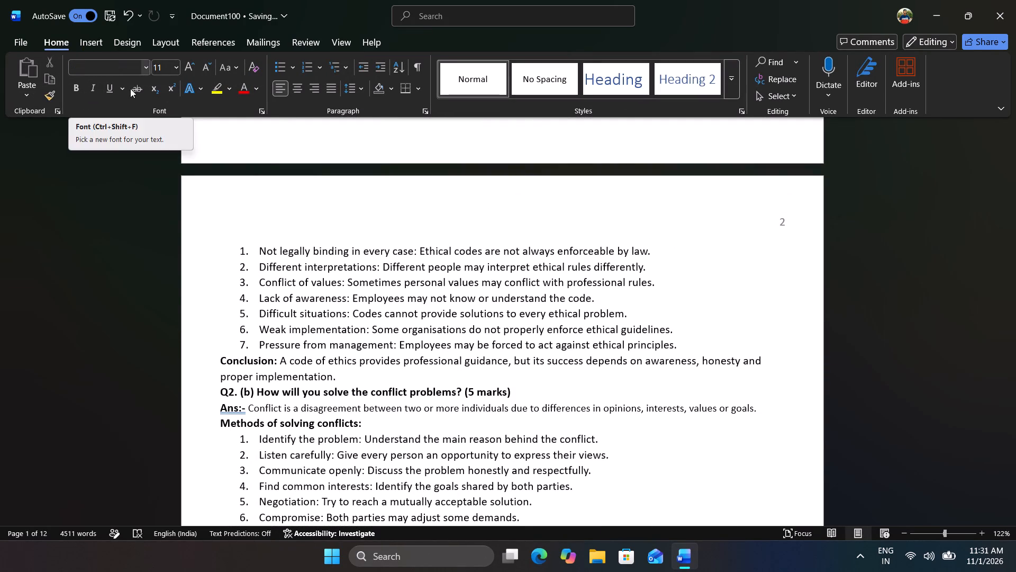
{"action": "scroll", "coordinate": [829, 308], "scroll_direction": "down", "scroll_amount": 10}
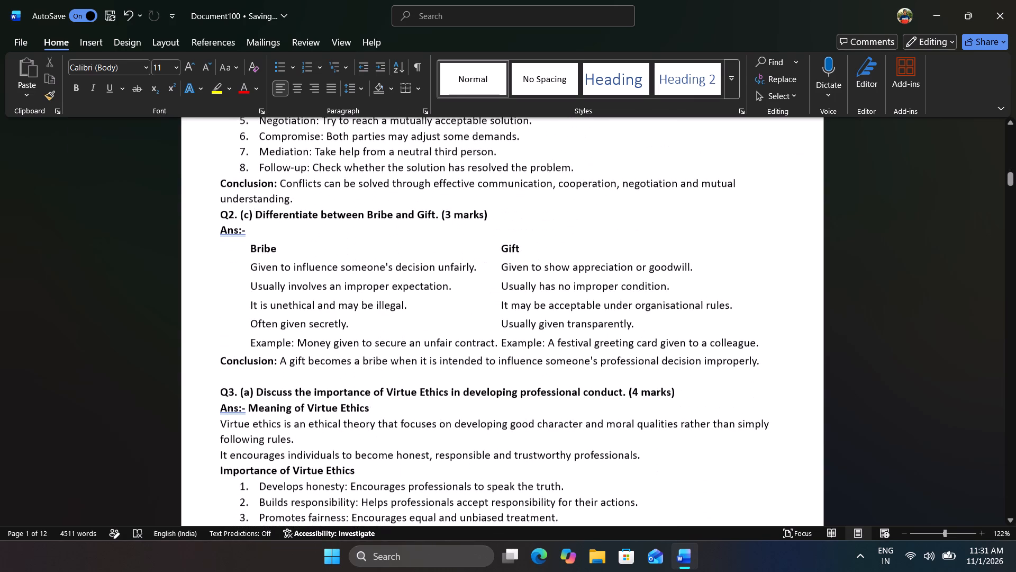
{"action": "scroll", "coordinate": [829, 308], "scroll_direction": "down", "scroll_amount": 20}
{"action": "scroll", "coordinate": [829, 308], "scroll_direction": "down", "scroll_amount": 10}
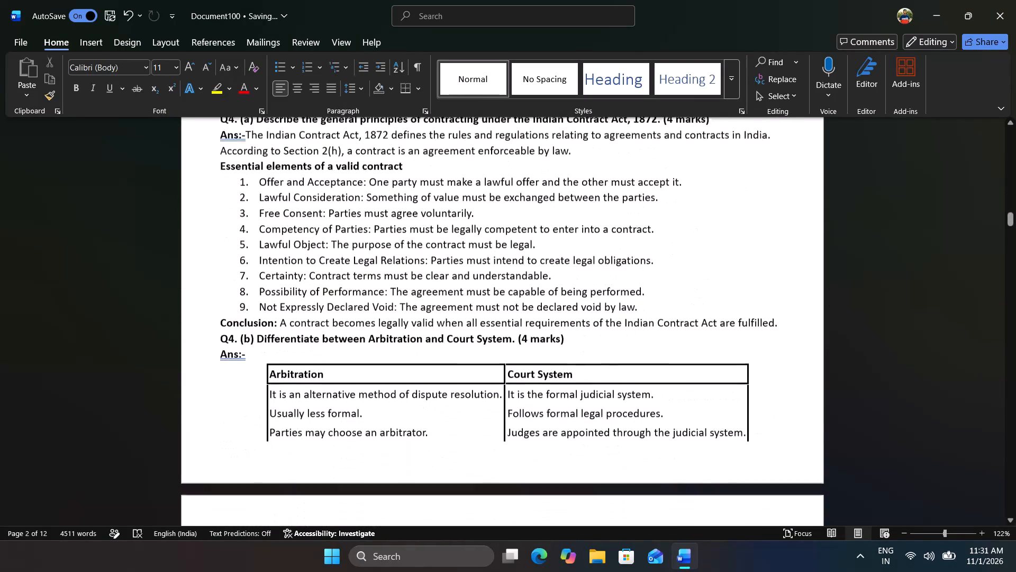
{"action": "scroll", "coordinate": [829, 308], "scroll_direction": "down", "scroll_amount": 4}
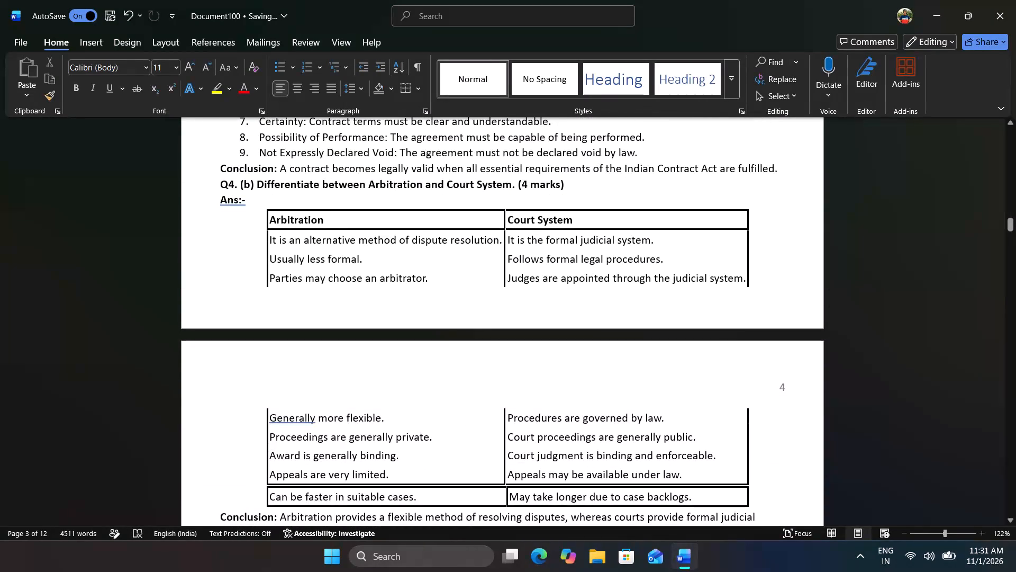
{"action": "scroll", "coordinate": [829, 308], "scroll_direction": "down", "scroll_amount": 7}
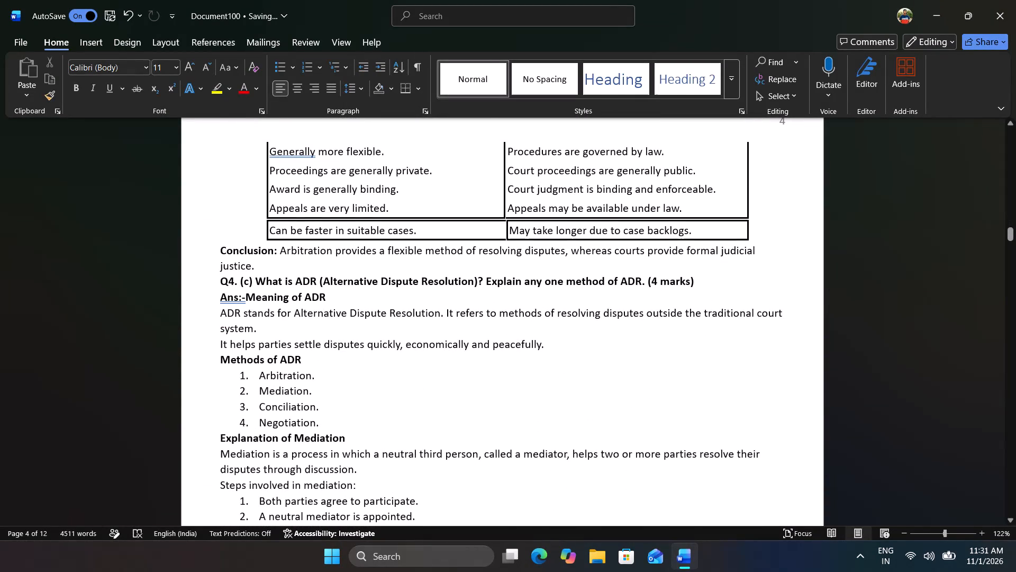
{"action": "scroll", "coordinate": [829, 308], "scroll_direction": "down", "scroll_amount": 20}
{"action": "scroll", "coordinate": [829, 308], "scroll_direction": "down", "scroll_amount": 2}
{"action": "middle_click", "coordinate": [830, 309]}
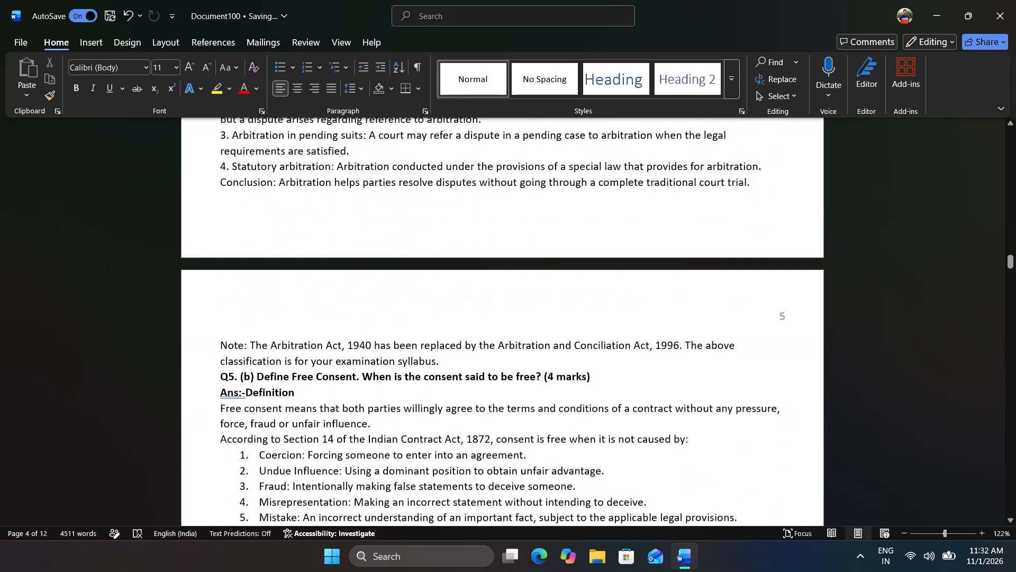
{"action": "scroll", "coordinate": [977, 312], "scroll_direction": "down", "scroll_amount": 5}
{"action": "left_click_drag", "start_coordinate": [1006, 271], "coordinate": [1015, 463]}
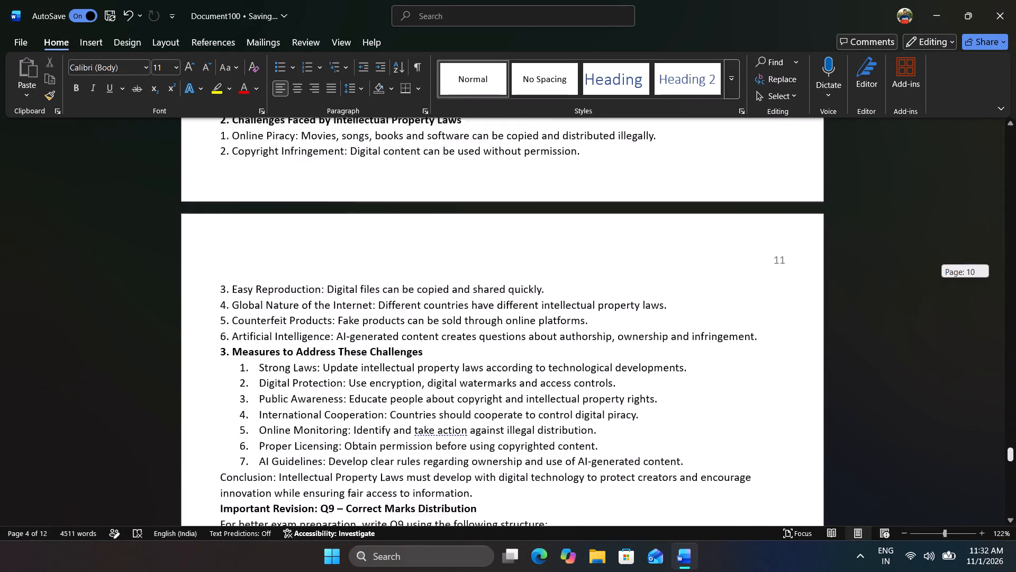
{"action": "left_click_drag", "start_coordinate": [1015, 463], "coordinate": [1015, 486]}
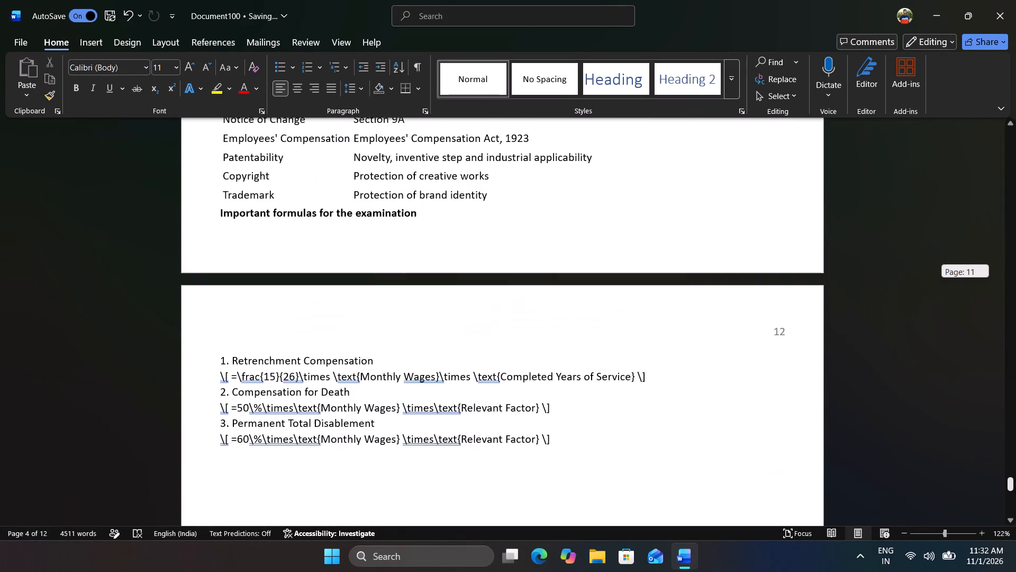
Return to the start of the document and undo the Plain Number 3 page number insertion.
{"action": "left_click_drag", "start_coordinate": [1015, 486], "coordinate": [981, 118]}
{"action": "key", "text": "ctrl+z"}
Review the page tops and page breaks from the first page to the Arbitration and Court System table, and return to the title.
{"action": "scroll", "coordinate": [828, 250], "scroll_direction": "down", "scroll_amount": 10}
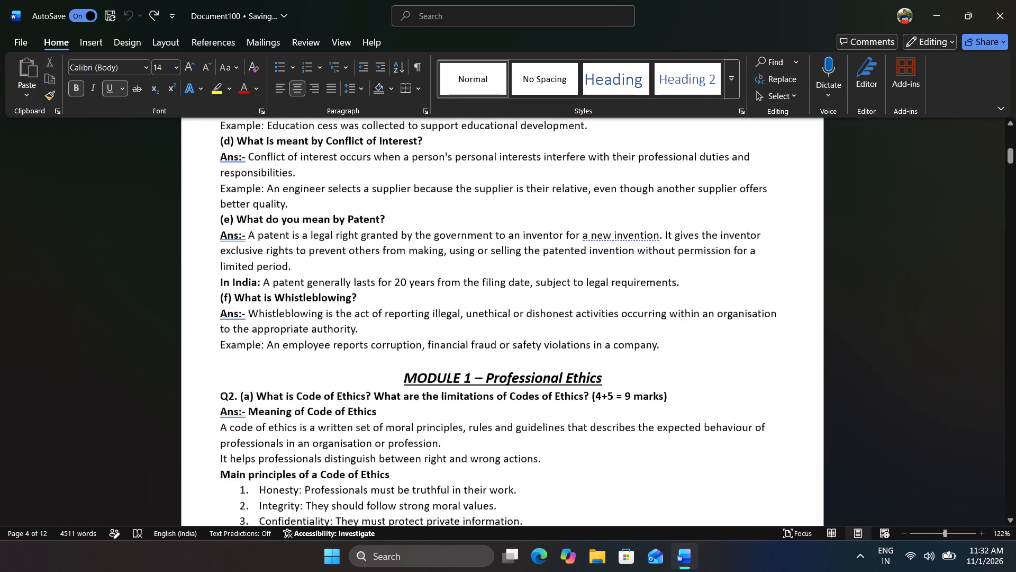
{"action": "scroll", "coordinate": [804, 261], "scroll_direction": "down", "scroll_amount": 18}
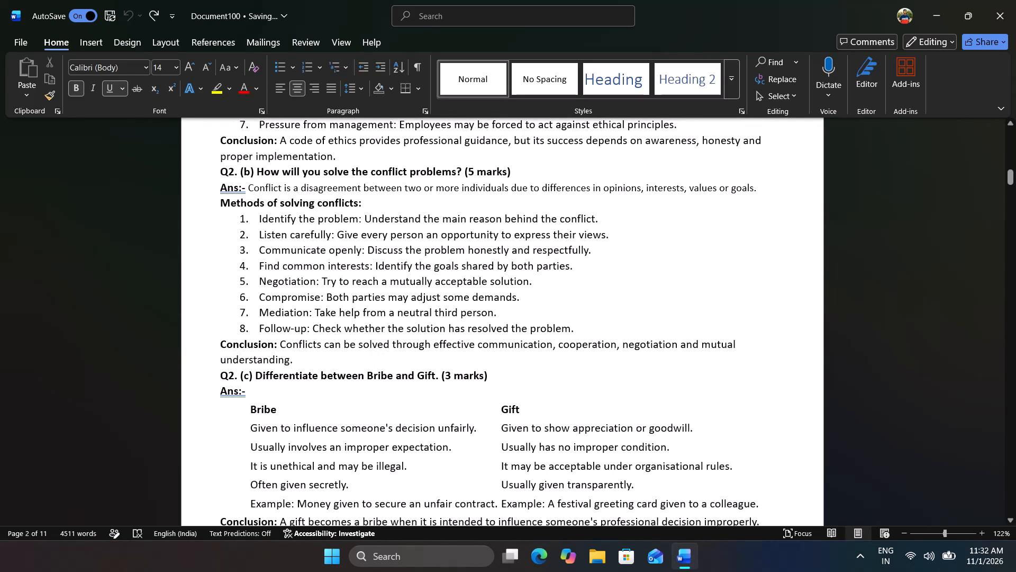
{"action": "scroll", "coordinate": [804, 261], "scroll_direction": "down", "scroll_amount": 19}
{"action": "scroll", "coordinate": [804, 261], "scroll_direction": "down", "scroll_amount": 4}
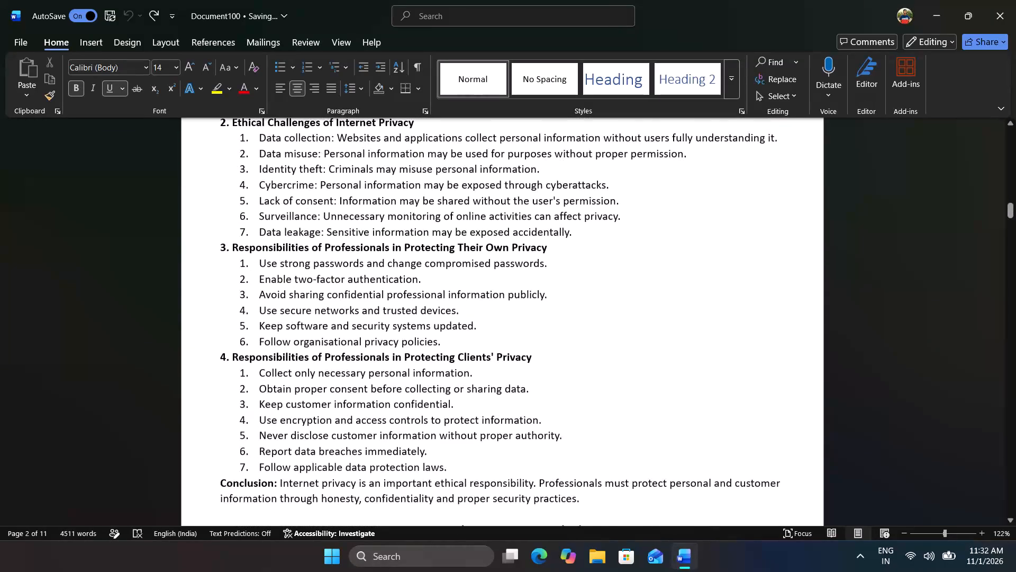
{"action": "scroll", "coordinate": [804, 261], "scroll_direction": "down", "scroll_amount": 13}
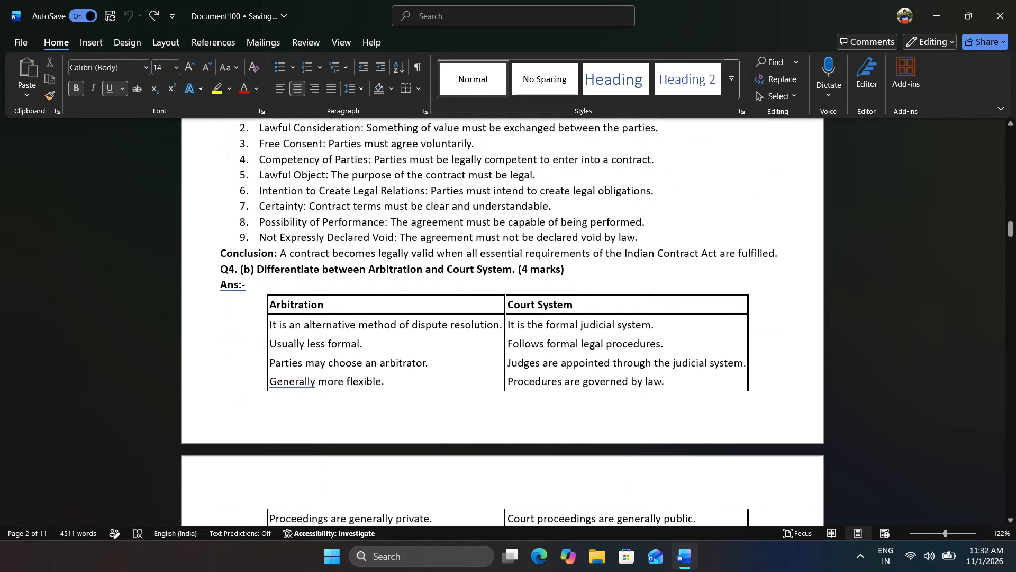
{"action": "scroll", "coordinate": [804, 261], "scroll_direction": "down", "scroll_amount": 2}
{"action": "scroll", "coordinate": [804, 261], "scroll_direction": "up", "scroll_amount": 14}
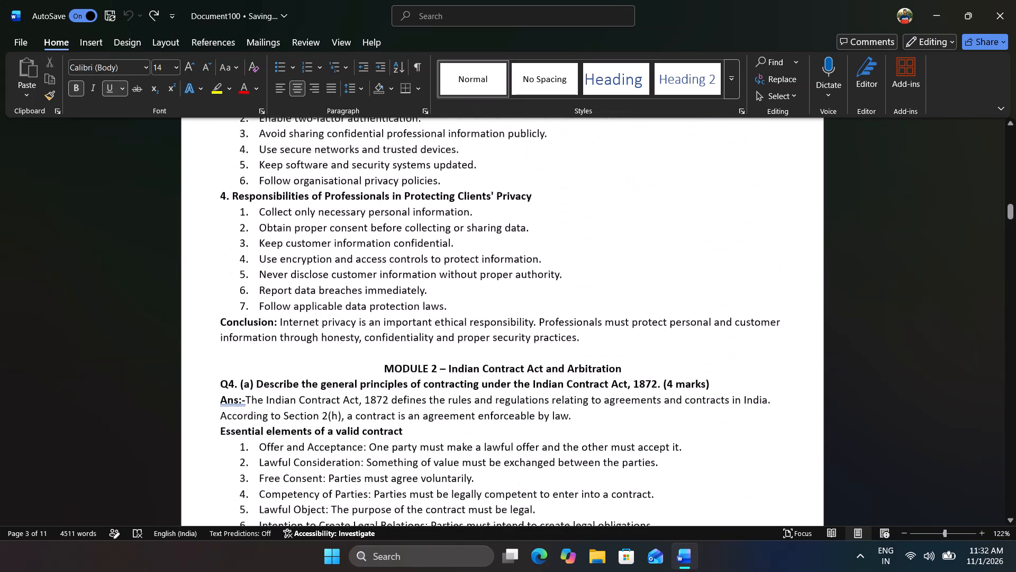
{"action": "scroll", "coordinate": [804, 261], "scroll_direction": "up", "scroll_amount": 17}
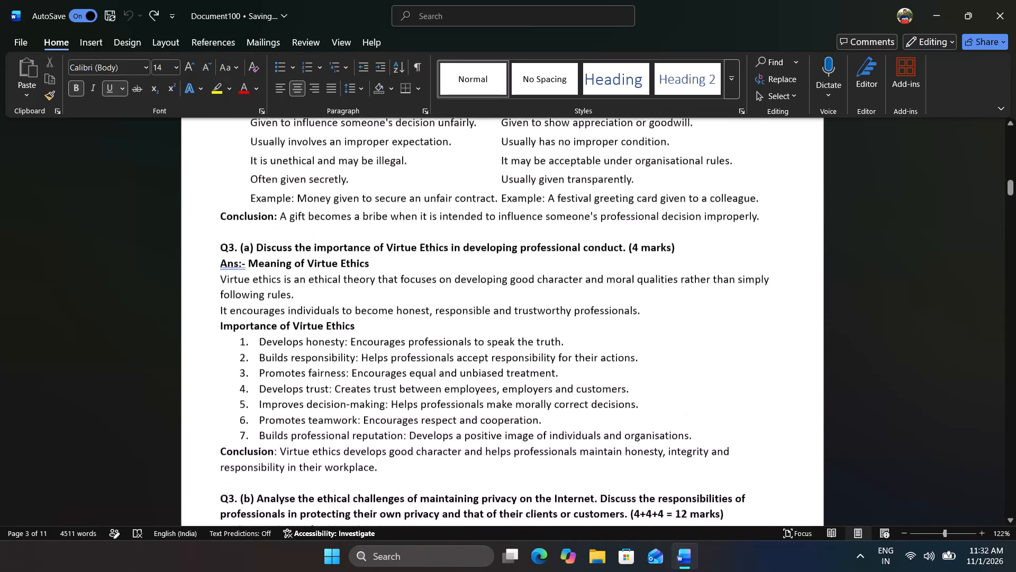
{"action": "scroll", "coordinate": [804, 261], "scroll_direction": "up", "scroll_amount": 6}
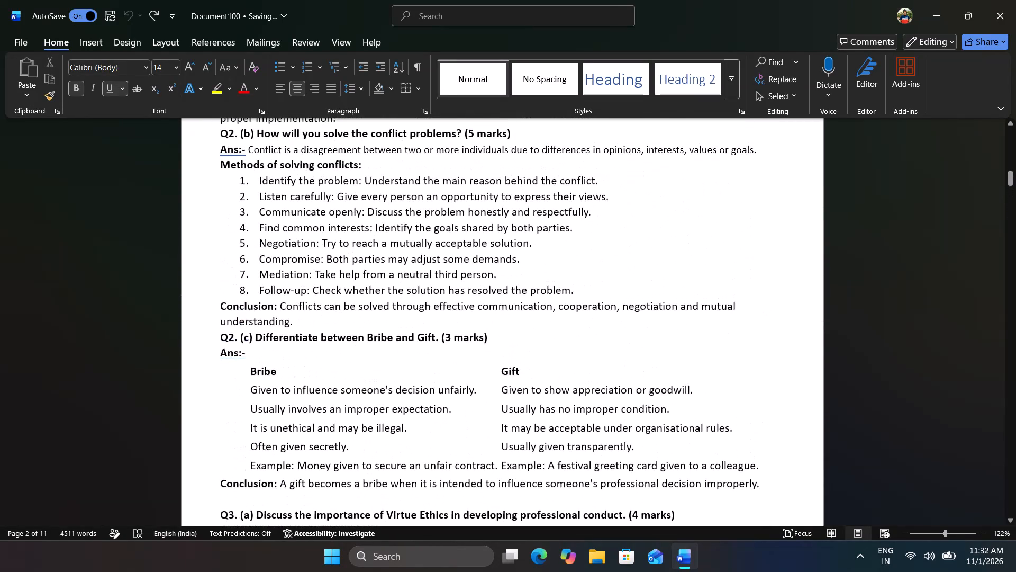
{"action": "scroll", "coordinate": [804, 261], "scroll_direction": "up", "scroll_amount": 6}
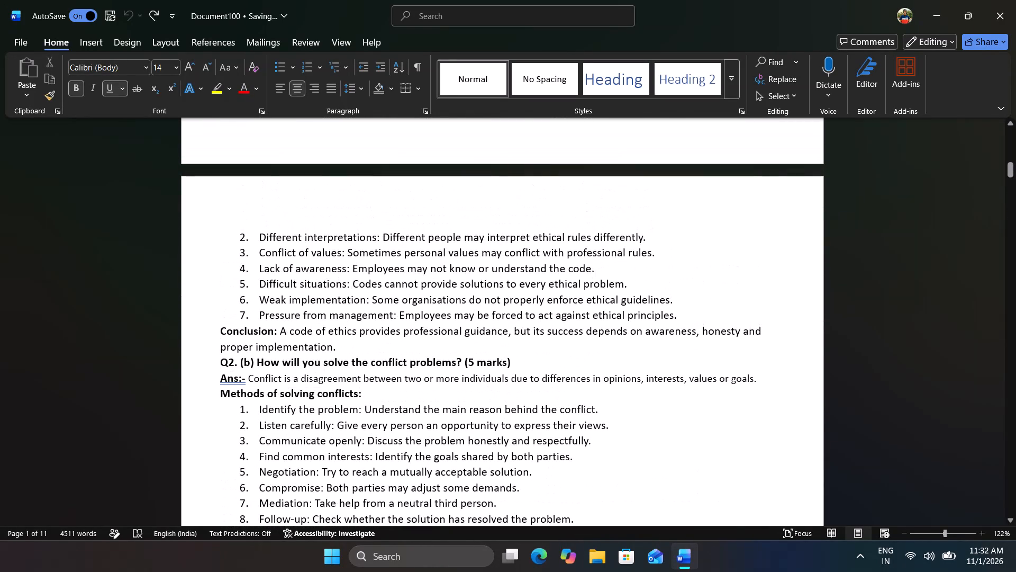
{"action": "left_click", "coordinate": [325, 218]}
{"action": "scroll", "coordinate": [325, 218], "scroll_direction": "up", "scroll_amount": 12}
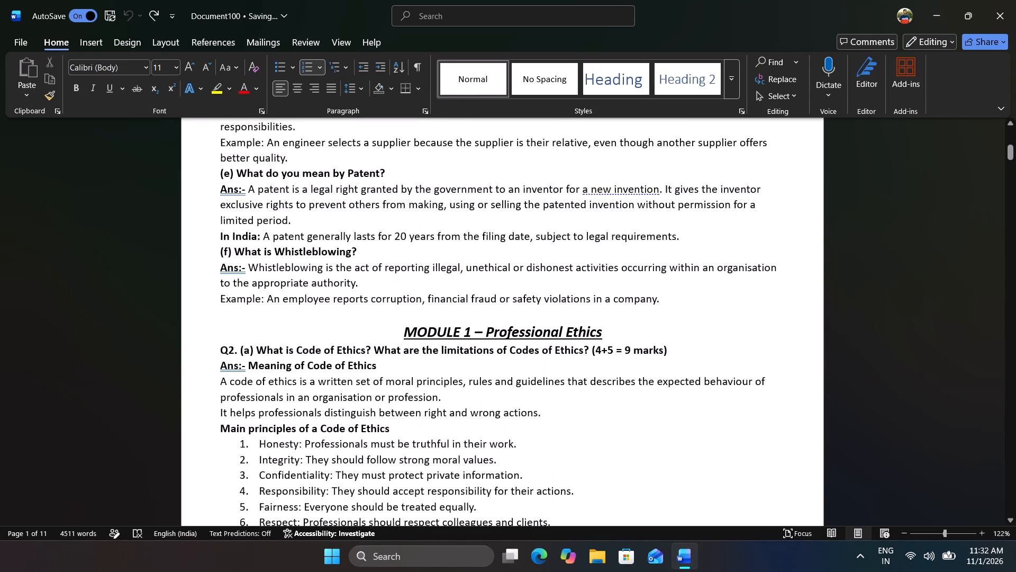
{"action": "scroll", "coordinate": [325, 218], "scroll_direction": "up", "scroll_amount": 16}
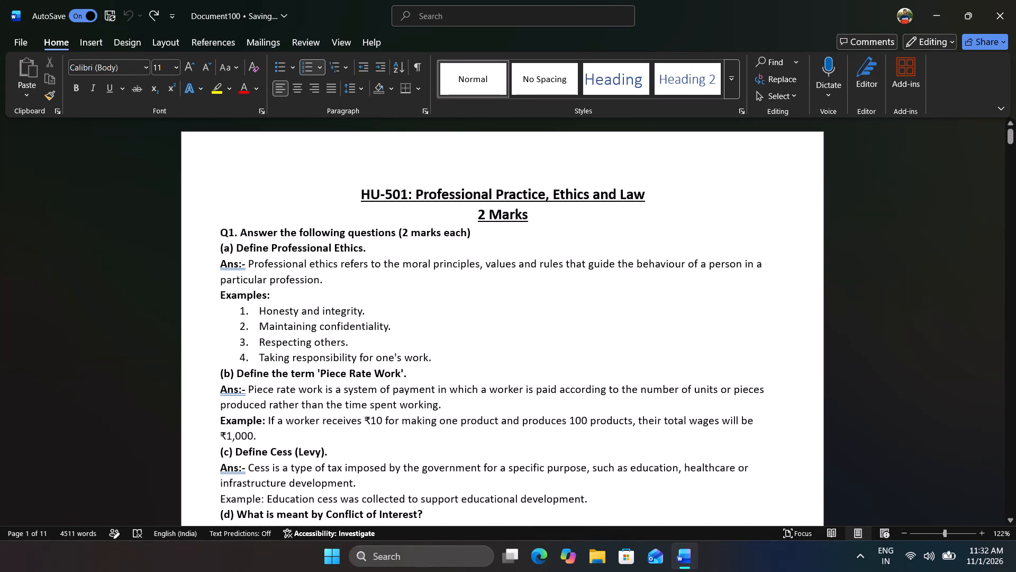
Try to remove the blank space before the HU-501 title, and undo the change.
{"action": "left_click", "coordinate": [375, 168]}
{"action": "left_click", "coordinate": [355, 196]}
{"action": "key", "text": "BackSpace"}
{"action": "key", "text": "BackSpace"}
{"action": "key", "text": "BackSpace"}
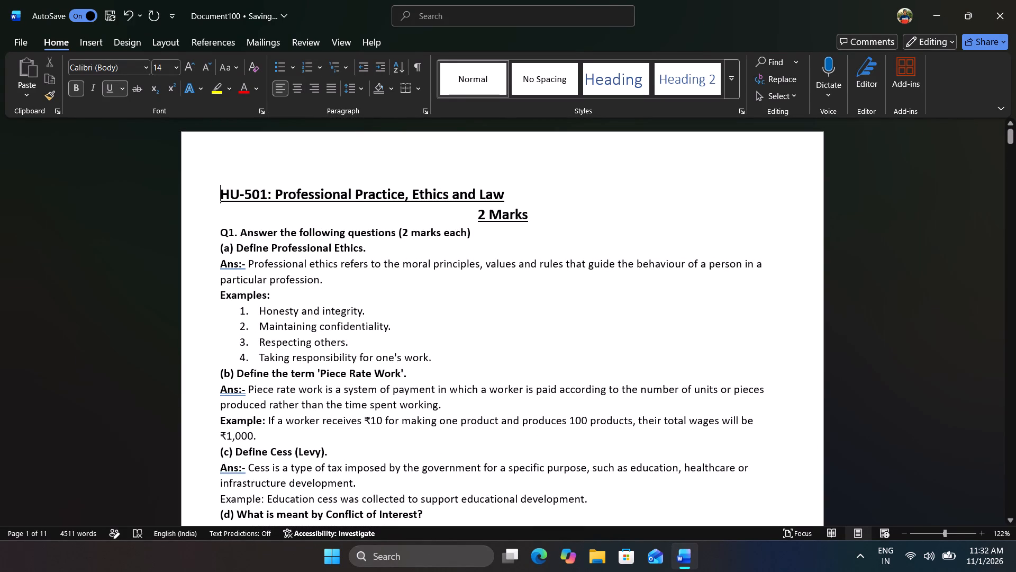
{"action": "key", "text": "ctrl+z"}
Examine the top spacing and page breaks from the first page to the split Arbitration and Court System table.
{"action": "scroll", "coordinate": [355, 196], "scroll_direction": "down", "scroll_amount": 12}
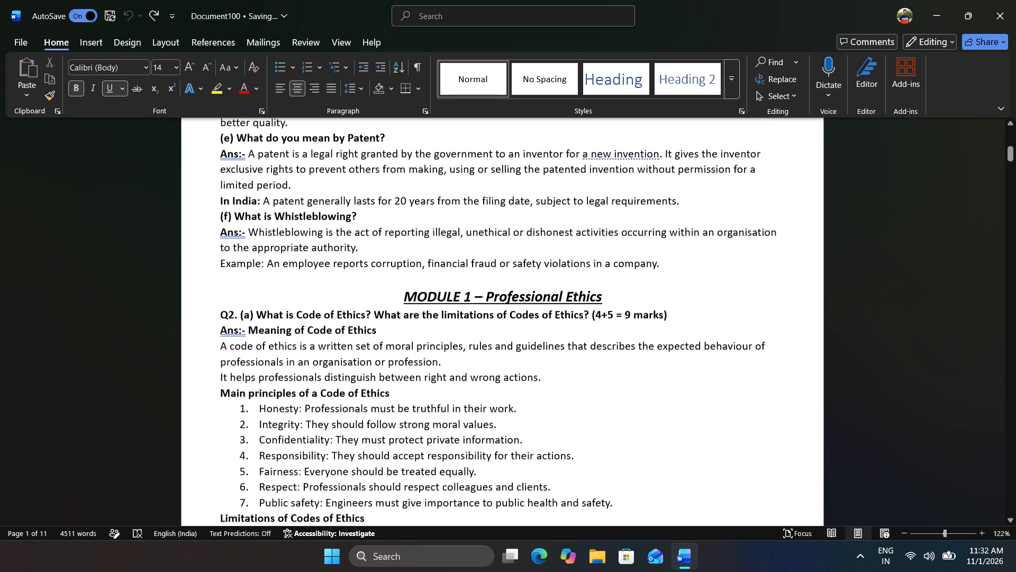
{"action": "scroll", "coordinate": [375, 238], "scroll_direction": "down", "scroll_amount": 6}
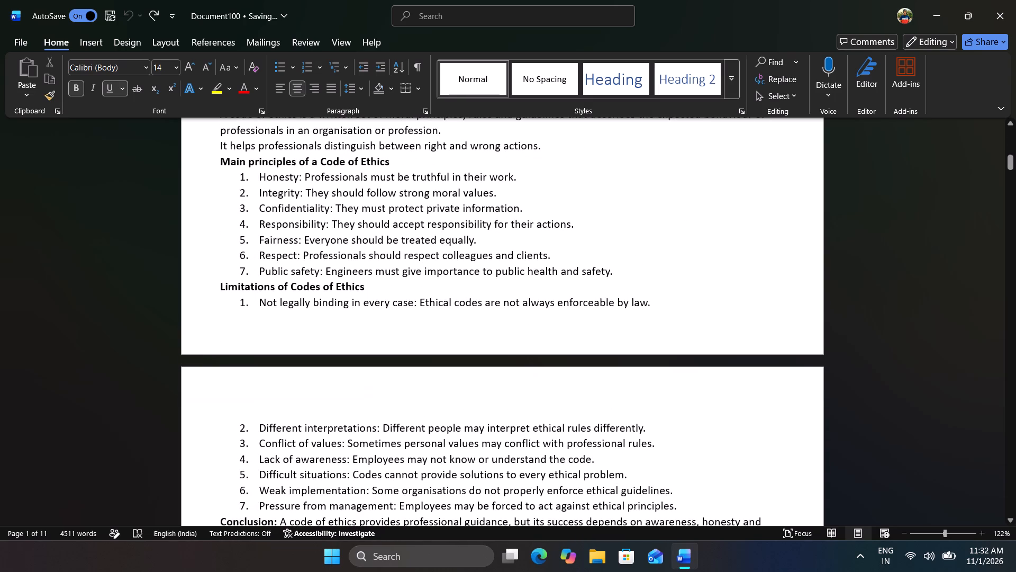
{"action": "left_click", "coordinate": [375, 238]}
{"action": "scroll", "coordinate": [375, 238], "scroll_direction": "down", "scroll_amount": 7}
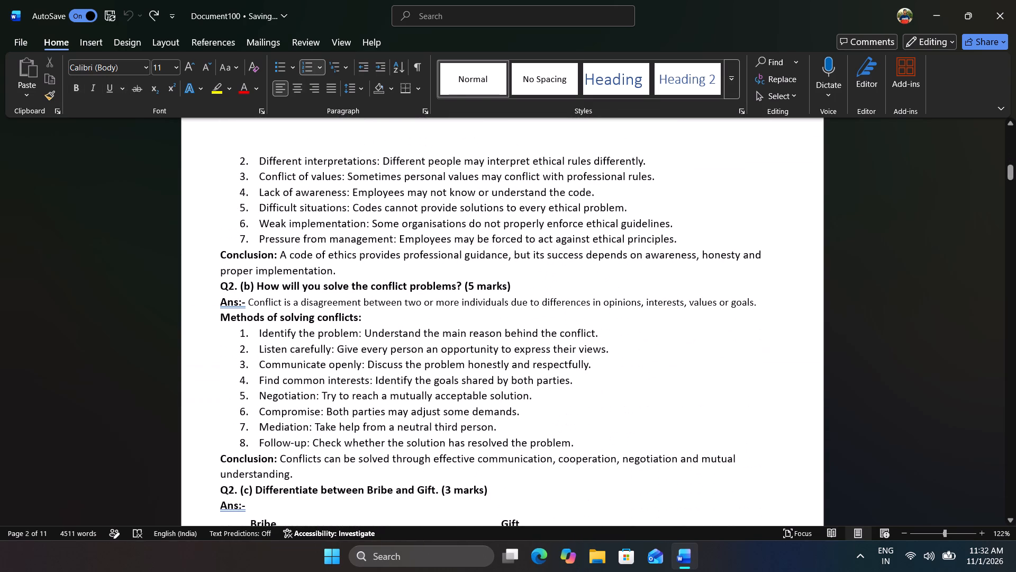
{"action": "scroll", "coordinate": [375, 238], "scroll_direction": "down", "scroll_amount": 9}
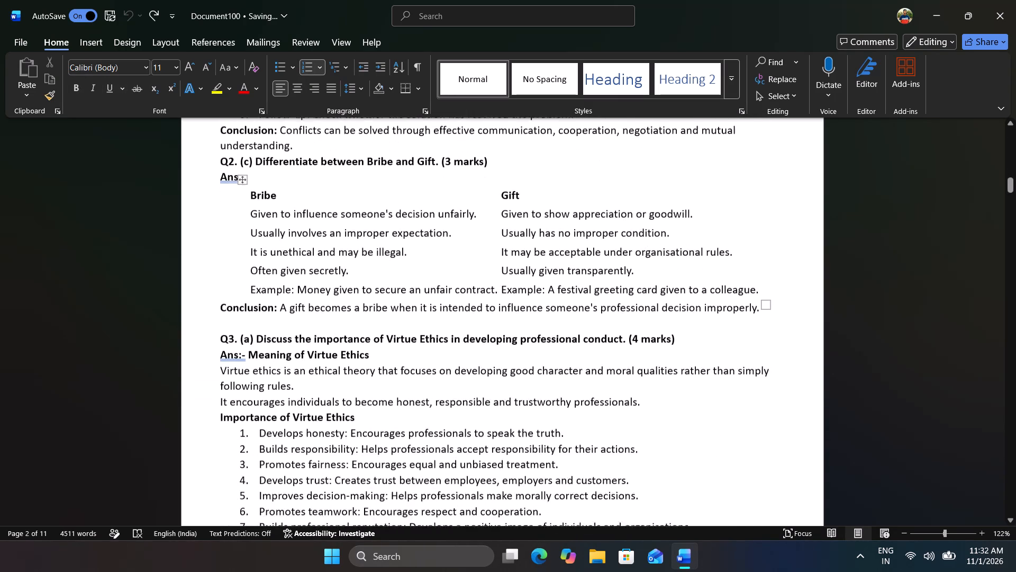
{"action": "scroll", "coordinate": [375, 238], "scroll_direction": "down", "scroll_amount": 12}
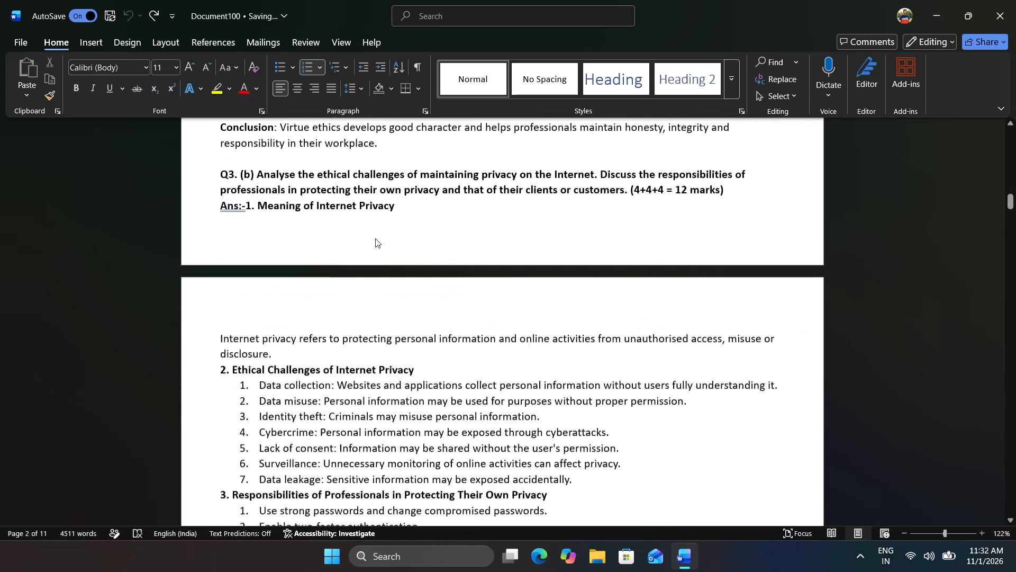
{"action": "scroll", "coordinate": [375, 238], "scroll_direction": "down", "scroll_amount": 12}
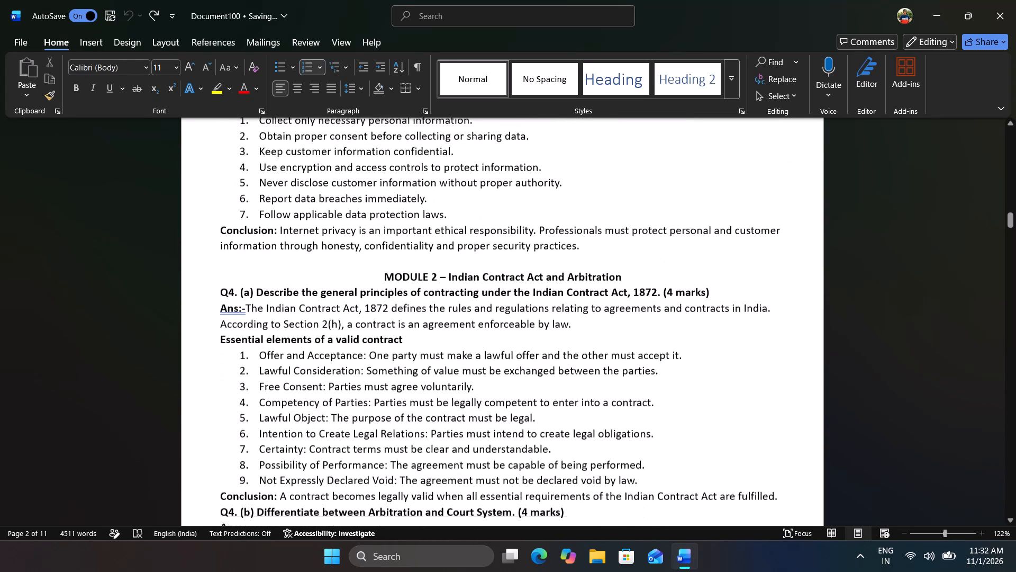
{"action": "scroll", "coordinate": [375, 238], "scroll_direction": "down", "scroll_amount": 9}
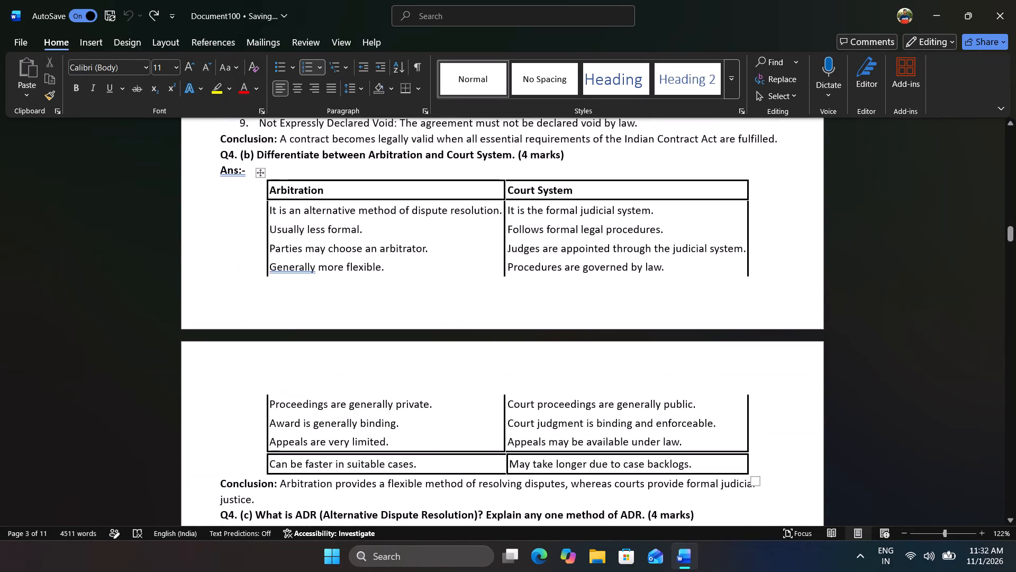
Apply the Narrow margin preset (0.5" on all sides) to the document, starting from the Arbitration table.
{"action": "left_click", "coordinate": [293, 368]}
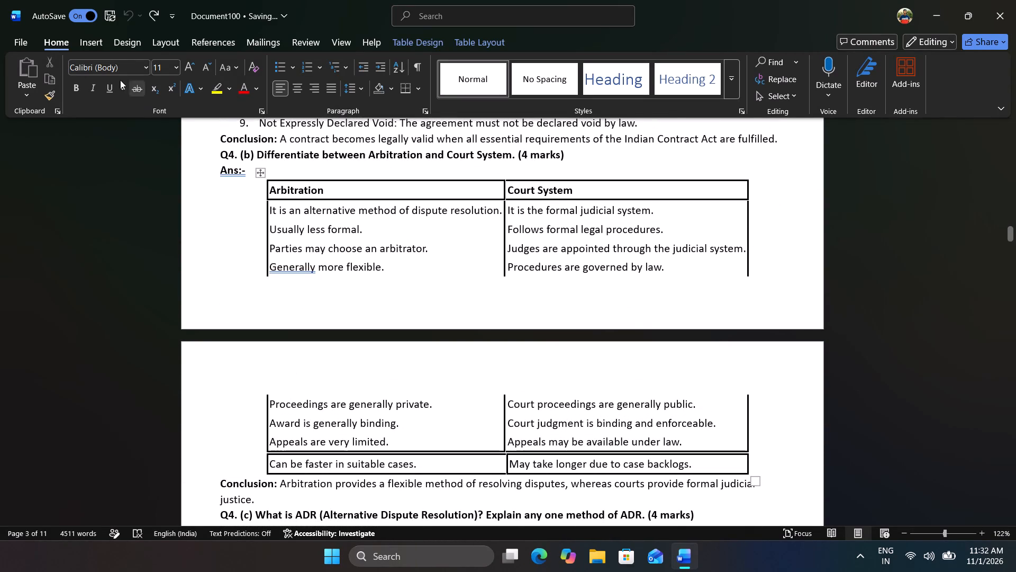
{"action": "left_click", "coordinate": [88, 46]}
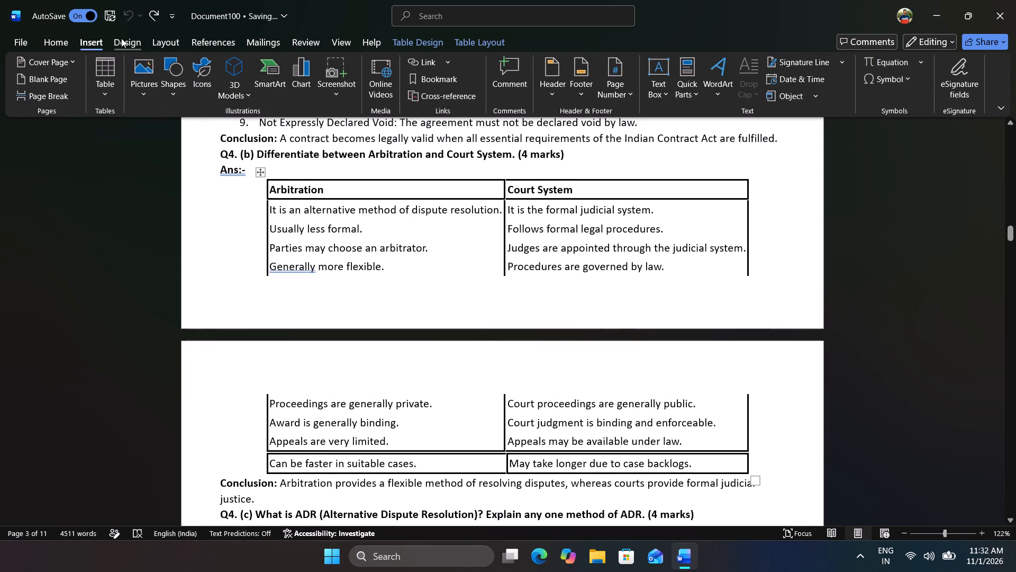
{"action": "left_click", "coordinate": [71, 41]}
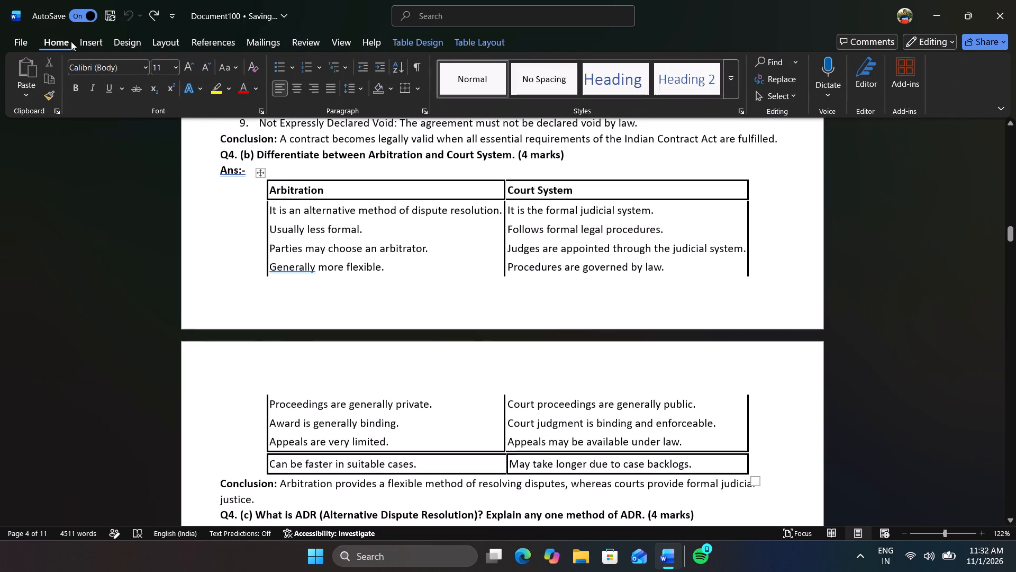
{"action": "left_click", "coordinate": [125, 43]}
{"action": "left_click", "coordinate": [173, 43]}
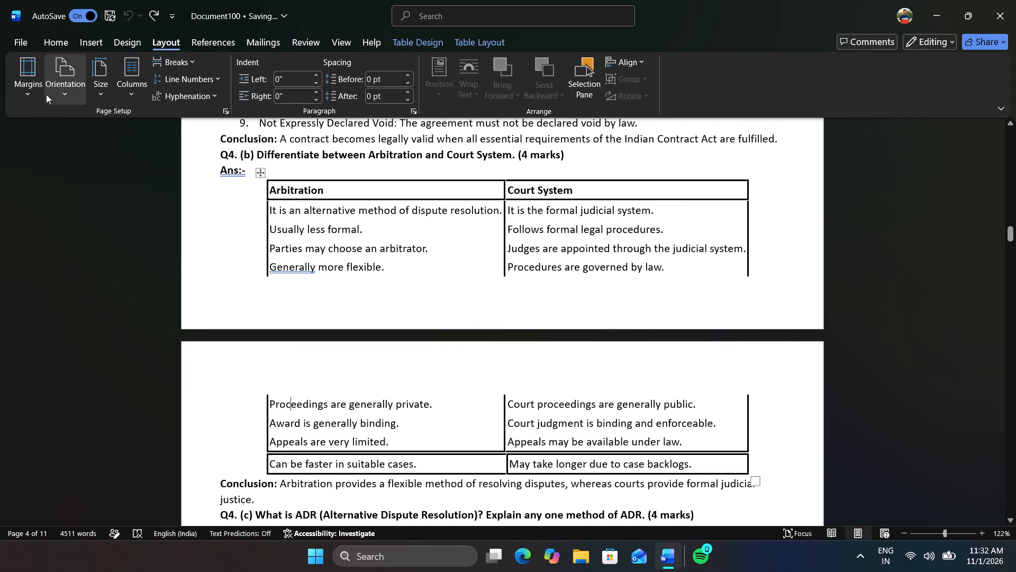
{"action": "left_click", "coordinate": [28, 95]}
{"action": "left_click", "coordinate": [68, 177]}
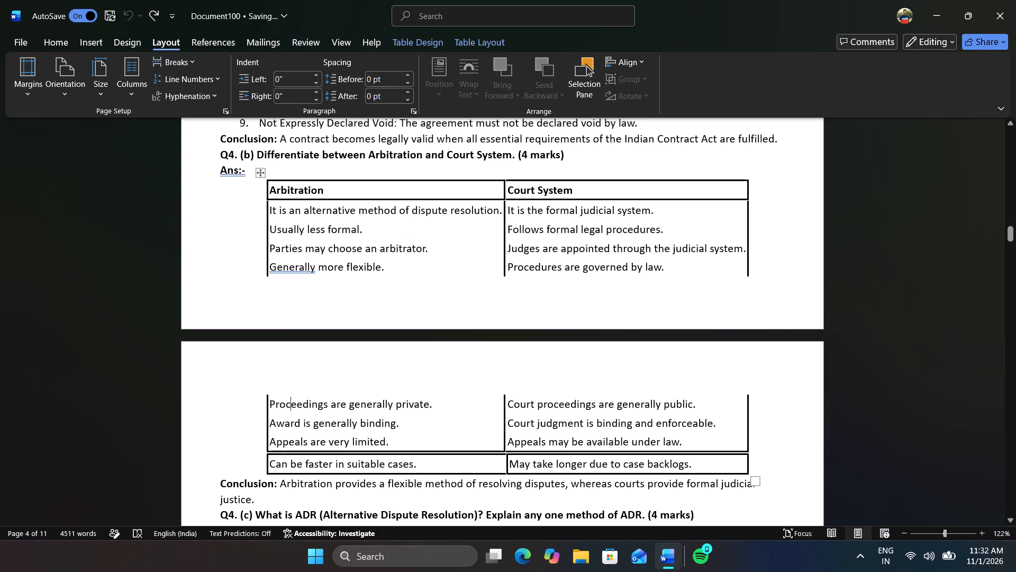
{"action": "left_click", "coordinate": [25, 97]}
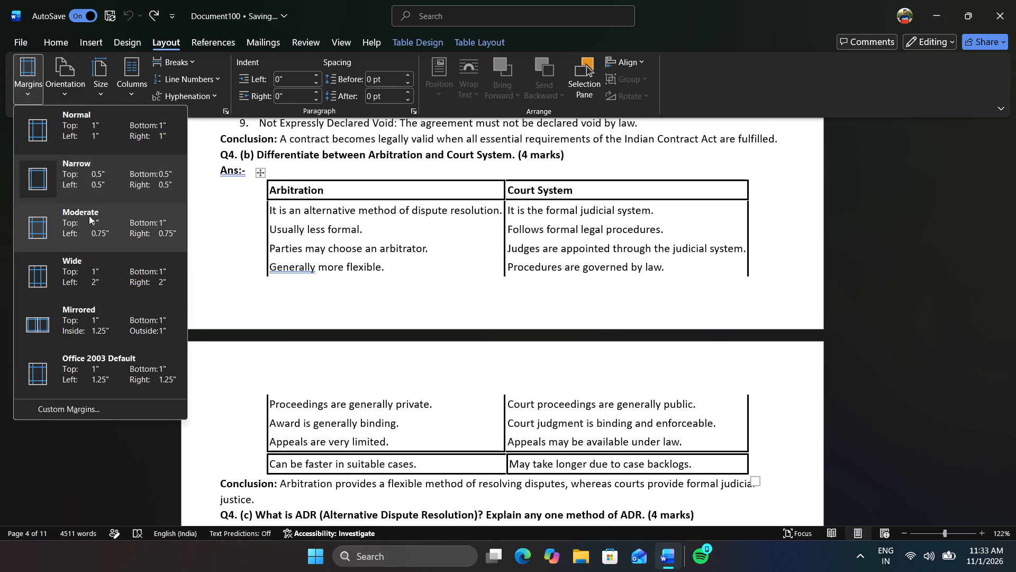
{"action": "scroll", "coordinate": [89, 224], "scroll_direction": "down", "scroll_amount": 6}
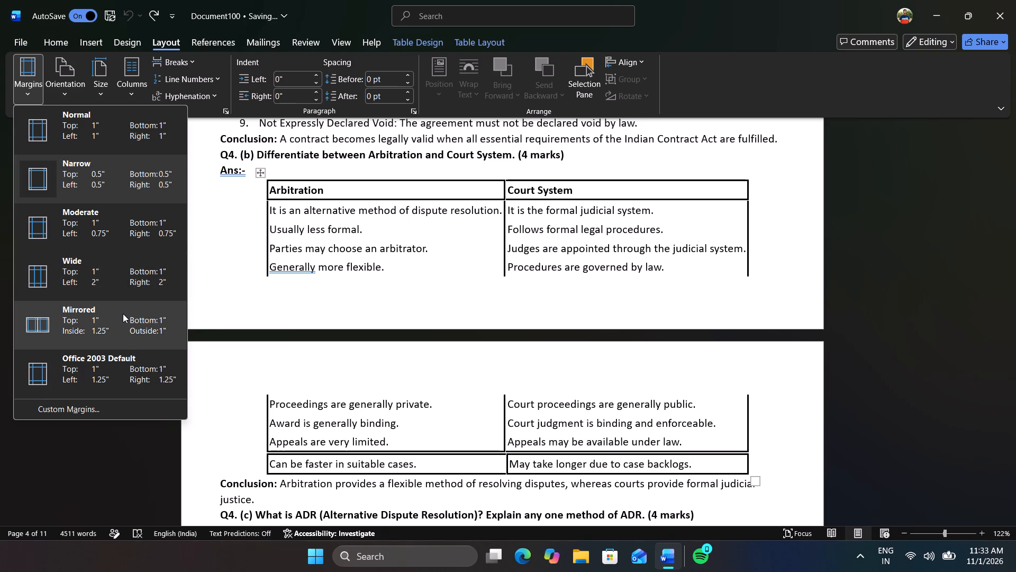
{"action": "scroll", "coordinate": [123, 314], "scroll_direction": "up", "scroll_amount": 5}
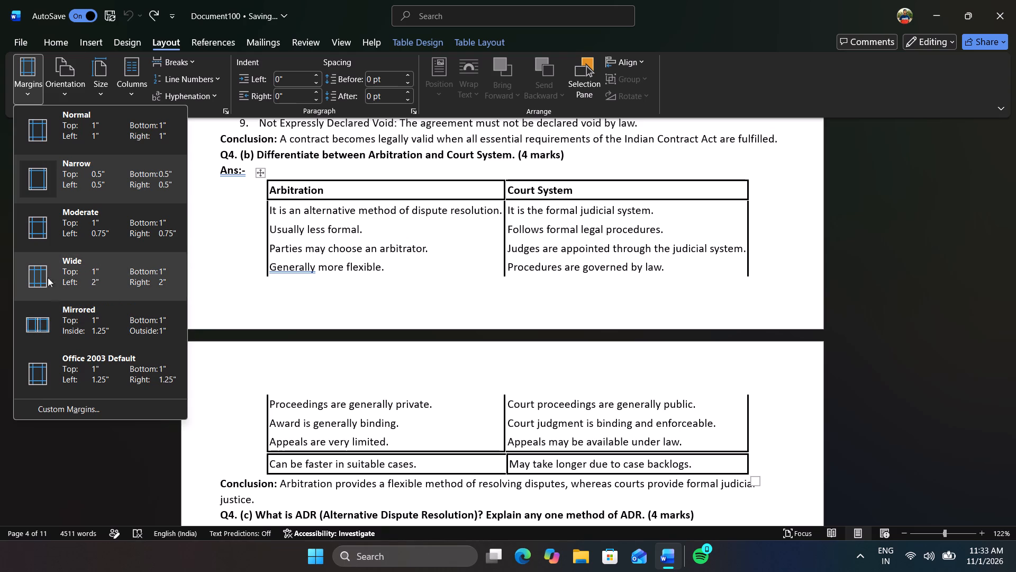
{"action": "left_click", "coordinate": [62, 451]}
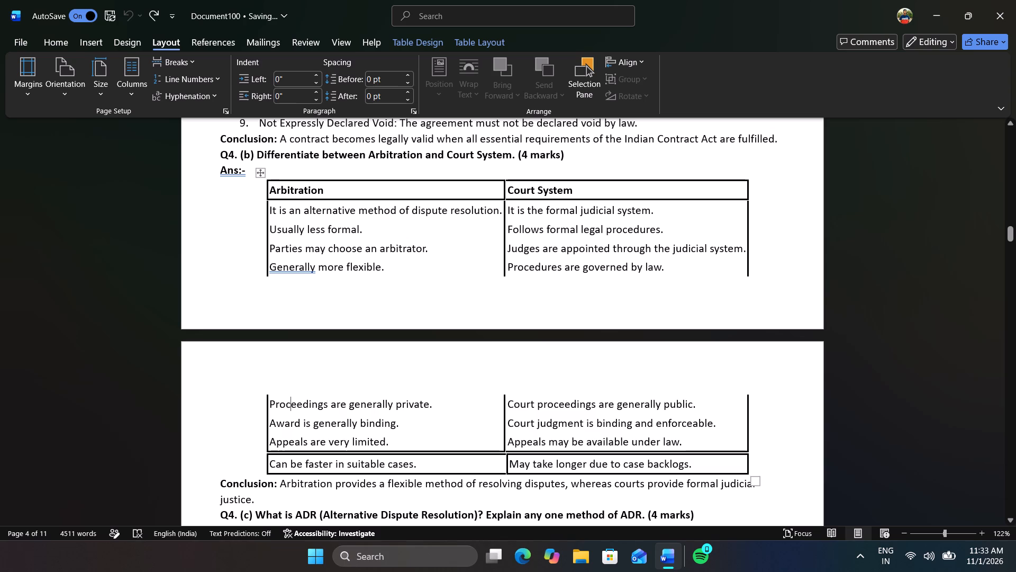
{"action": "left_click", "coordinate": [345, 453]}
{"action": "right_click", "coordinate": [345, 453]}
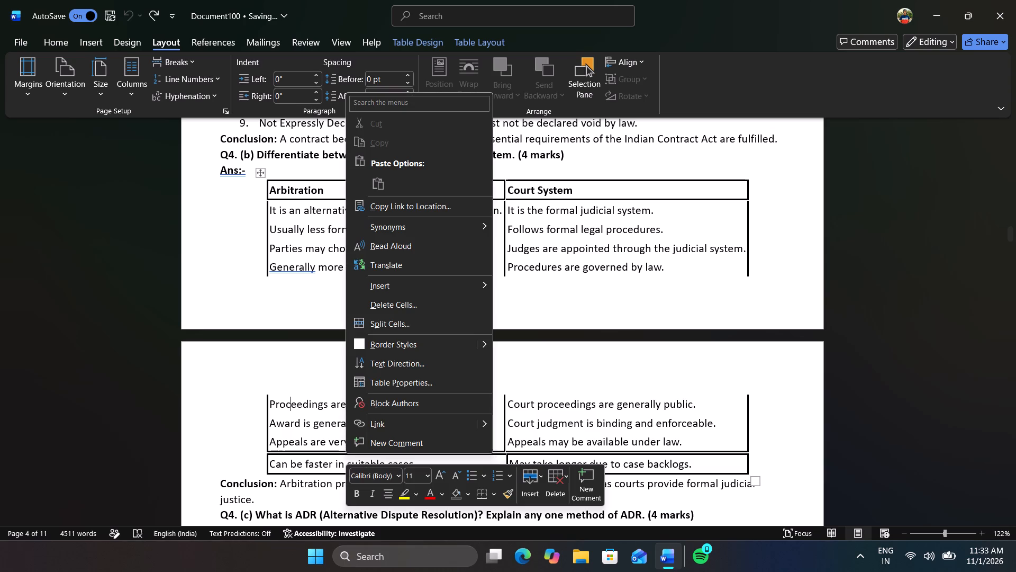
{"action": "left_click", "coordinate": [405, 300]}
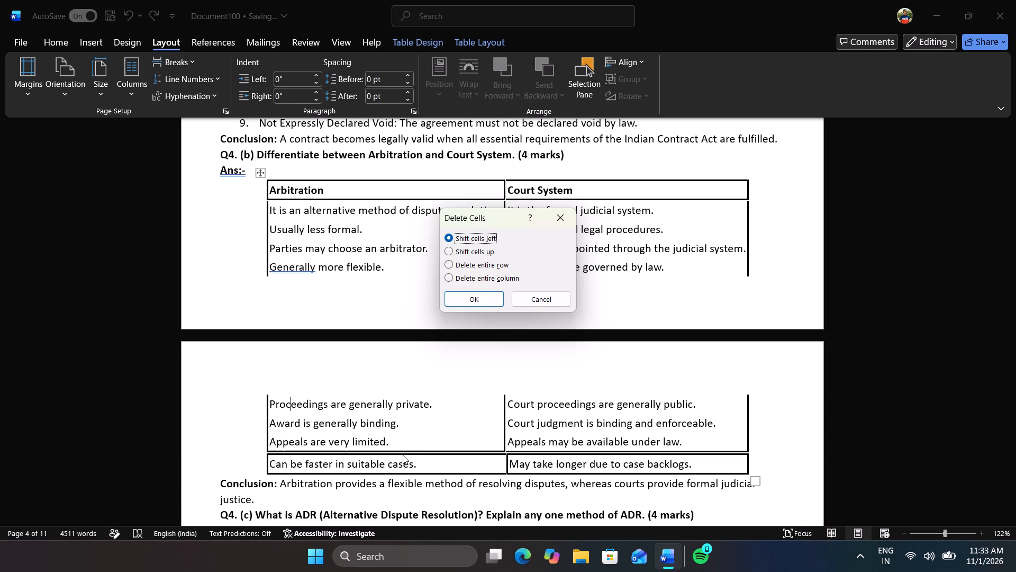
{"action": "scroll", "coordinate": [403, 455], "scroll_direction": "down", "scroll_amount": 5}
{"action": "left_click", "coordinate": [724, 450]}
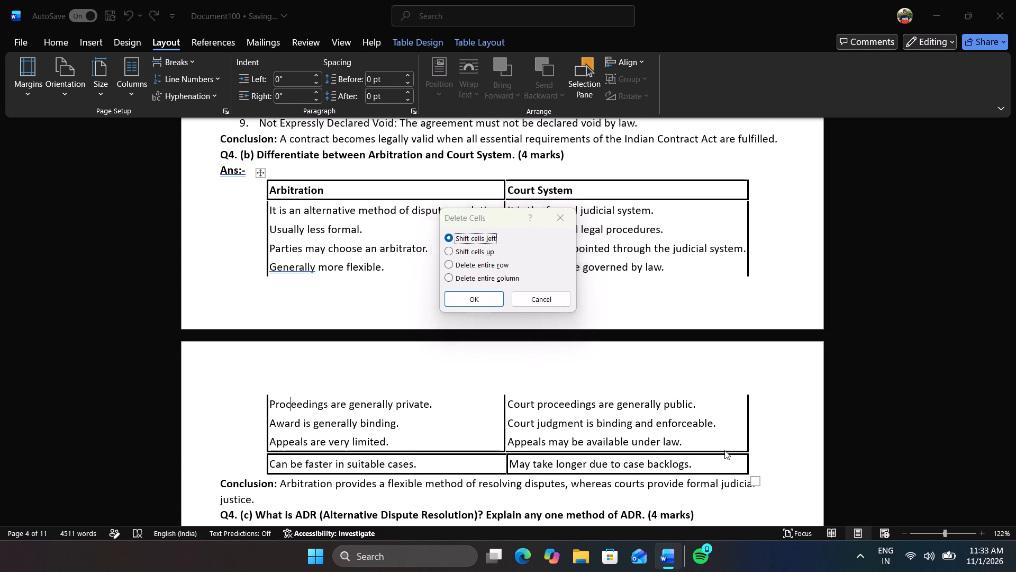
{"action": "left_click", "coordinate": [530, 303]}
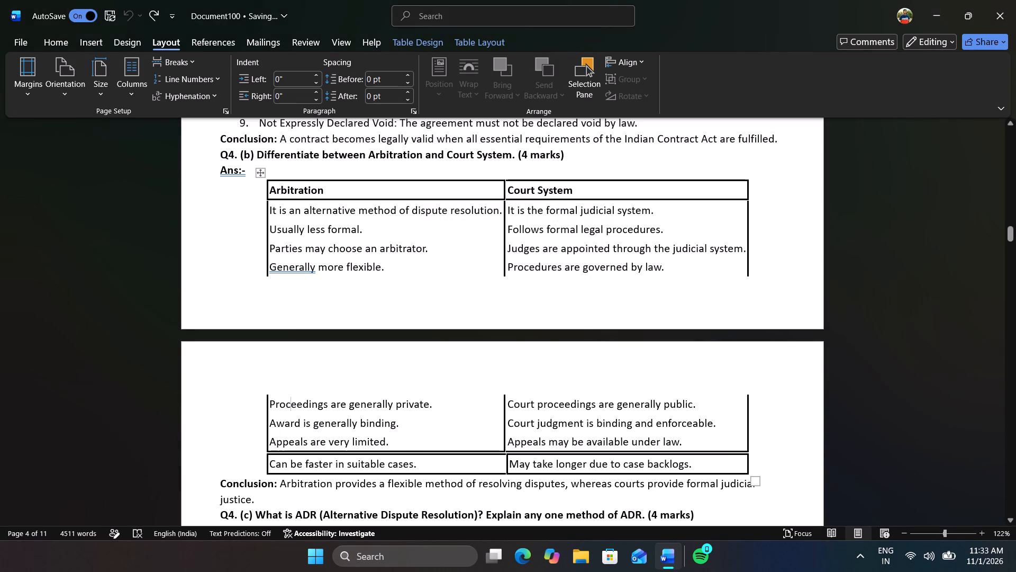
Examine the page breaks and top spacing from the split Arbitration and Court System table through the Q6 (c) Retrenchment answer.
{"action": "scroll", "coordinate": [755, 460], "scroll_direction": "down", "scroll_amount": 4}
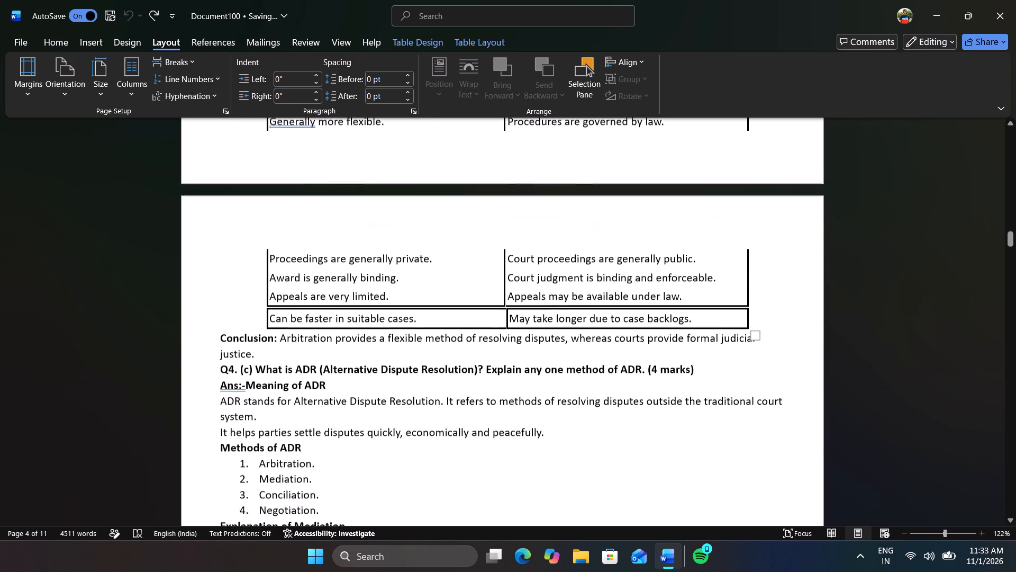
{"action": "scroll", "coordinate": [755, 460], "scroll_direction": "down", "scroll_amount": 15}
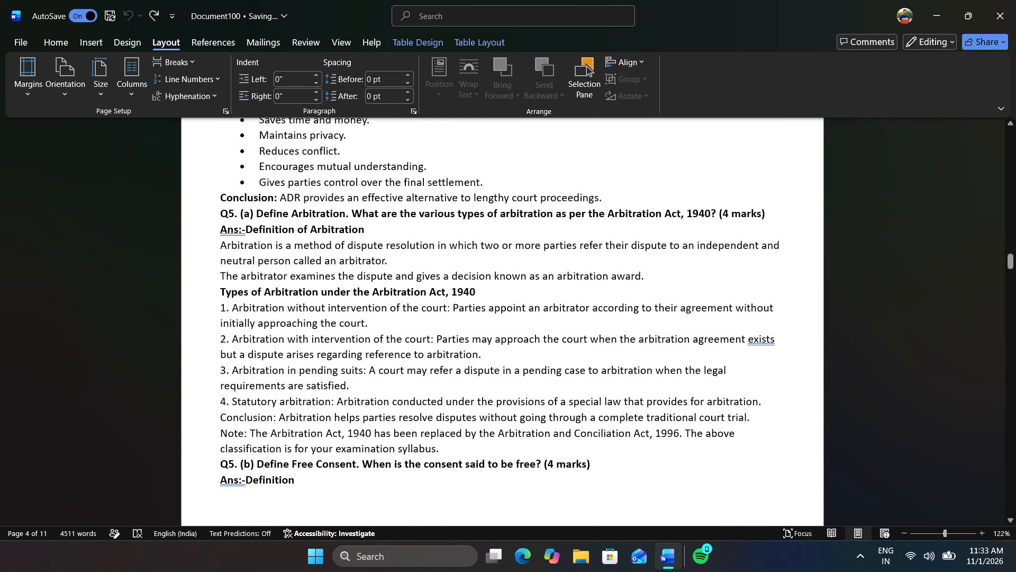
{"action": "left_click", "coordinate": [95, 93]}
{"action": "left_click", "coordinate": [95, 93]}
{"action": "left_click", "coordinate": [46, 41]}
{"action": "scroll", "coordinate": [355, 309], "scroll_direction": "down", "scroll_amount": 7}
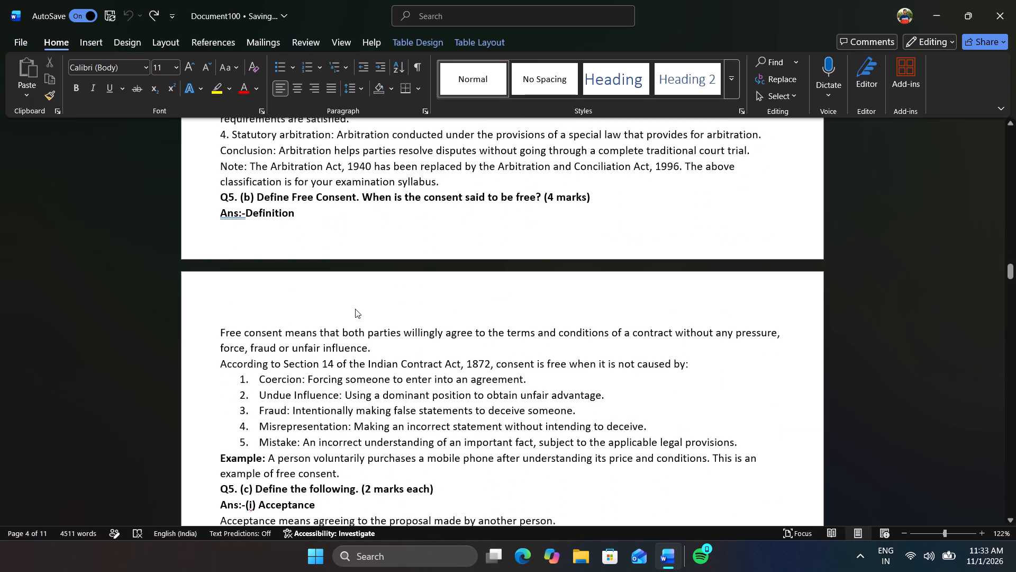
{"action": "scroll", "coordinate": [355, 309], "scroll_direction": "down", "scroll_amount": 6}
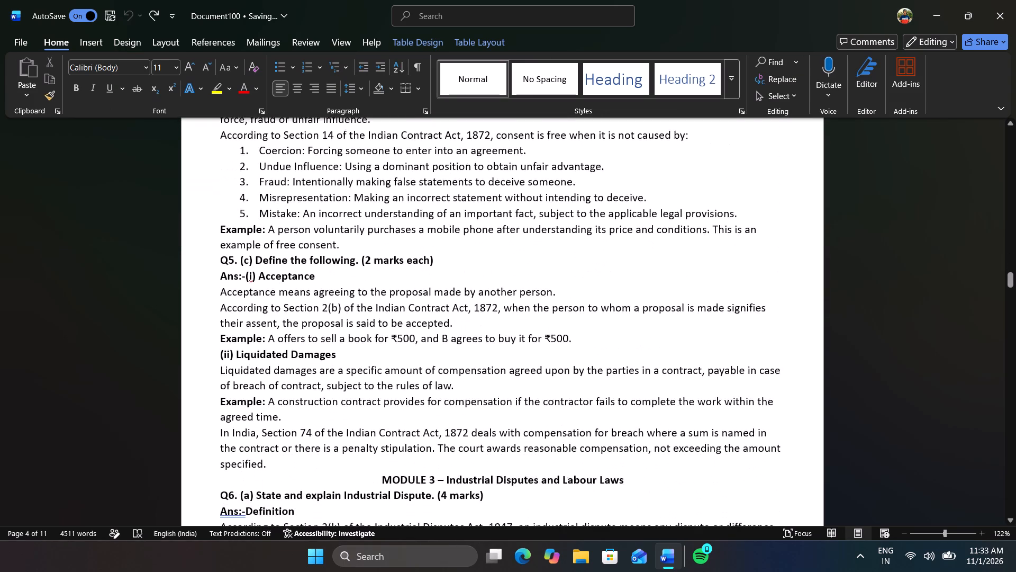
{"action": "scroll", "coordinate": [355, 309], "scroll_direction": "down", "scroll_amount": 20}
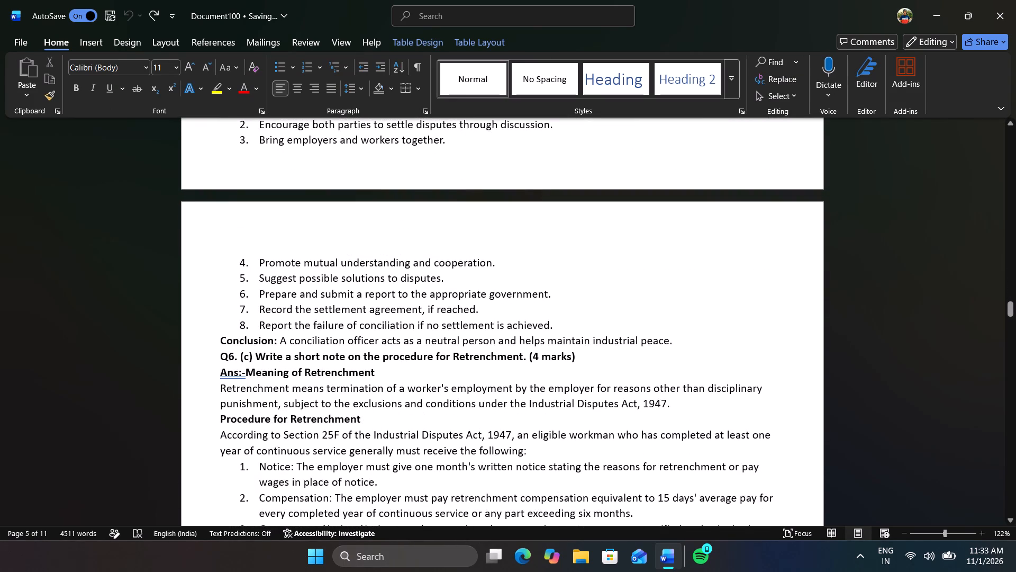
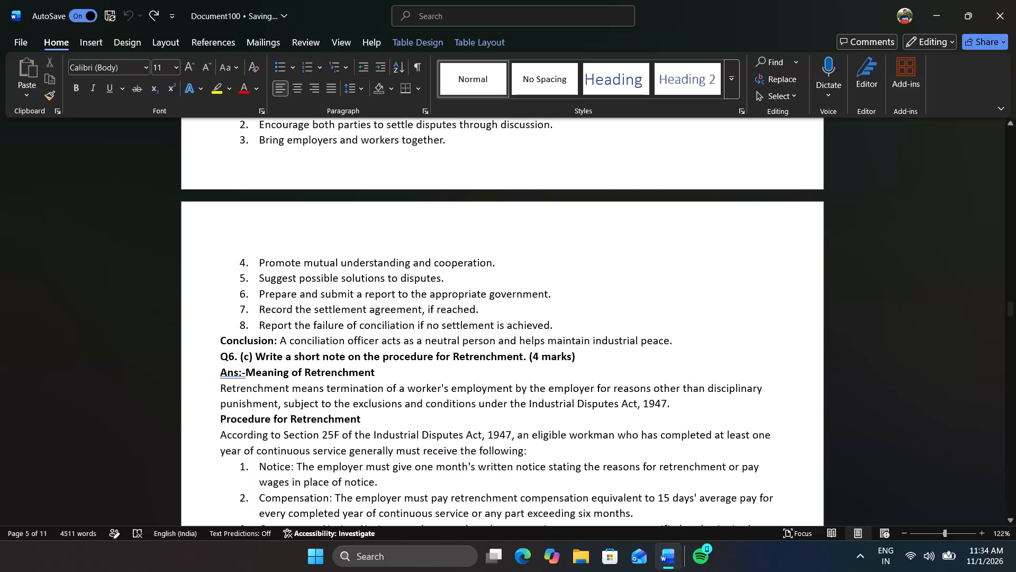
Insert "Ans:-" before the "Meaning" heading under Q7. (a) on the Notice of Change.
{"action": "scroll", "coordinate": [295, 415], "scroll_direction": "down", "scroll_amount": 8}
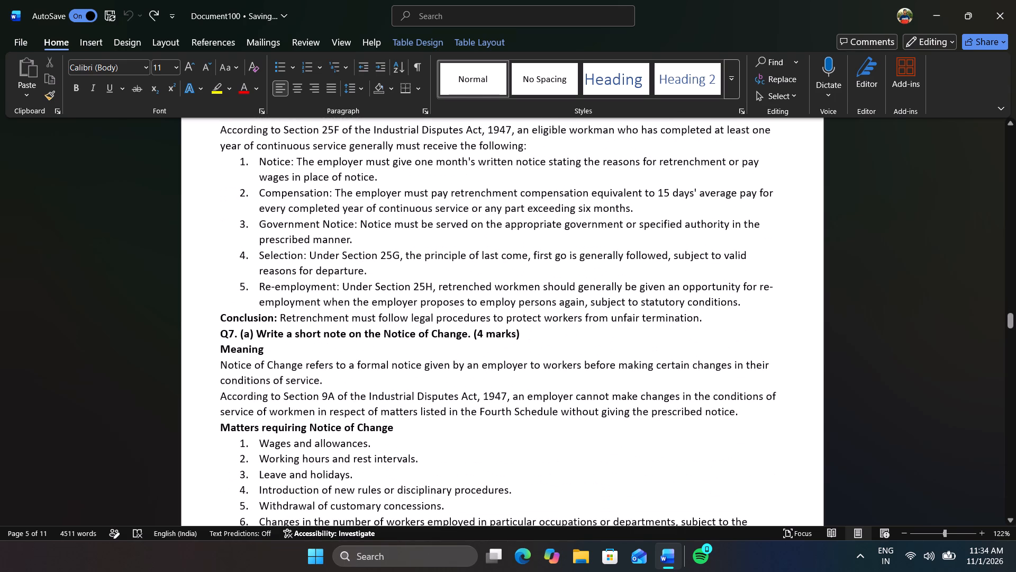
{"action": "scroll", "coordinate": [169, 337], "scroll_direction": "up", "scroll_amount": 3}
{"action": "scroll", "coordinate": [169, 337], "scroll_direction": "down", "scroll_amount": 2}
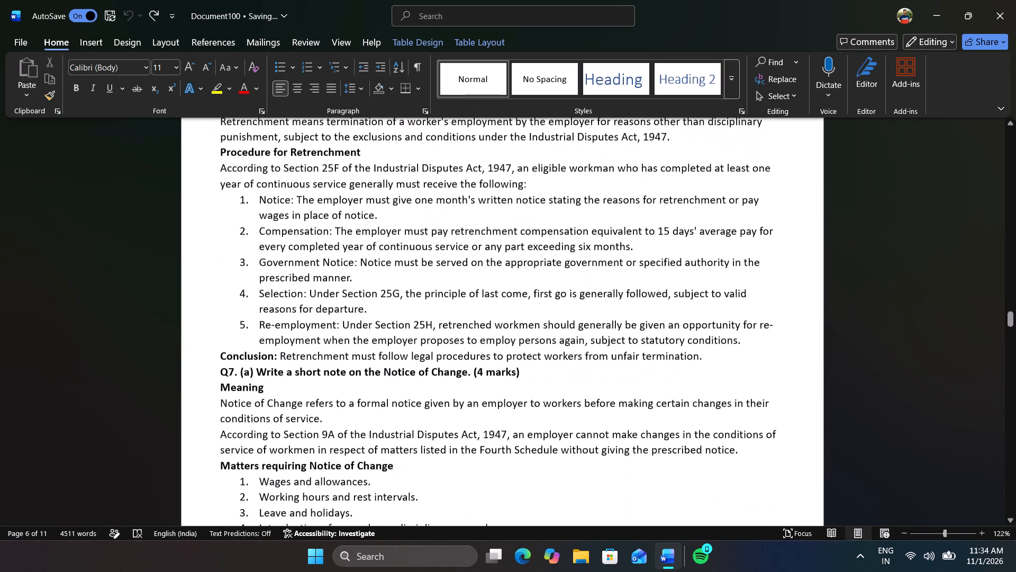
{"action": "scroll", "coordinate": [169, 337], "scroll_direction": "up", "scroll_amount": 1}
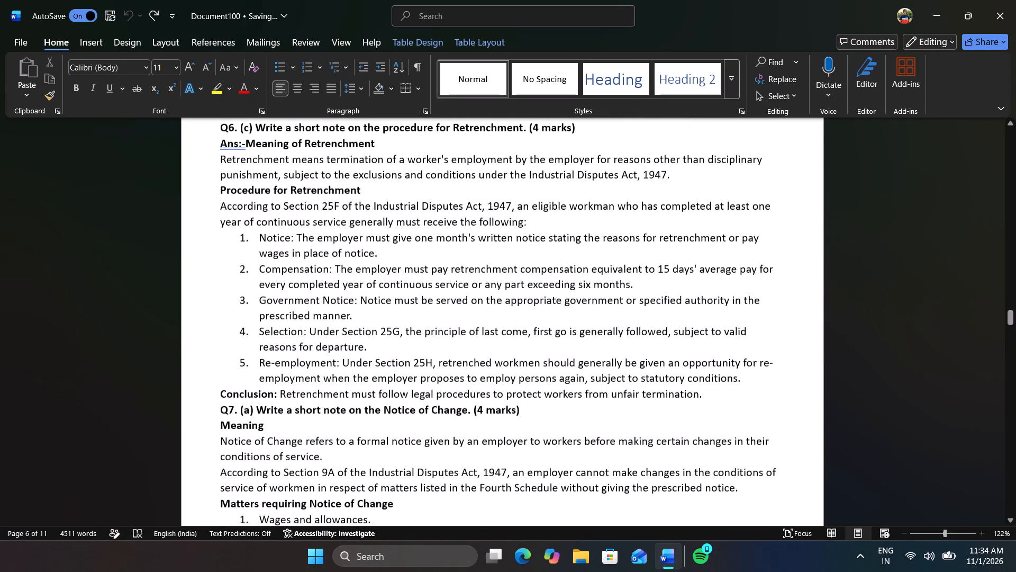
{"action": "left_click", "coordinate": [215, 431]}
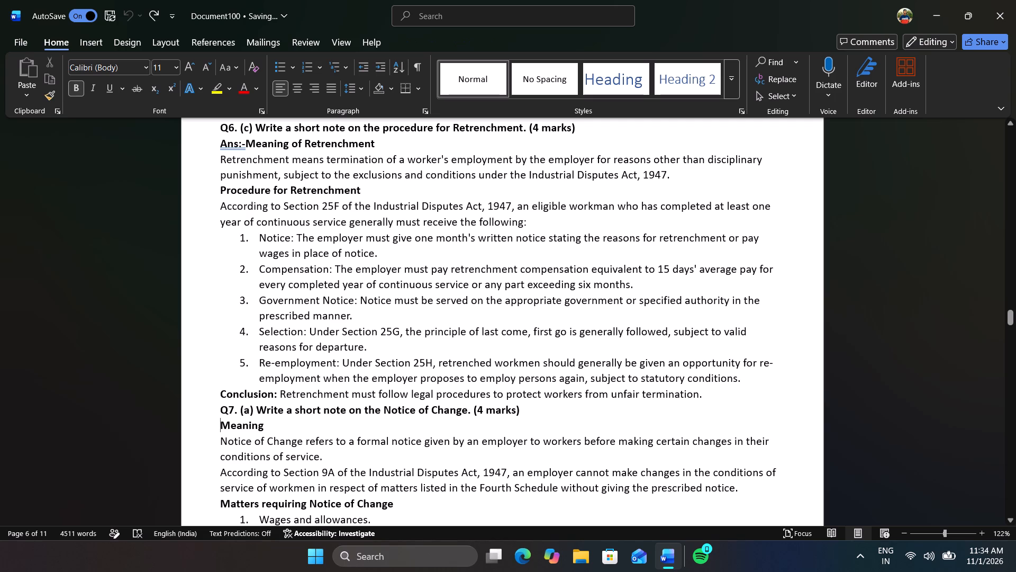
{"action": "key", "text": "shift+a"}
{"action": "type", "text": "ns"}
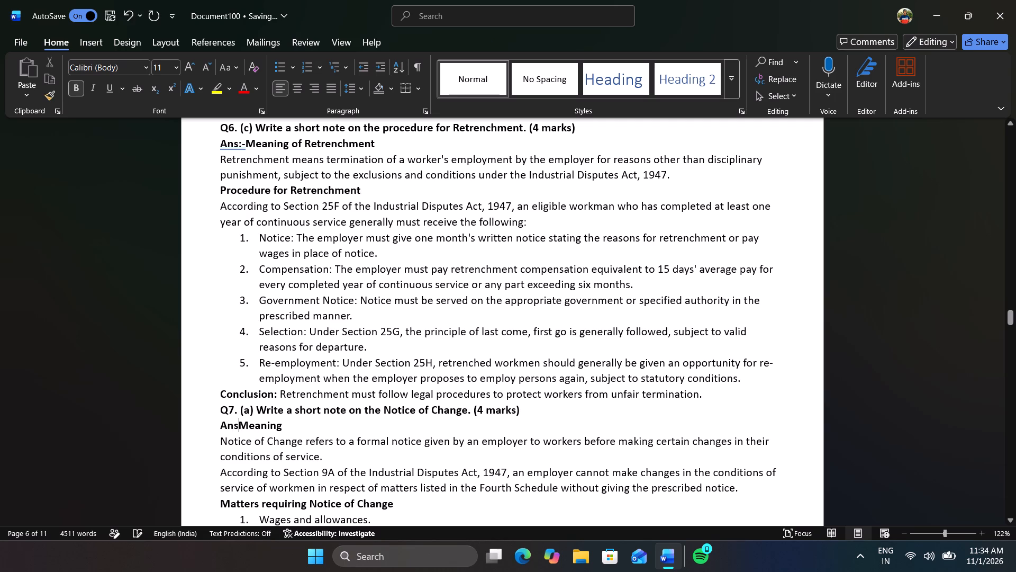
{"action": "key", "text": "shift+colon"}
{"action": "key", "text": "minus"}
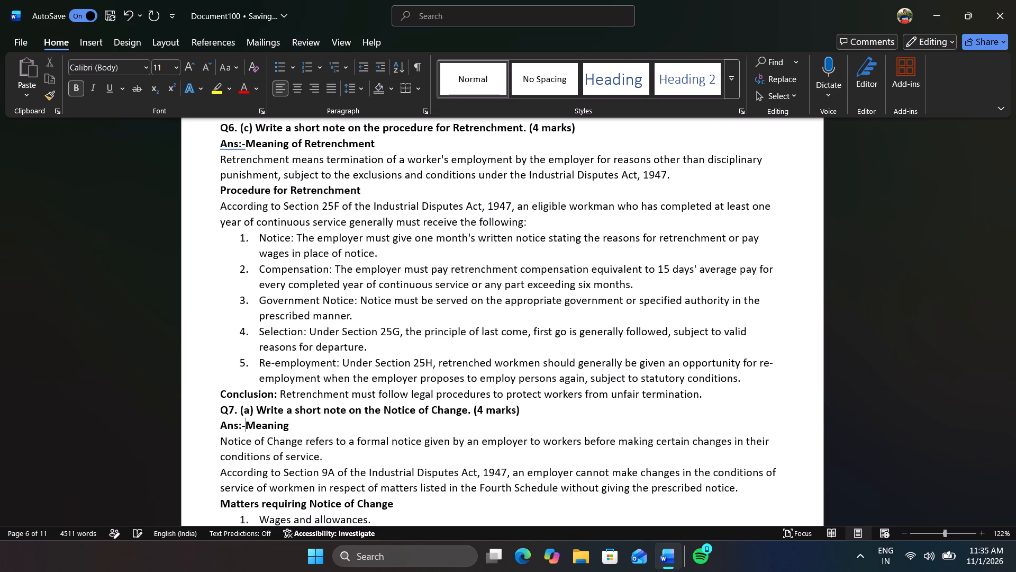
Insert "Ans:-" before the "Meaning of NBC" heading under Q7. (b).
{"action": "scroll", "coordinate": [459, 463], "scroll_direction": "down", "scroll_amount": 5}
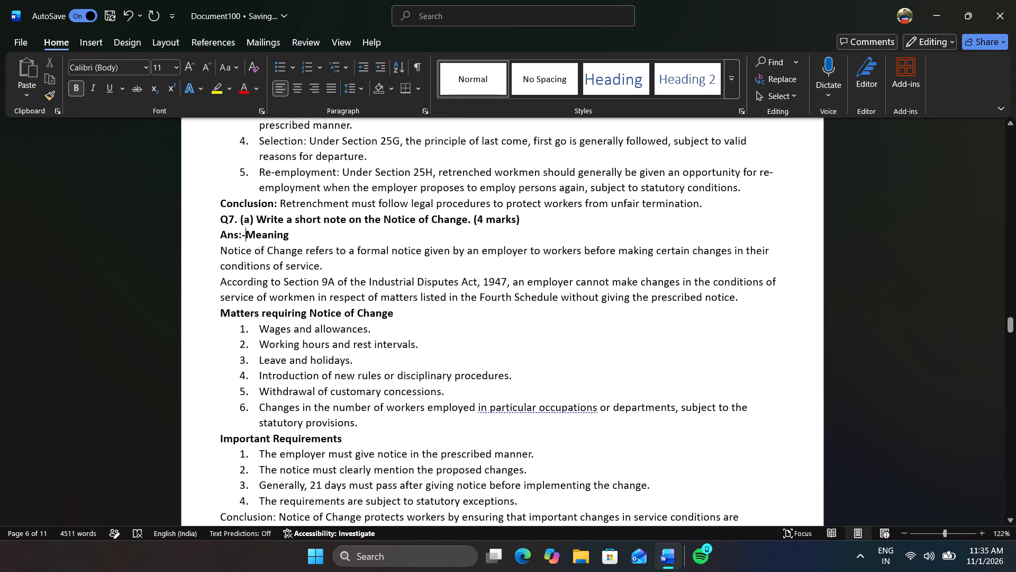
{"action": "scroll", "coordinate": [459, 462], "scroll_direction": "down", "scroll_amount": 4}
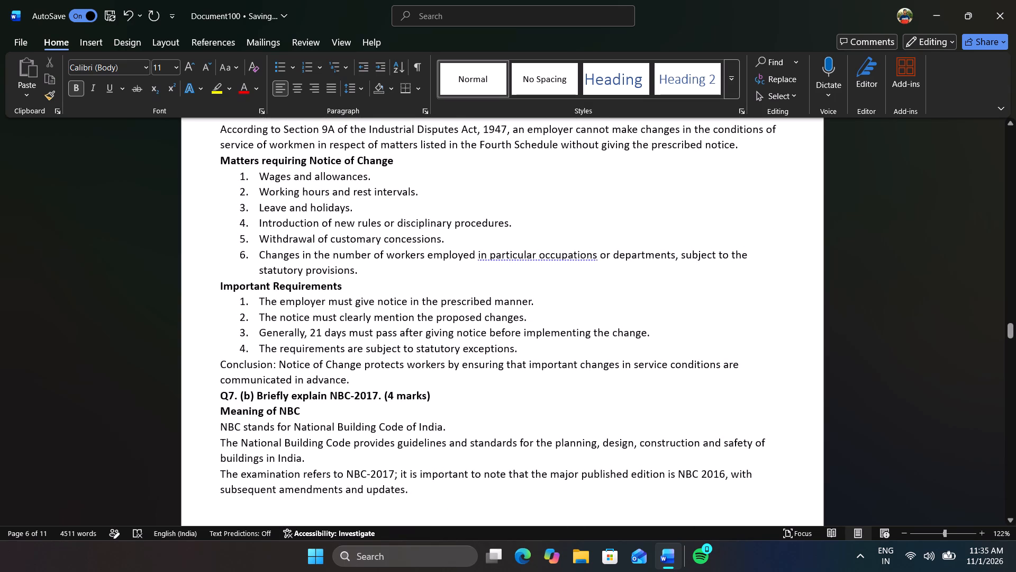
{"action": "left_click", "coordinate": [220, 409]}
{"action": "key", "text": "shift+a"}
{"action": "type", "text": "ns"}
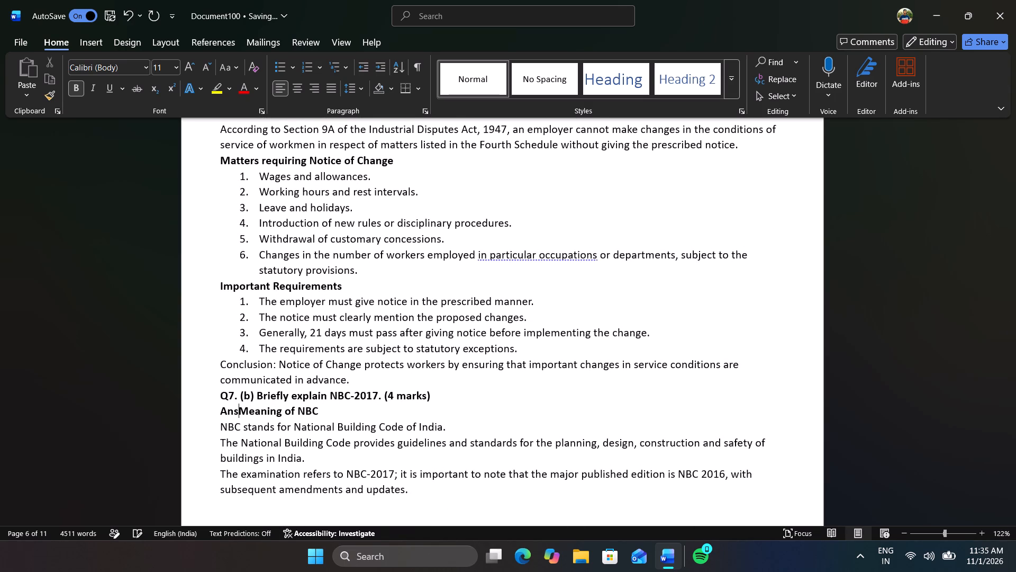
{"action": "type", "text": ":-"}
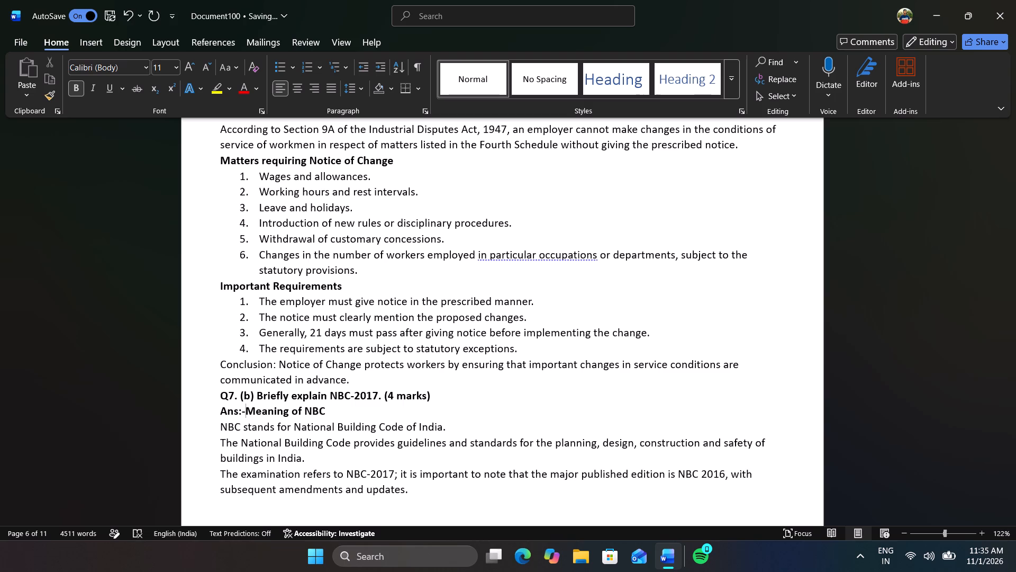
Examine the Q7. (a) Notice of Change and Q7. (b) NBC answers for labels and headings that still need formatting.
{"action": "scroll", "coordinate": [457, 456], "scroll_direction": "down", "scroll_amount": 11}
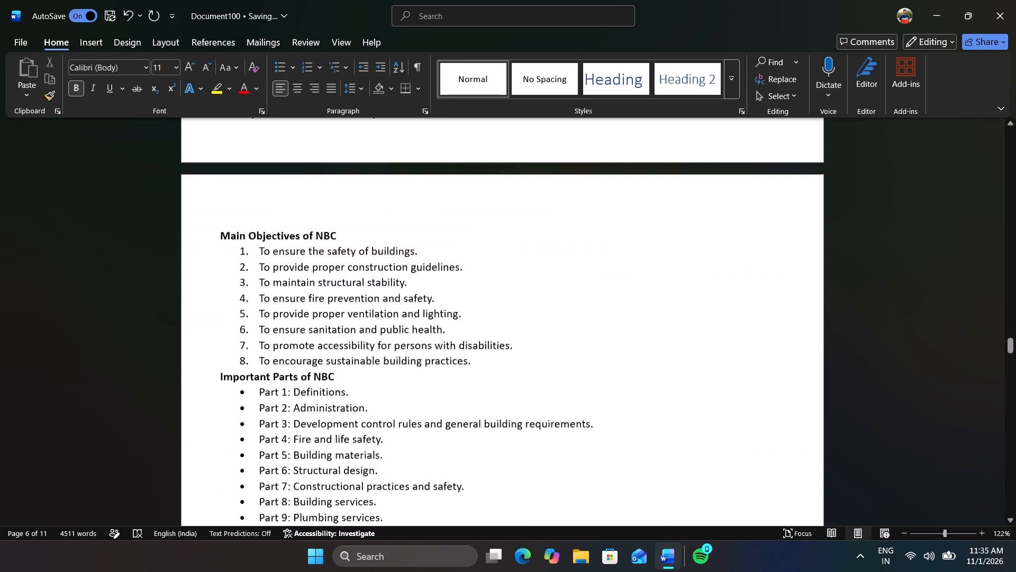
{"action": "scroll", "coordinate": [457, 456], "scroll_direction": "down", "scroll_amount": 5}
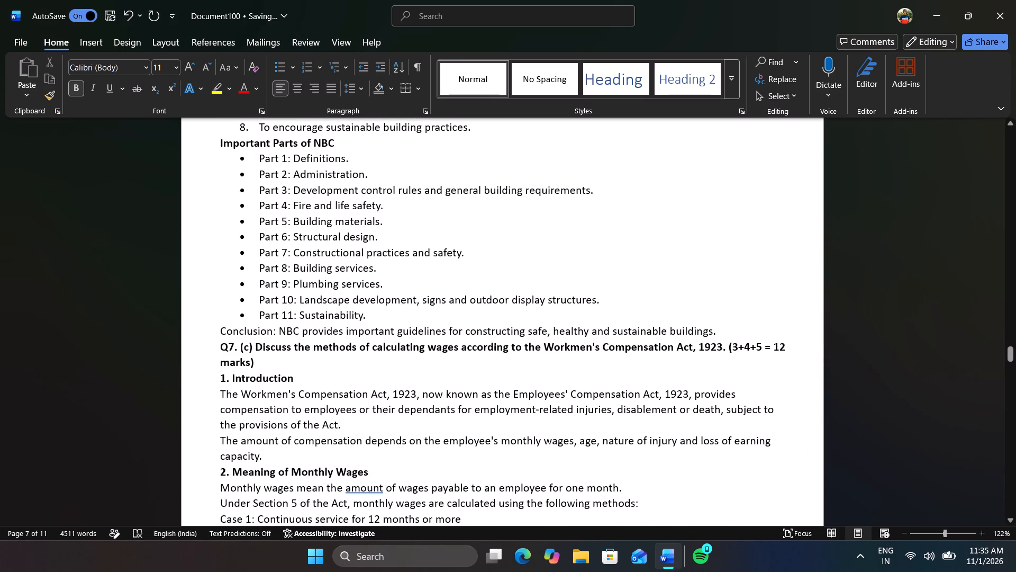
{"action": "scroll", "coordinate": [280, 334], "scroll_direction": "up", "scroll_amount": 14}
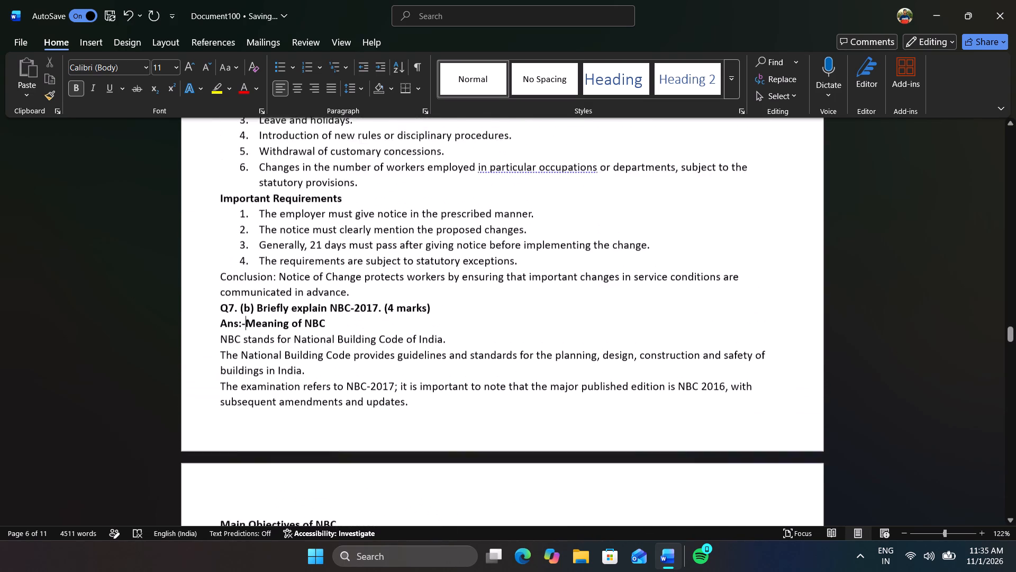
{"action": "scroll", "coordinate": [281, 334], "scroll_direction": "up", "scroll_amount": 3}
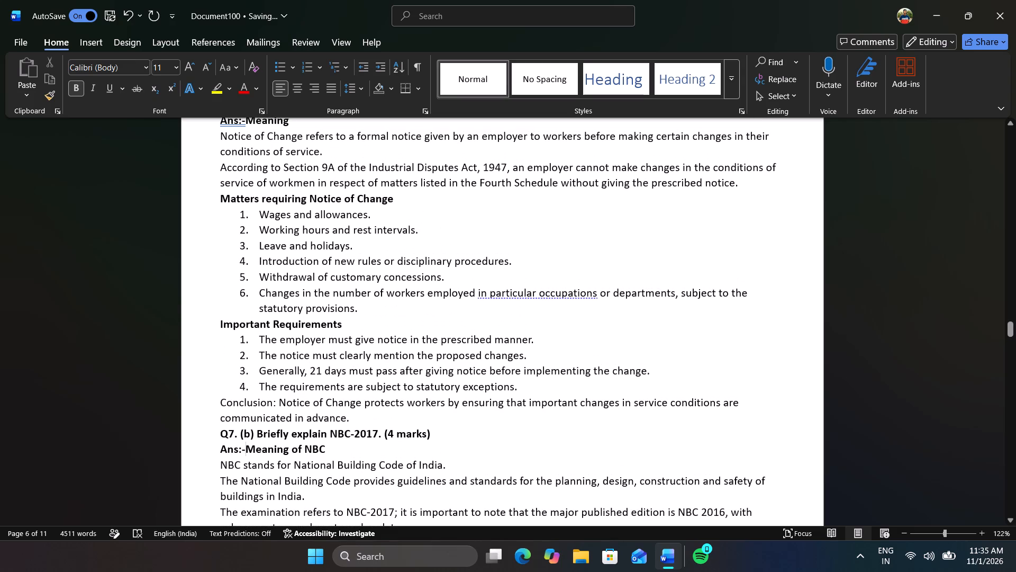
{"action": "scroll", "coordinate": [283, 334], "scroll_direction": "up", "scroll_amount": 2}
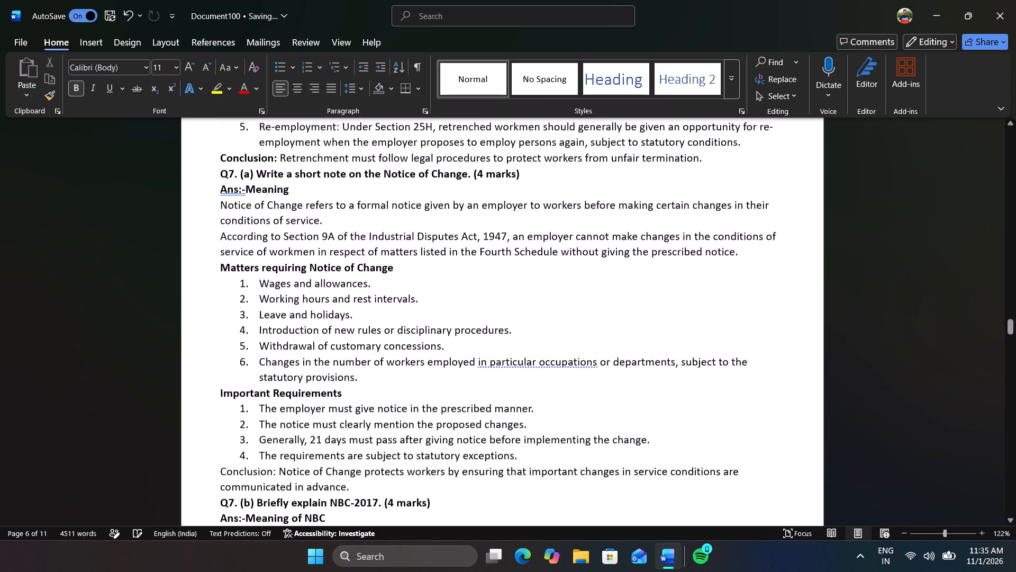
{"action": "scroll", "coordinate": [283, 334], "scroll_direction": "up", "scroll_amount": 2}
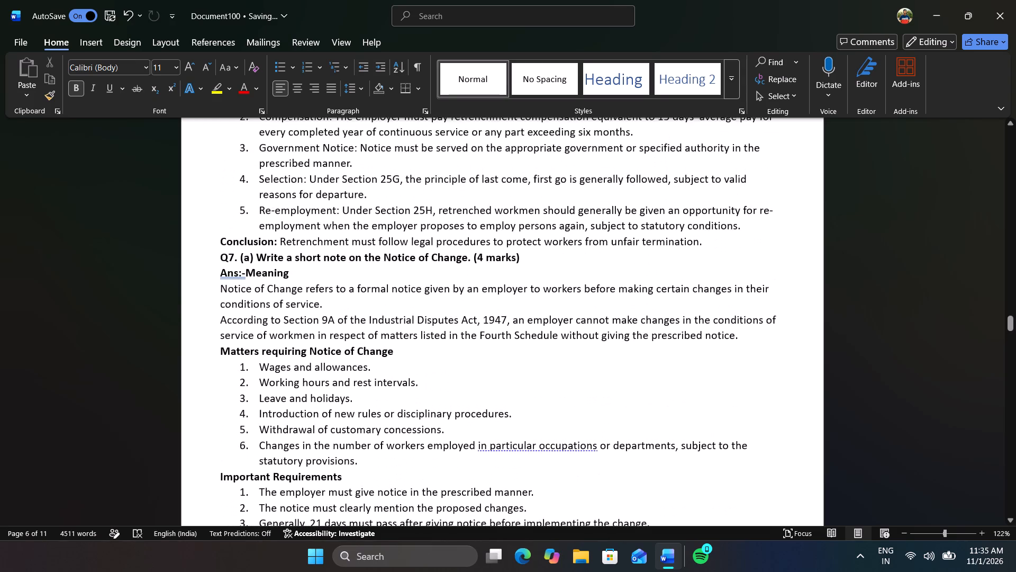
Make the word "Conclusion" bold at the end of the Q7. (a) Notice of Change answer.
{"action": "scroll", "coordinate": [283, 334], "scroll_direction": "down", "scroll_amount": 7}
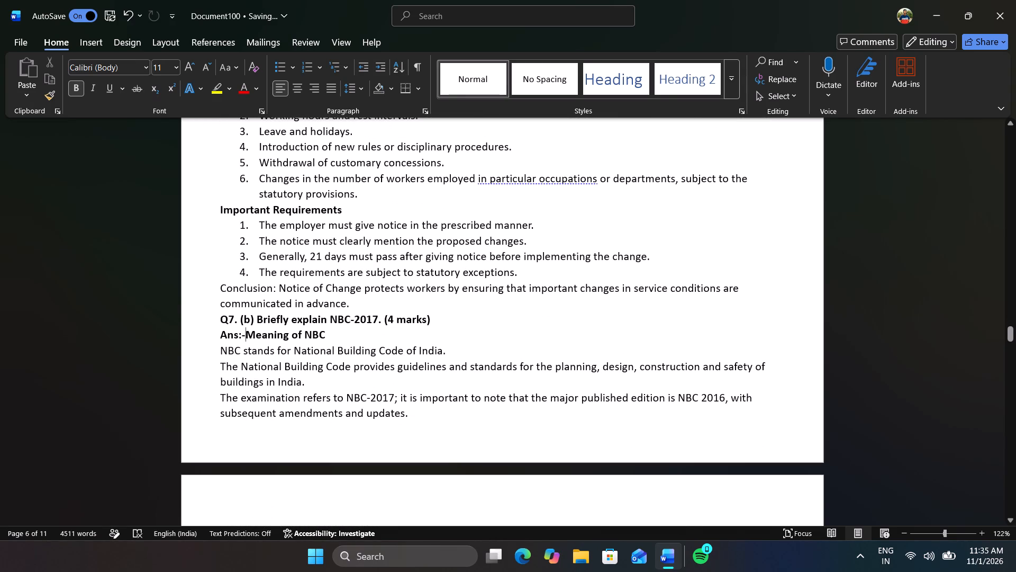
{"action": "left_click_drag", "start_coordinate": [273, 284], "coordinate": [207, 290]}
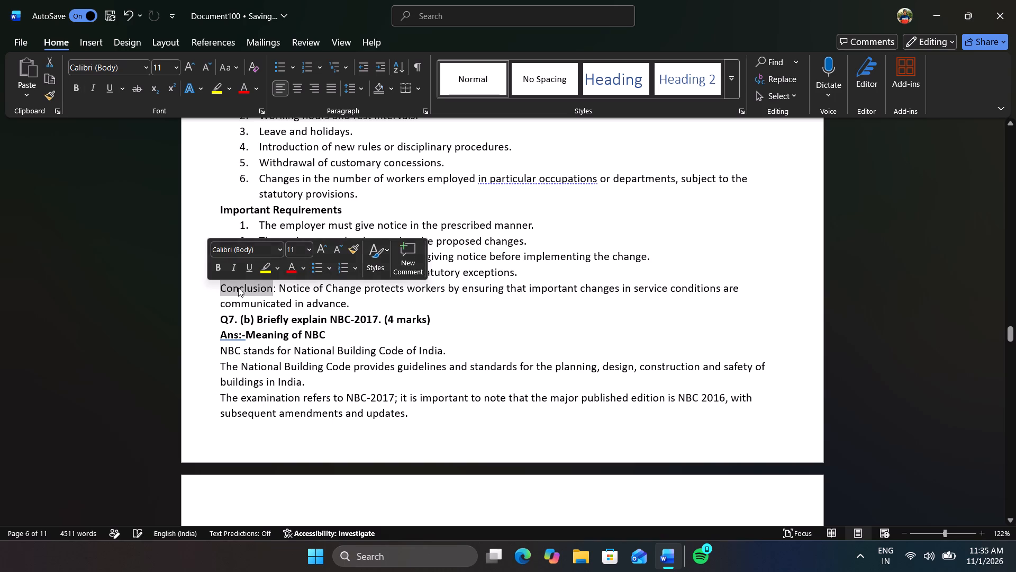
{"action": "left_click", "coordinate": [221, 270]}
Make the "Conclusion:" label bold at the end of the Q7. (b) NBC answer.
{"action": "scroll", "coordinate": [249, 371], "scroll_direction": "down", "scroll_amount": 3}
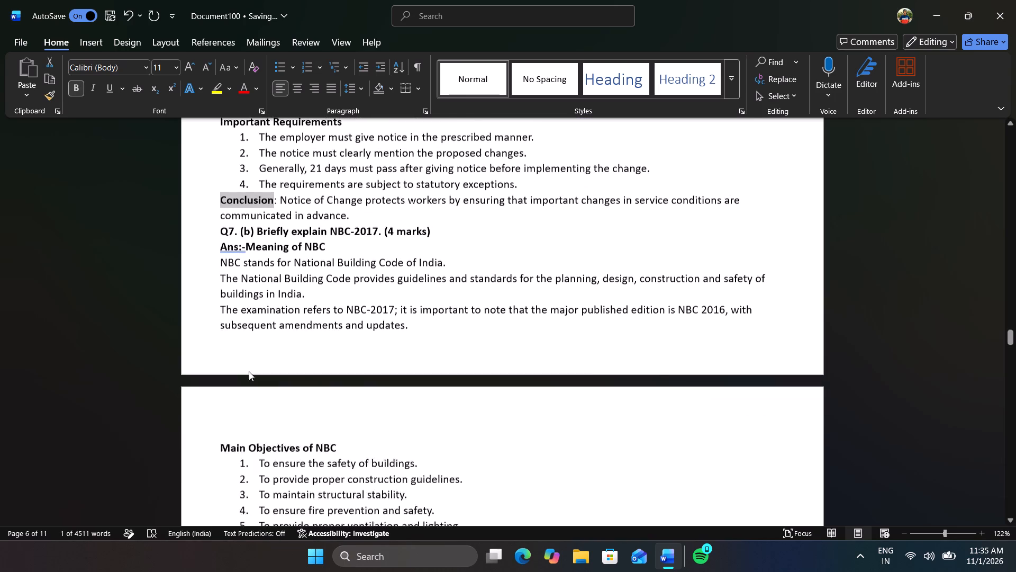
{"action": "scroll", "coordinate": [249, 371], "scroll_direction": "down", "scroll_amount": 11}
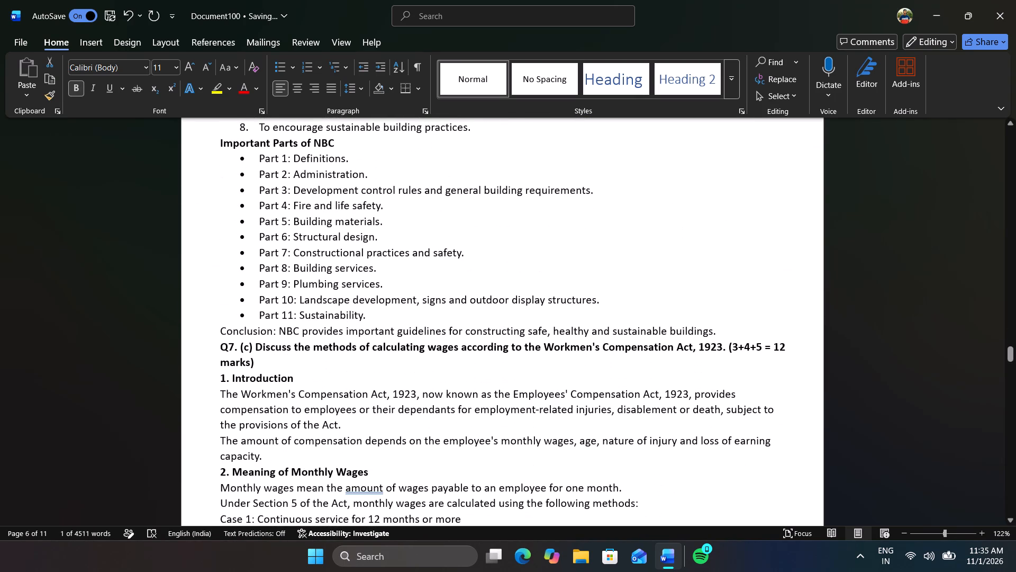
{"action": "left_click_drag", "start_coordinate": [278, 330], "coordinate": [226, 338]}
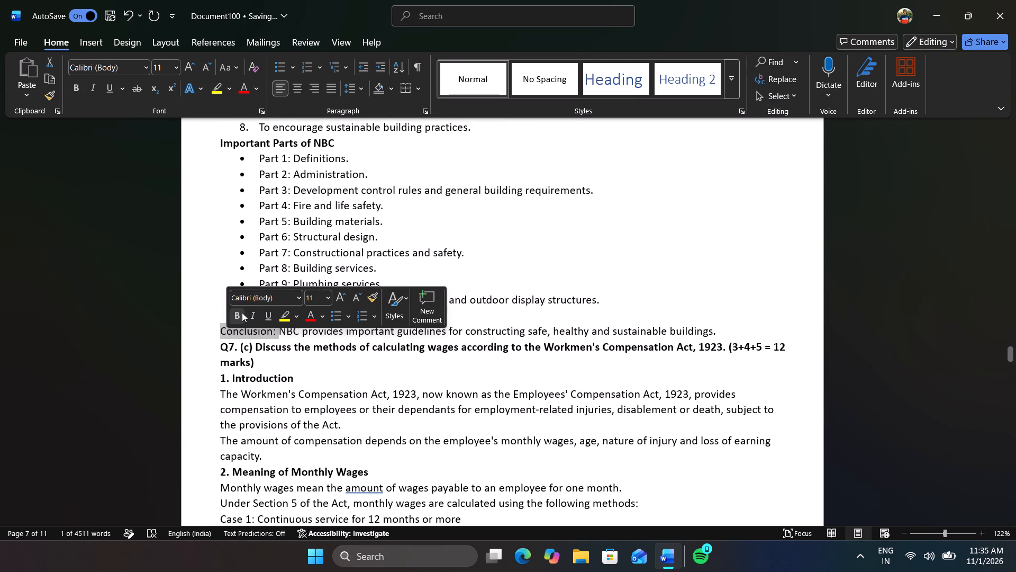
{"action": "left_click", "coordinate": [242, 312]}
Insert "Ans:-" before the "1. Introduction" heading under Q7. (c) on calculating wages.
{"action": "scroll", "coordinate": [269, 378], "scroll_direction": "down", "scroll_amount": 1}
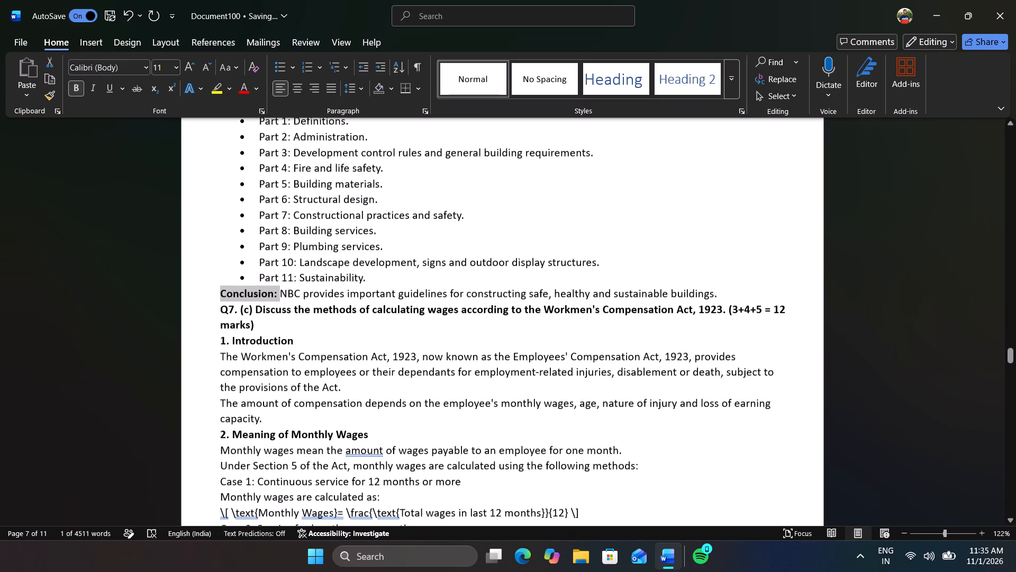
{"action": "left_click", "coordinate": [218, 337]}
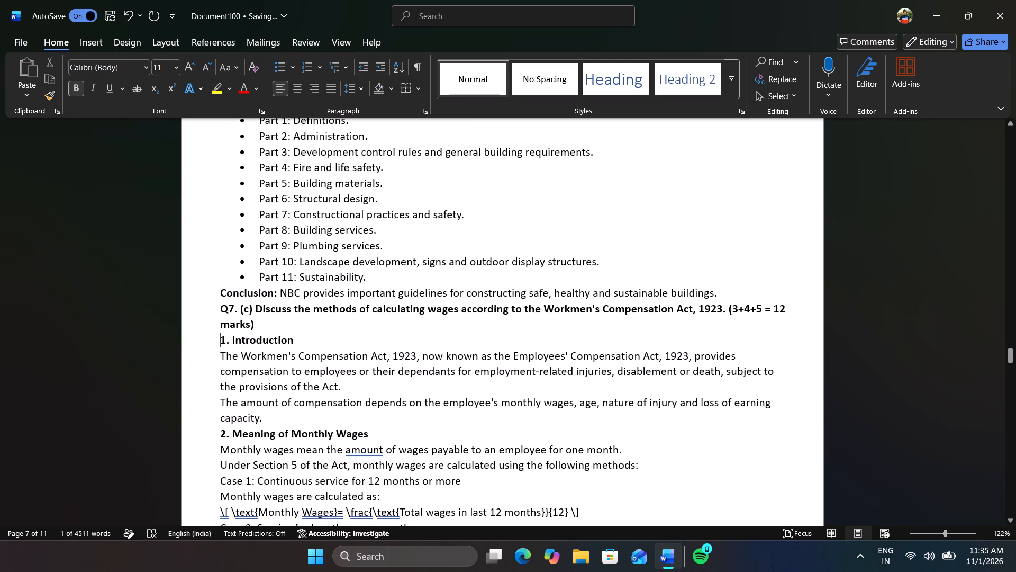
{"action": "key", "text": "shift+a"}
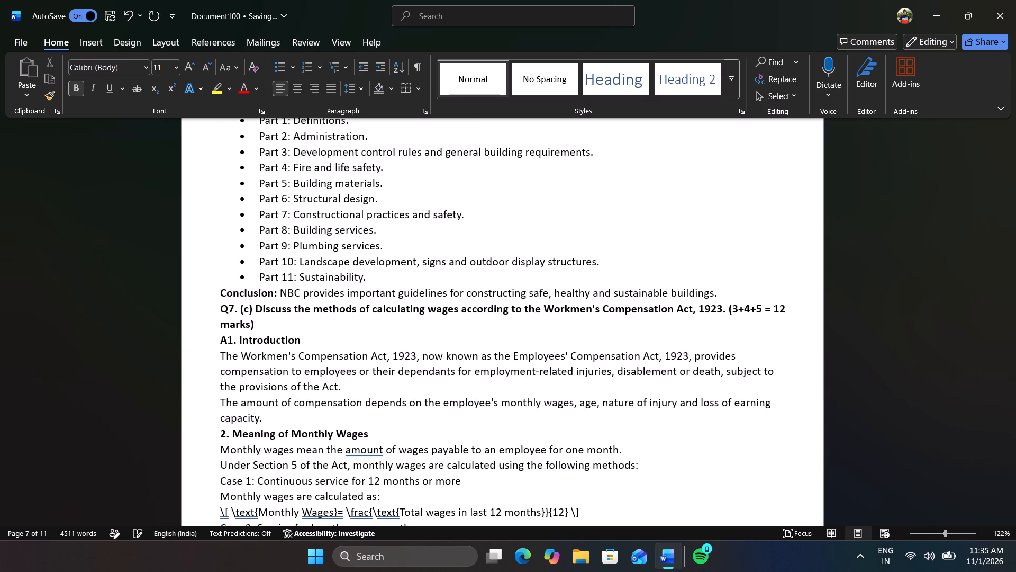
{"action": "type", "text": "ns"}
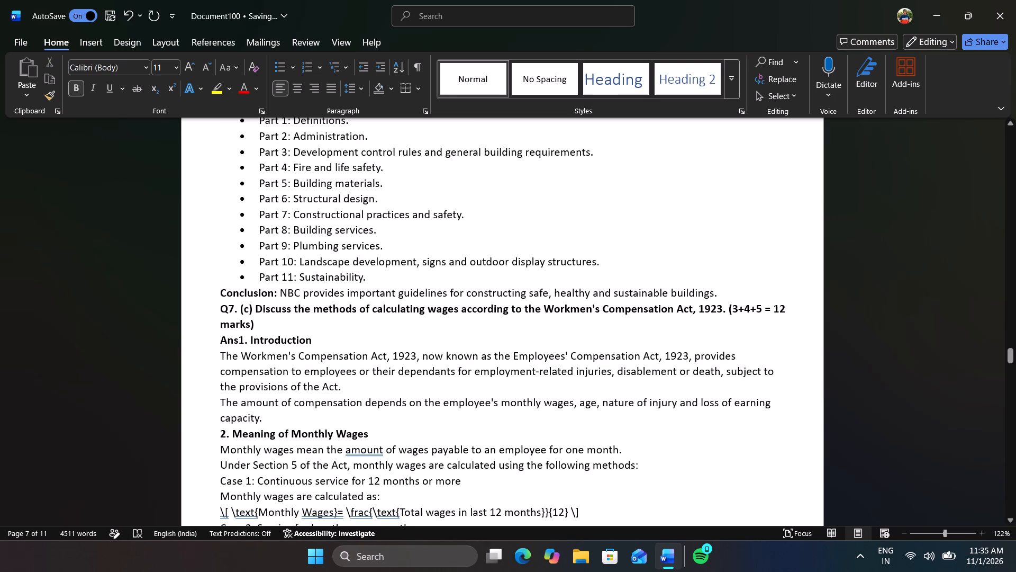
{"action": "type", "text": ":-"}
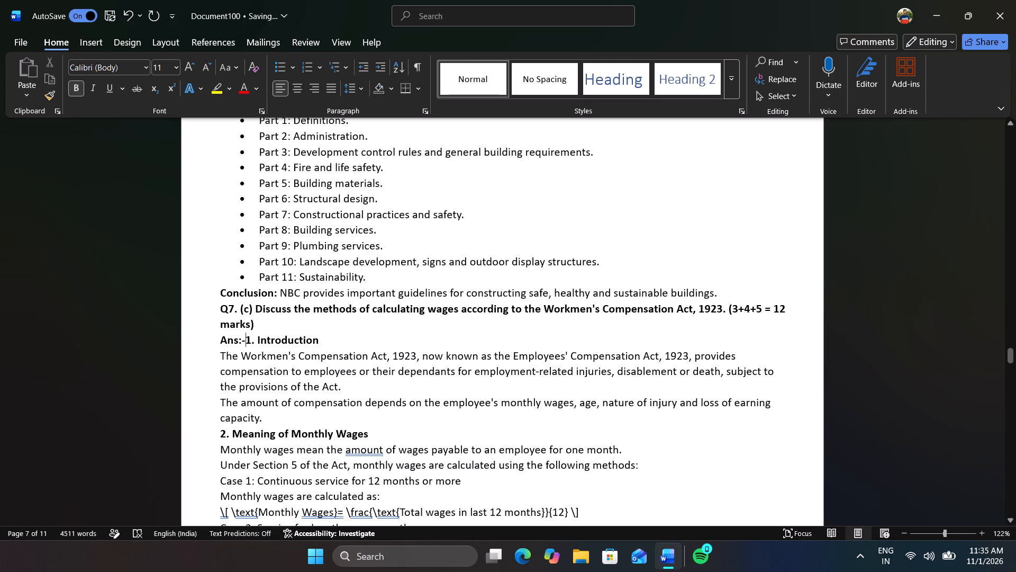
Examine the Q7. (c) answer from the Introduction through the monthly wages cases and compensation formulas to the page break.
{"action": "scroll", "coordinate": [301, 455], "scroll_direction": "down", "scroll_amount": 3}
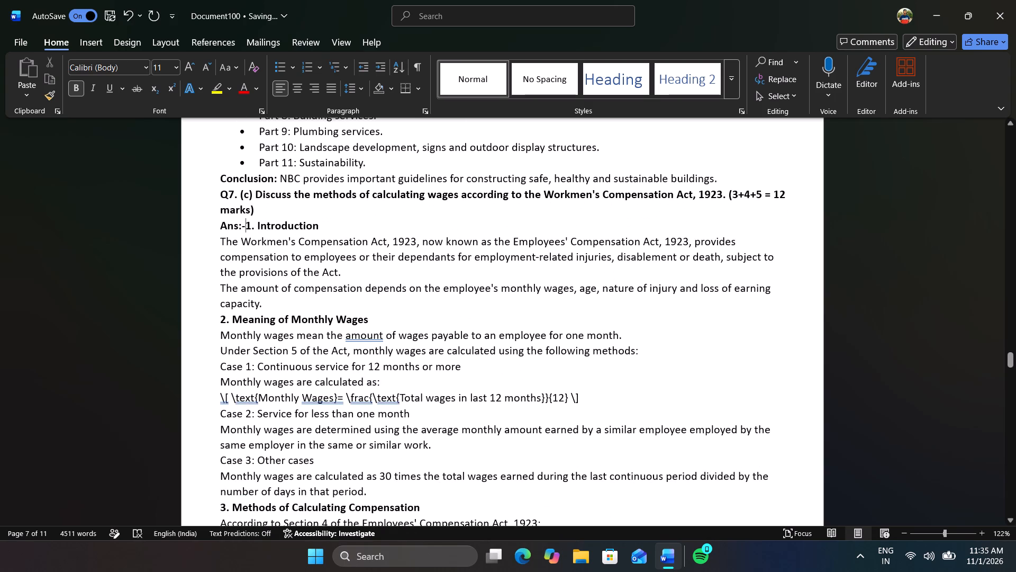
{"action": "scroll", "coordinate": [429, 418], "scroll_direction": "down", "scroll_amount": 1}
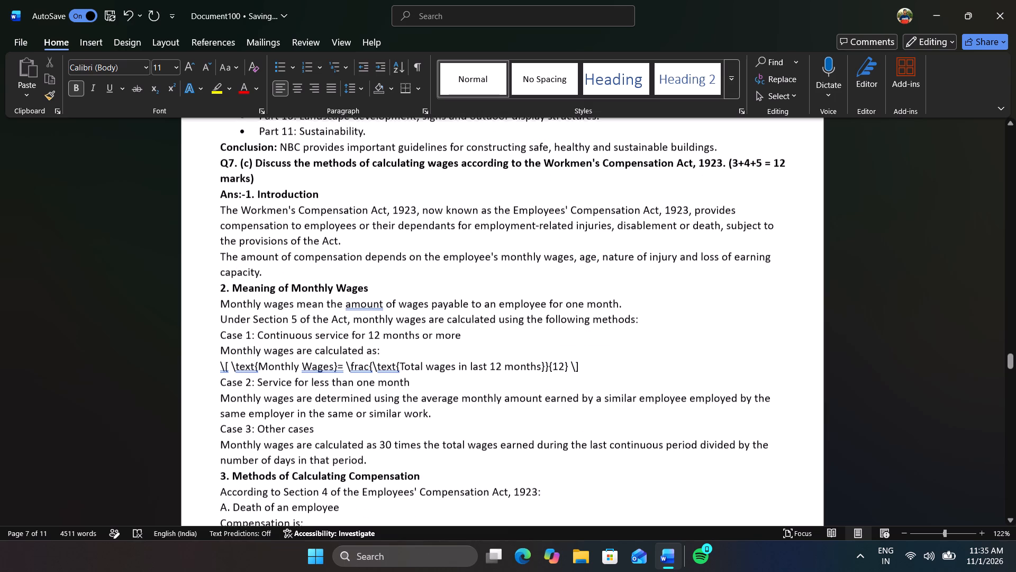
{"action": "scroll", "coordinate": [429, 418], "scroll_direction": "down", "scroll_amount": 1}
{"action": "scroll", "coordinate": [285, 413], "scroll_direction": "down", "scroll_amount": 2}
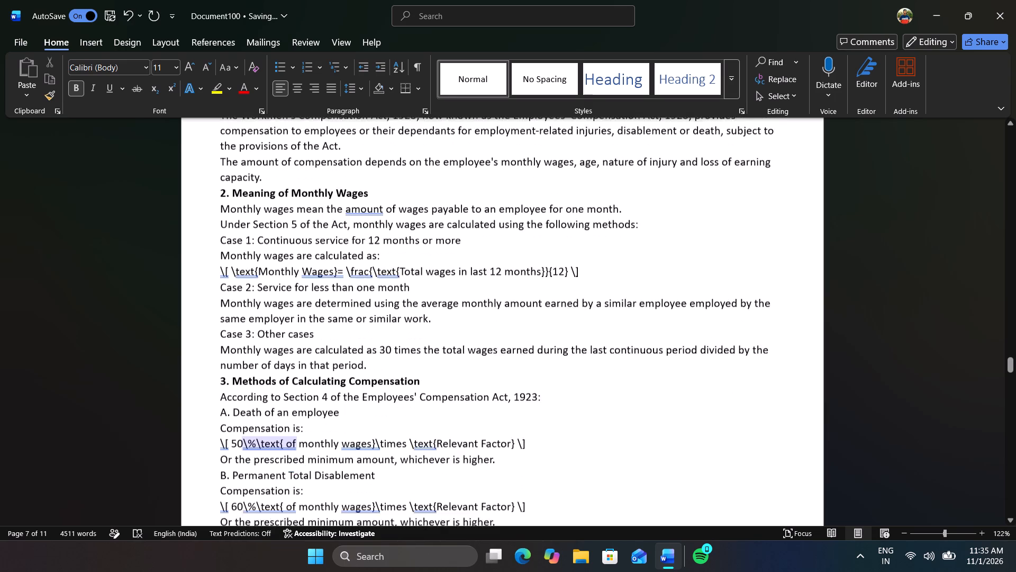
{"action": "scroll", "coordinate": [285, 413], "scroll_direction": "down", "scroll_amount": 2}
{"action": "scroll", "coordinate": [285, 414], "scroll_direction": "up", "scroll_amount": 3}
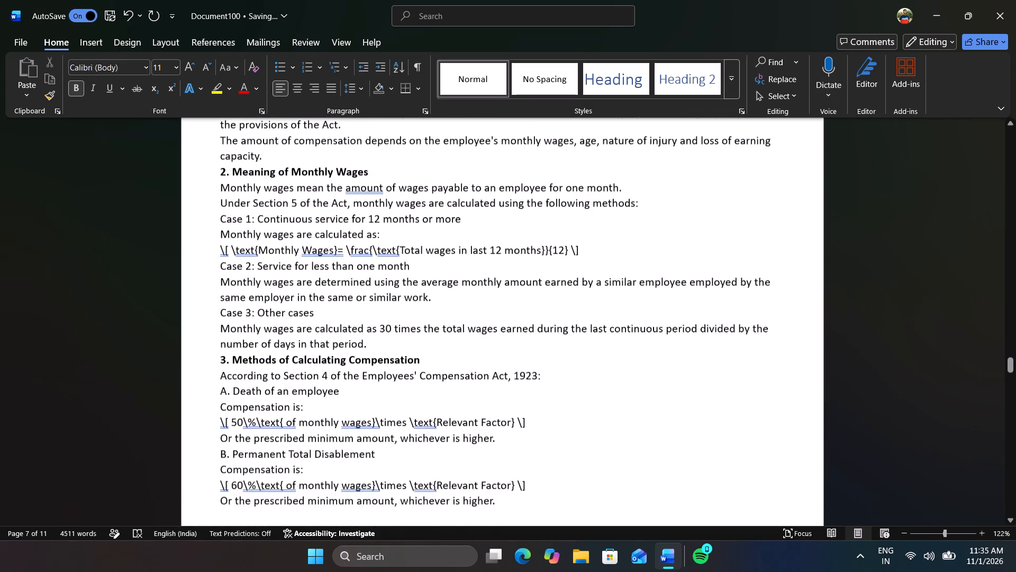
{"action": "scroll", "coordinate": [285, 414], "scroll_direction": "up", "scroll_amount": 5}
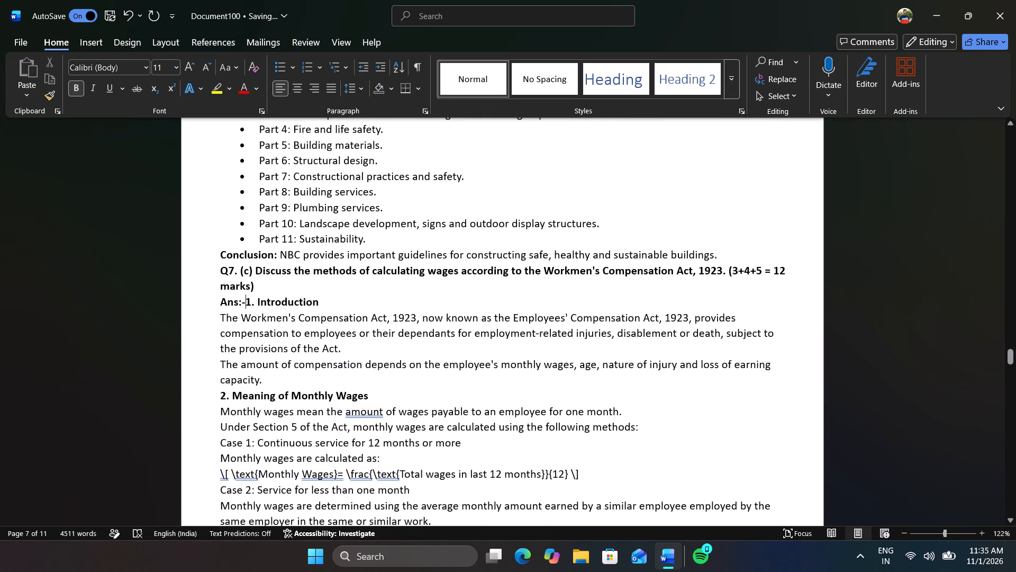
{"action": "scroll", "coordinate": [285, 414], "scroll_direction": "down", "scroll_amount": 1}
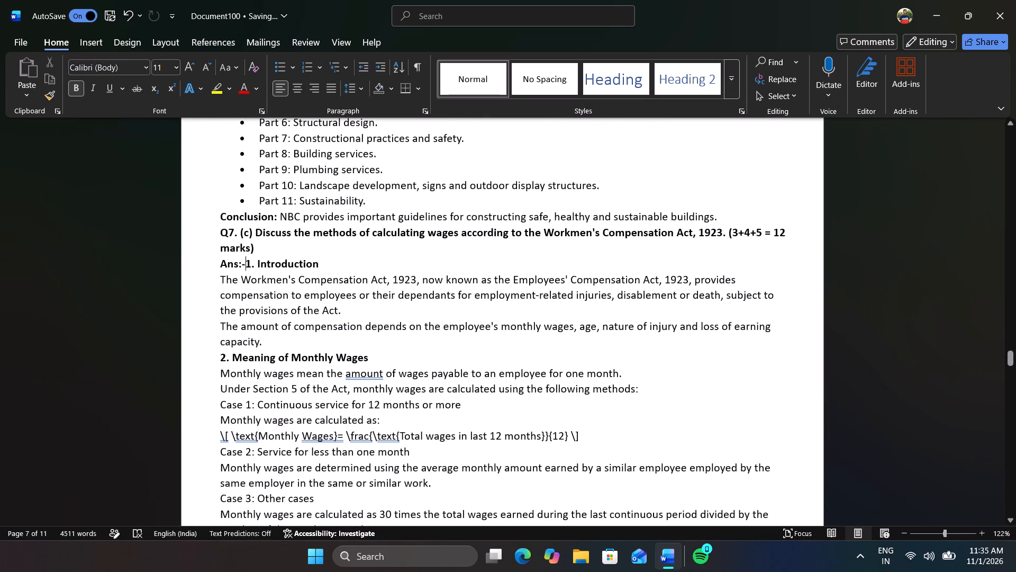
{"action": "scroll", "coordinate": [285, 414], "scroll_direction": "down", "scroll_amount": 1}
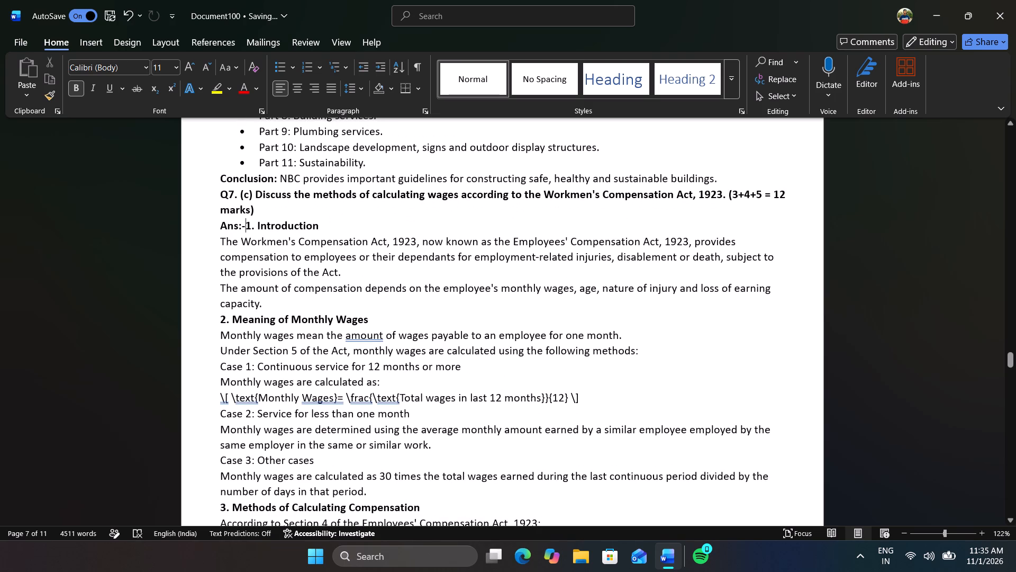
{"action": "scroll", "coordinate": [285, 414], "scroll_direction": "down", "scroll_amount": 7}
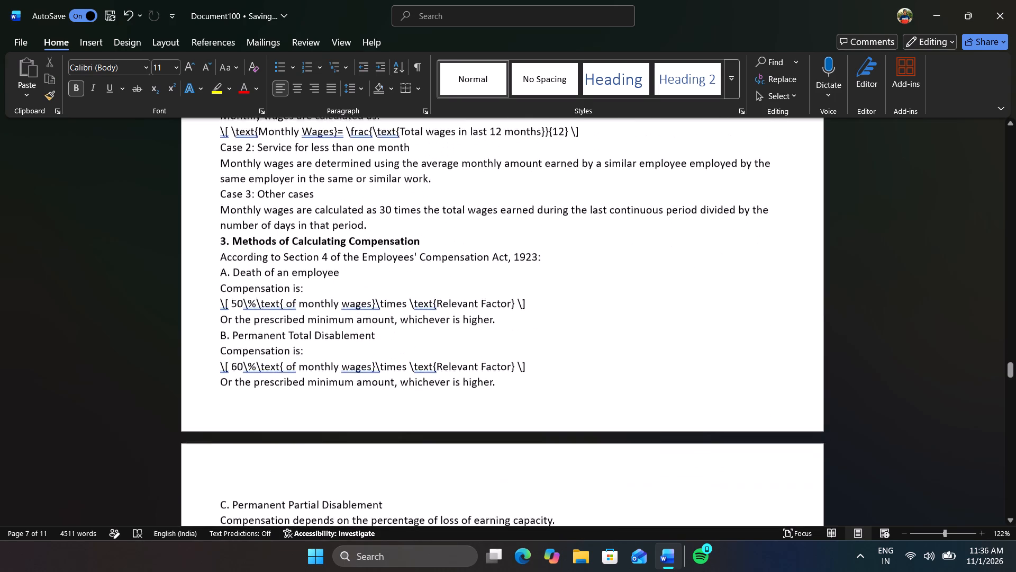
Delete the Q7. (c) text from "2. Meaning of Monthly Wages" through the closing Conclusion paragraph, leaving an empty line before MODULE 4.
{"action": "scroll", "coordinate": [285, 414], "scroll_direction": "down", "scroll_amount": 10}
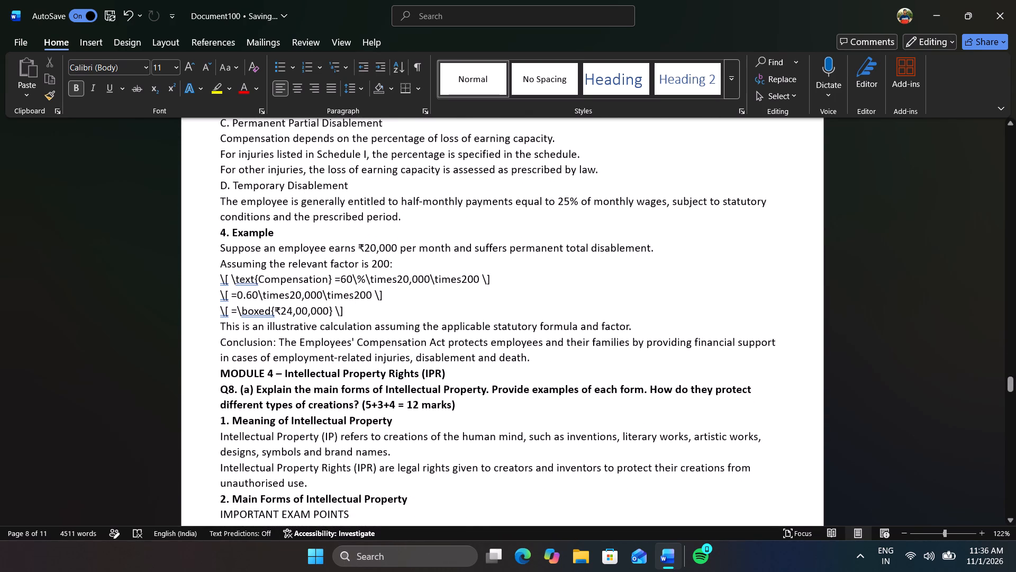
{"action": "left_click_drag", "start_coordinate": [566, 353], "coordinate": [328, 316]}
{"action": "scroll", "coordinate": [341, 321], "scroll_direction": "up", "scroll_amount": 5}
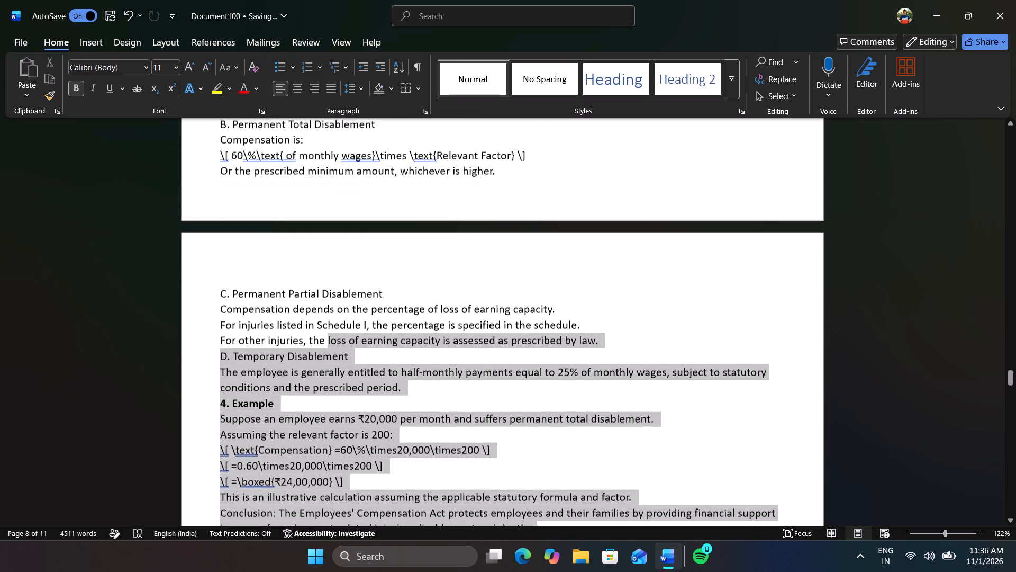
{"action": "scroll", "coordinate": [328, 316], "scroll_direction": "up", "scroll_amount": 3}
{"action": "left_click_drag", "start_coordinate": [328, 316], "coordinate": [325, 314]}
{"action": "scroll", "coordinate": [328, 316], "scroll_direction": "up", "scroll_amount": 10}
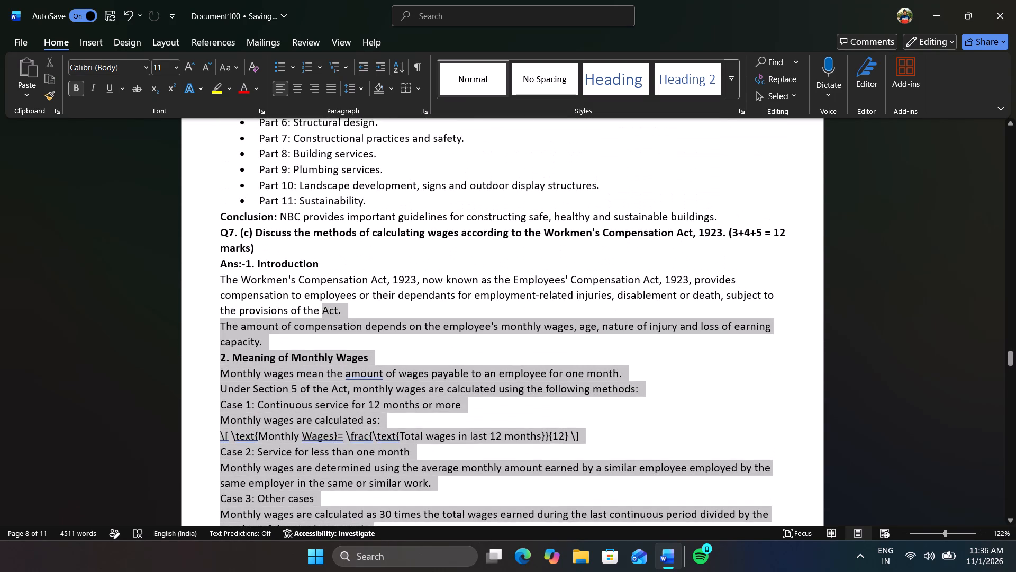
{"action": "left_click_drag", "start_coordinate": [325, 314], "coordinate": [223, 283]}
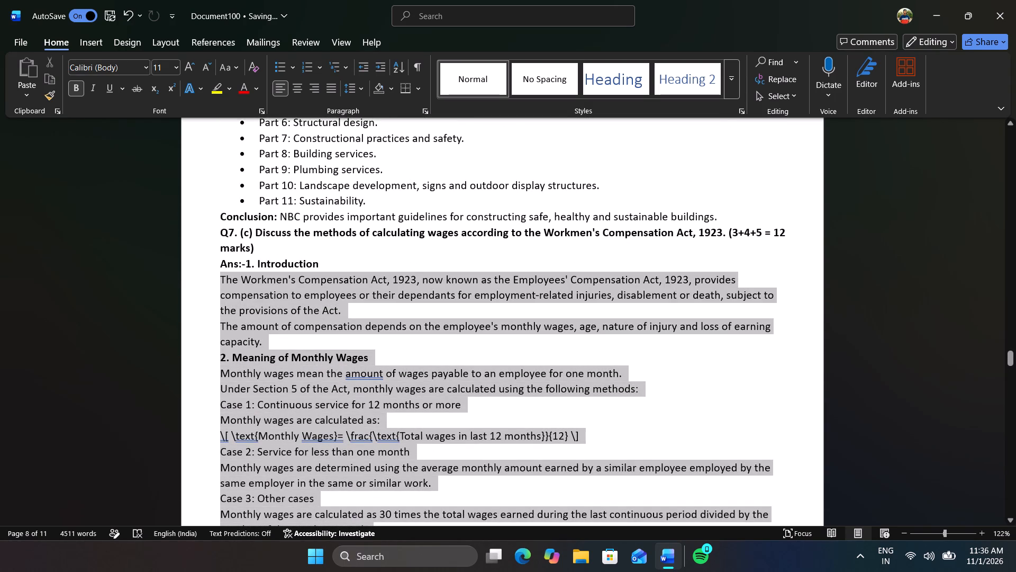
{"action": "left_click_drag", "start_coordinate": [223, 283], "coordinate": [210, 360]}
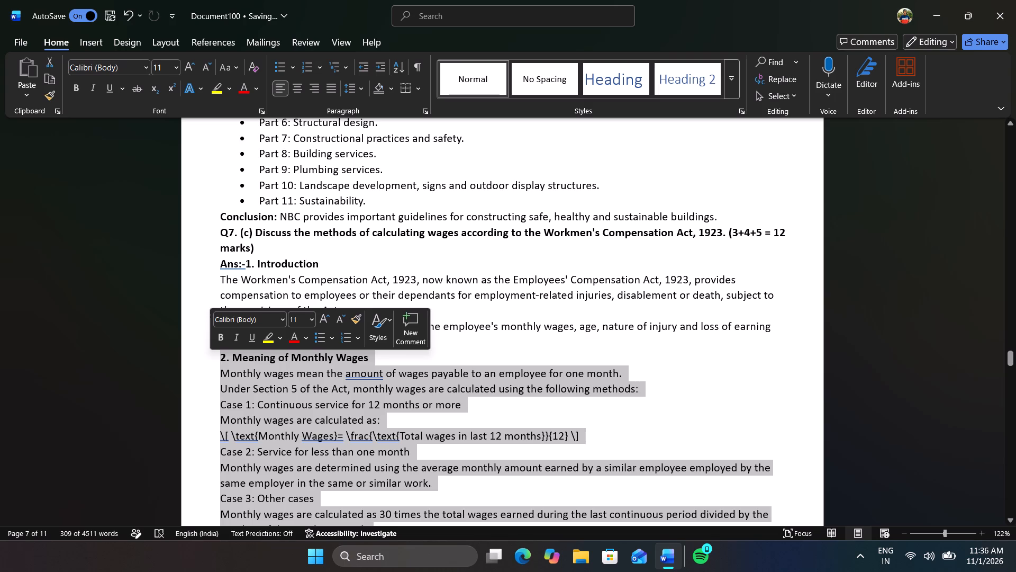
{"action": "key", "text": "period"}
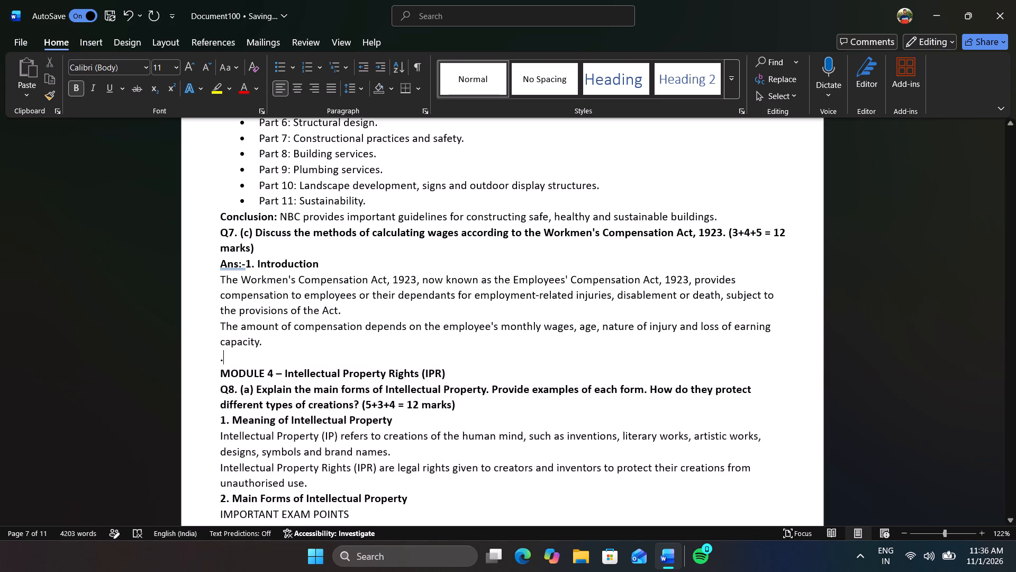
{"action": "key", "text": "BackSpace"}
Add blank lines after the Q7. (c) Introduction until the "MODULE 4 – Intellectual Property Rights (IPR)" heading starts on a new page.
{"action": "key", "text": "Return"}
{"action": "key", "text": "Return"}
{"action": "key", "text": "Return"}
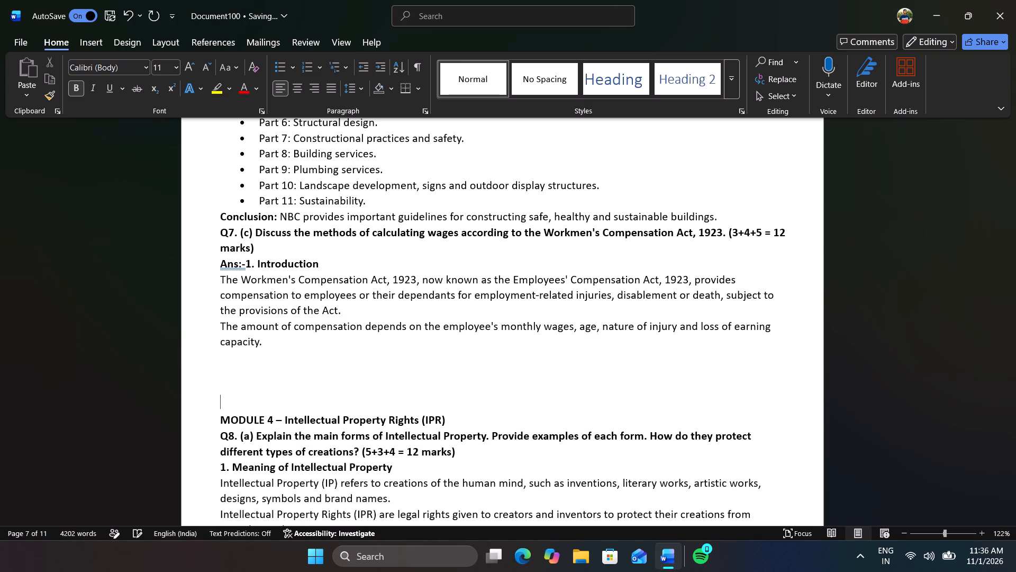
{"action": "key", "text": "Return"}
{"action": "key", "text": "Return"}
{"action": "key", "text": "Return"}
{"action": "key", "text": "Return"}
{"action": "key", "text": "Return"}
{"action": "key", "text": "Return"}
{"action": "key", "text": "Return"}
{"action": "scroll", "coordinate": [228, 414], "scroll_direction": "down", "scroll_amount": 2}
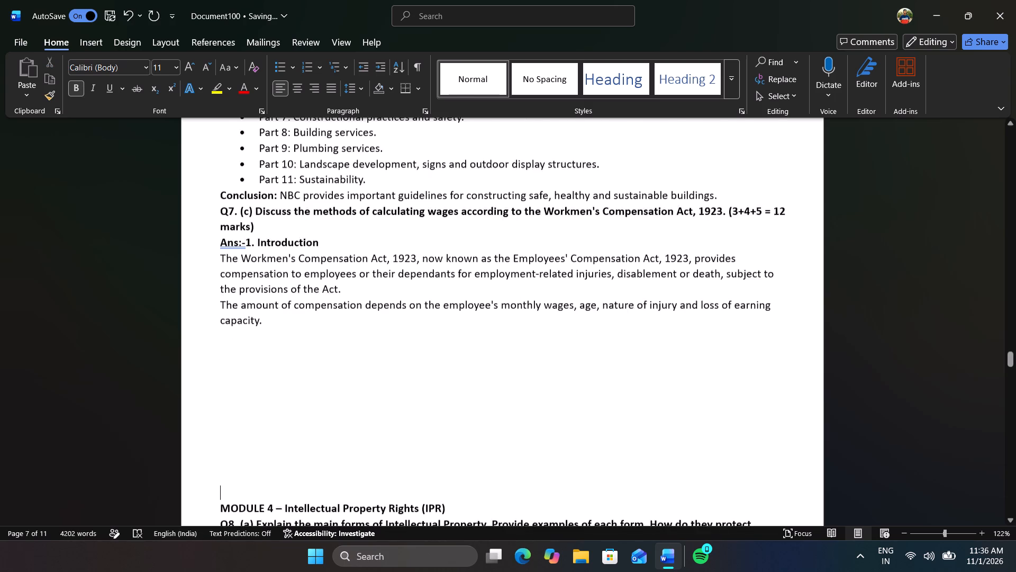
{"action": "scroll", "coordinate": [228, 415], "scroll_direction": "down", "scroll_amount": 1}
{"action": "key", "text": "Return"}
{"action": "key", "text": "Return"}
{"action": "key", "text": "Return"}
{"action": "key", "text": "Return"}
{"action": "key", "text": "Return"}
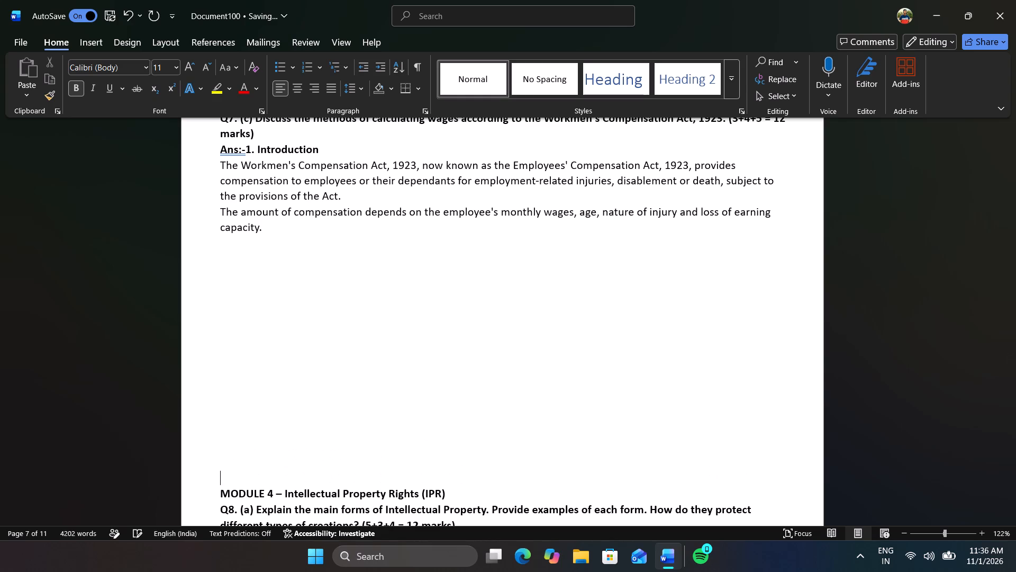
{"action": "scroll", "coordinate": [201, 407], "scroll_direction": "up", "scroll_amount": 12}
{"action": "scroll", "coordinate": [201, 407], "scroll_direction": "down", "scroll_amount": 4}
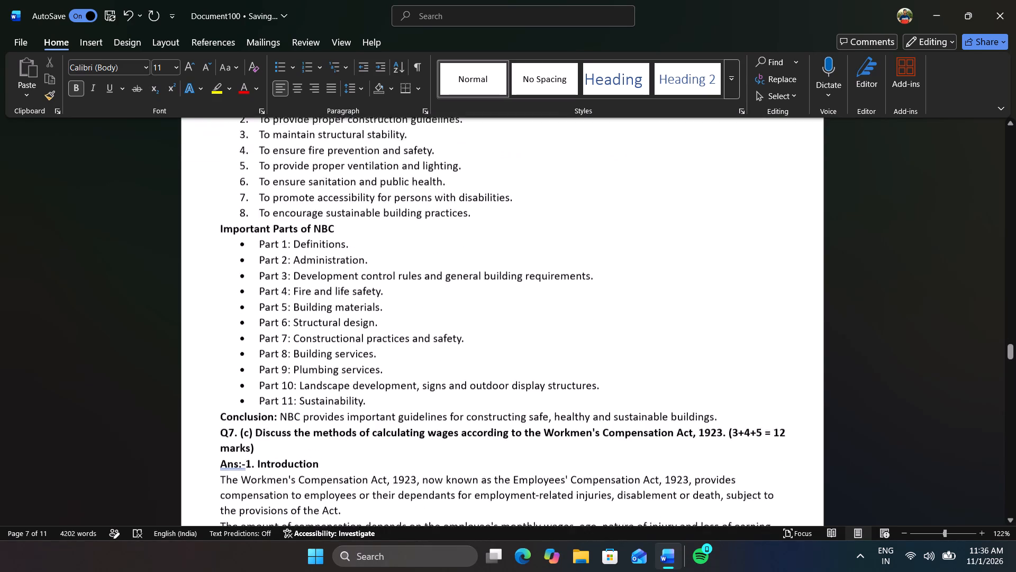
{"action": "scroll", "coordinate": [201, 407], "scroll_direction": "down", "scroll_amount": 12}
{"action": "key", "text": "Return"}
{"action": "key", "text": "Return"}
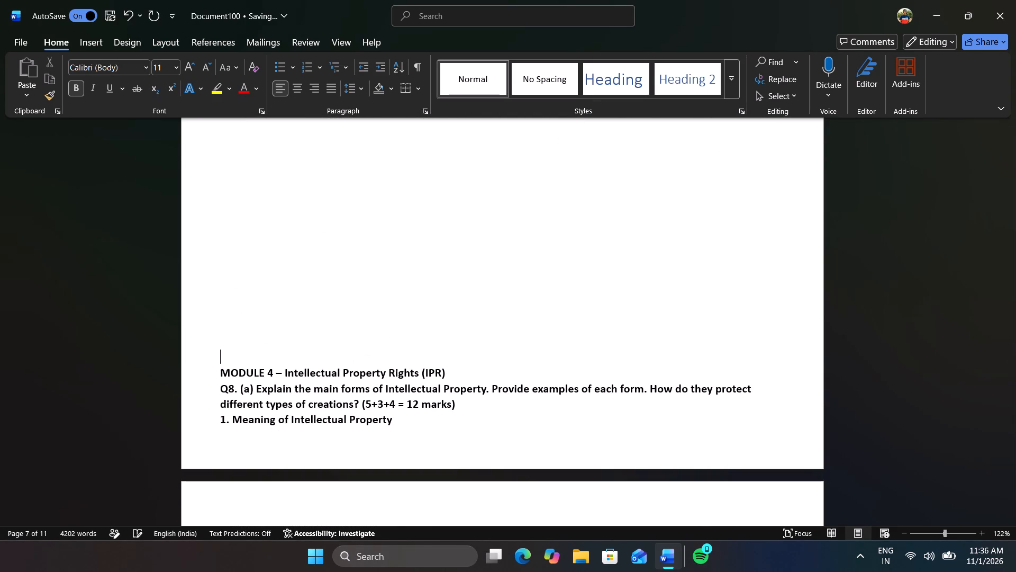
{"action": "key", "text": "Return"}
{"action": "key", "text": "Return"}
{"action": "key", "text": "Return"}
{"action": "key", "text": "Return"}
Centre the "MODULE 4 – Intellectual Property Rights (IPR)" heading.
{"action": "scroll", "coordinate": [201, 407], "scroll_direction": "down", "scroll_amount": 3}
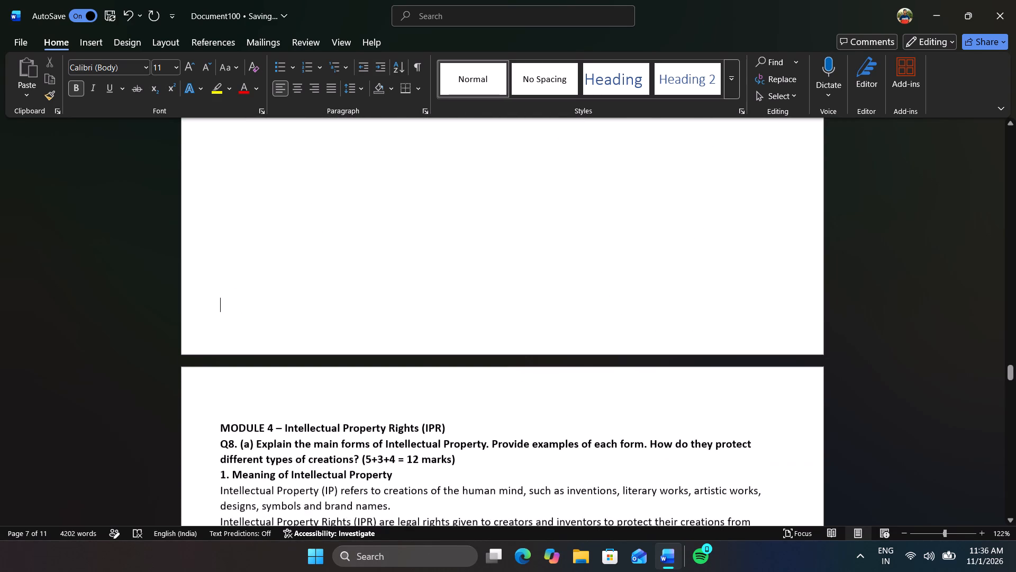
{"action": "scroll", "coordinate": [201, 407], "scroll_direction": "down", "scroll_amount": 3}
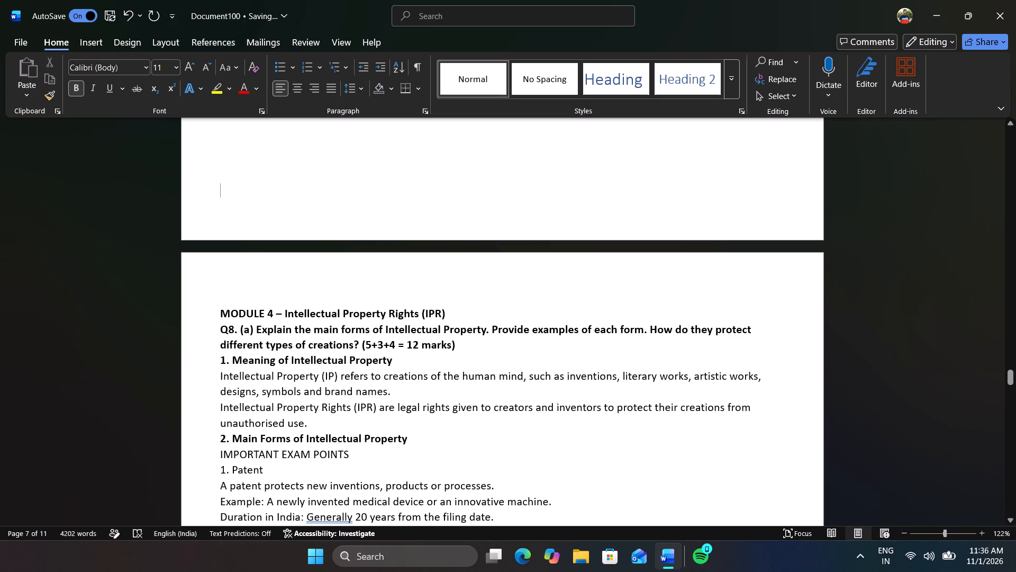
{"action": "left_click_drag", "start_coordinate": [465, 311], "coordinate": [132, 295]}
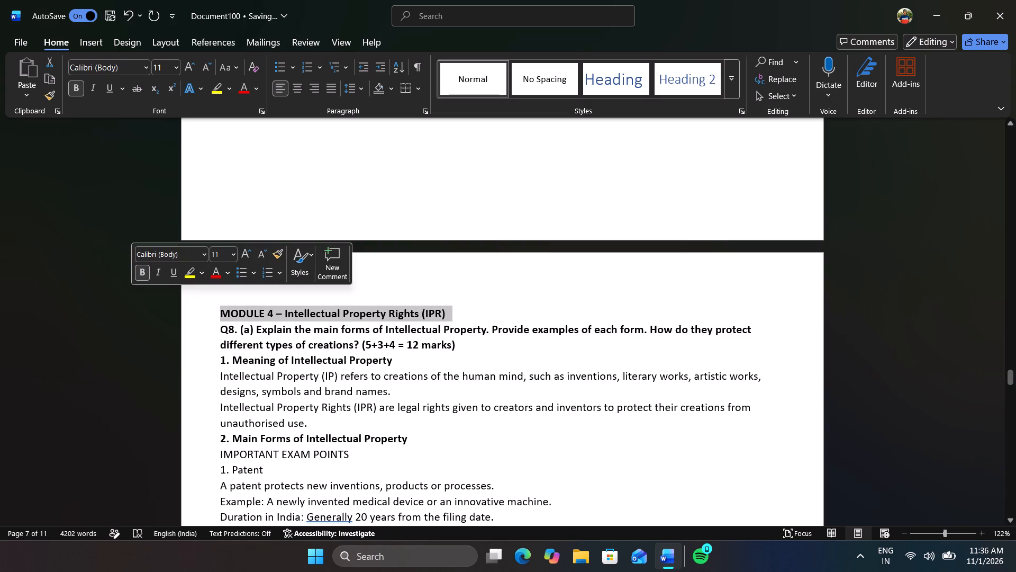
{"action": "left_click", "coordinate": [304, 83]}
Insert "Ans:-" before the "1. Meaning of Intellectual Property" heading under Q8. (a).
{"action": "scroll", "coordinate": [585, 467], "scroll_direction": "down", "scroll_amount": 1}
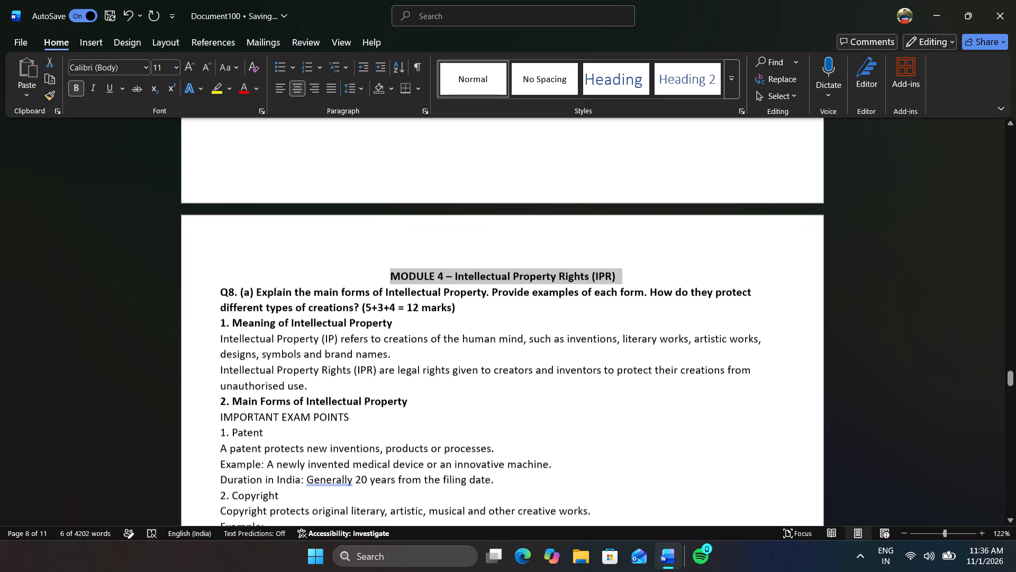
{"action": "left_click", "coordinate": [219, 324]}
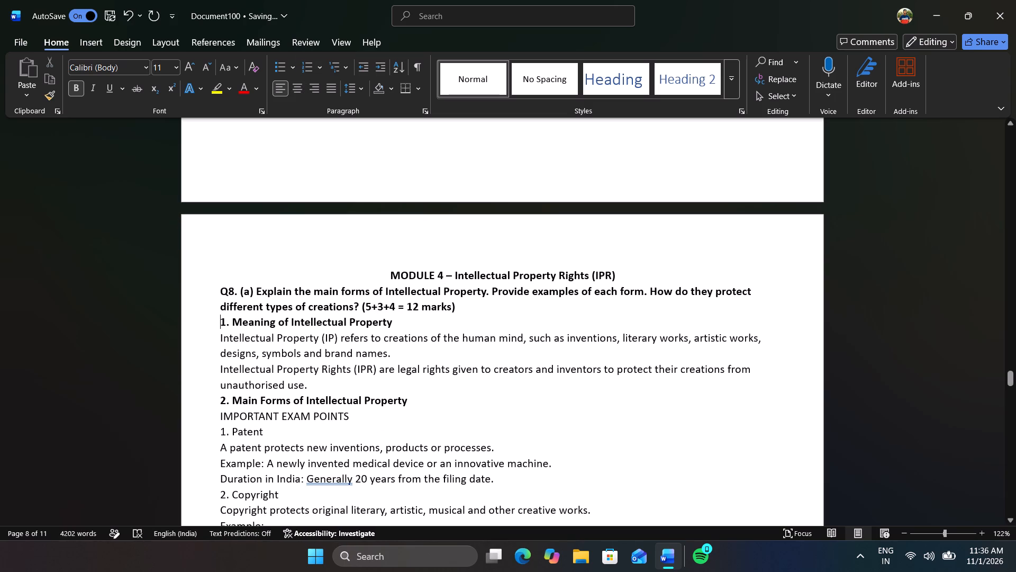
{"action": "key", "text": "shift+a"}
{"action": "key", "text": "n"}
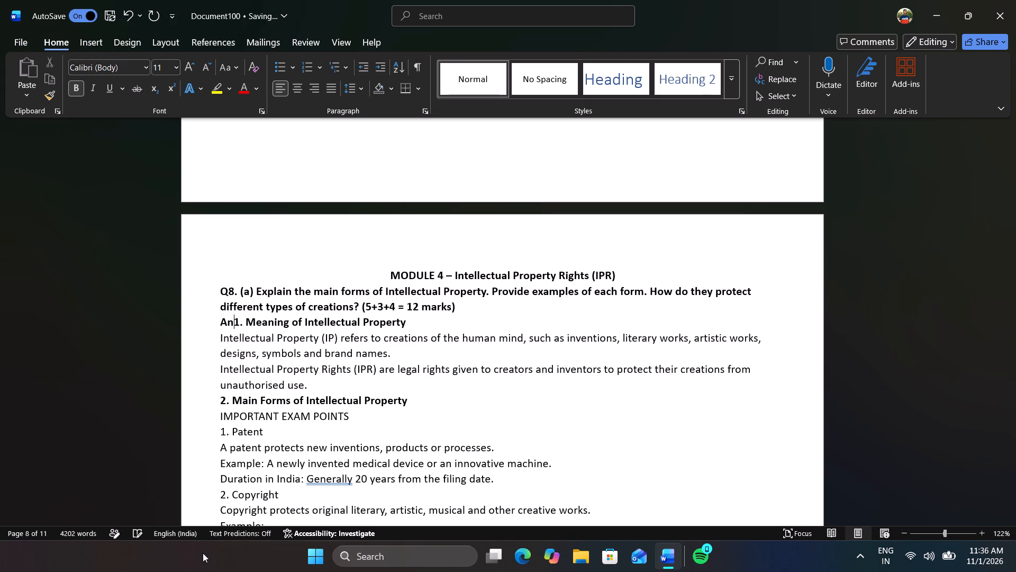
{"action": "key", "text": "s"}
{"action": "key", "text": "shift+colon"}
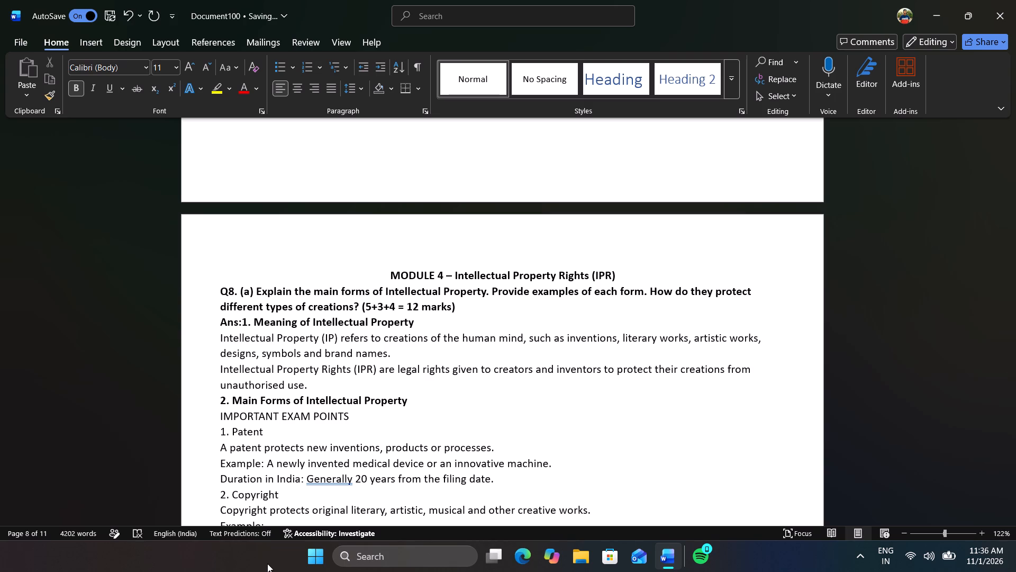
{"action": "key", "text": "shift+underscore"}
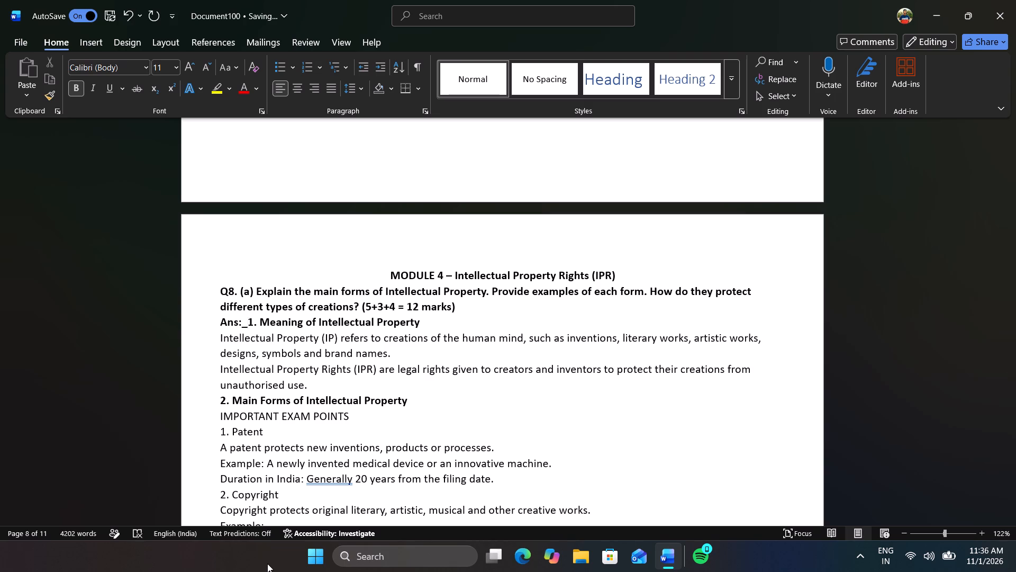
{"action": "key", "text": "BackSpace"}
{"action": "key", "text": "minus"}
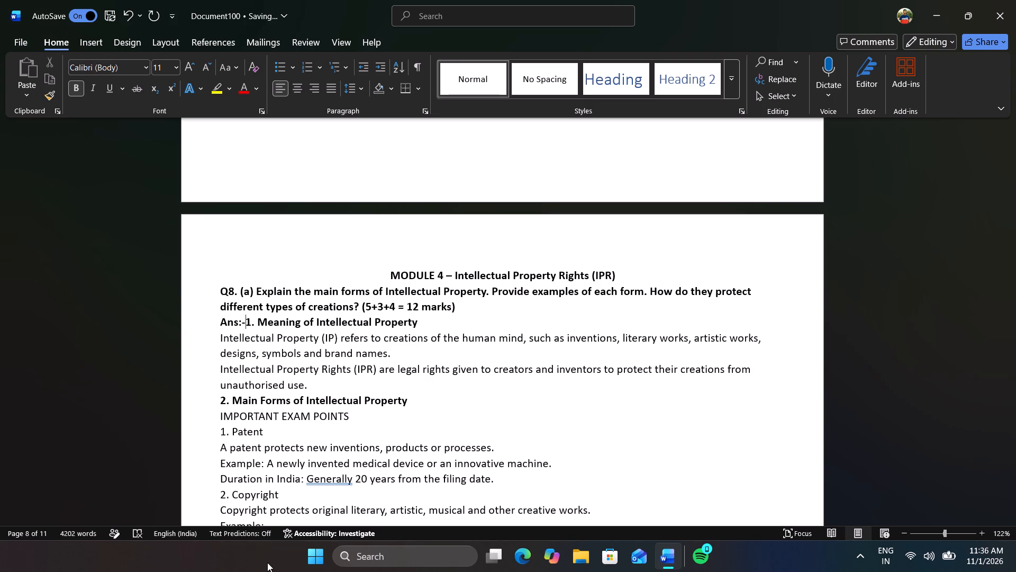
Make the "1. Patent" and "2. Copyright" subheadings bold in the Q8. (a) answer.
{"action": "scroll", "coordinate": [211, 502], "scroll_direction": "down", "scroll_amount": 2}
{"action": "scroll", "coordinate": [267, 400], "scroll_direction": "down", "scroll_amount": 3}
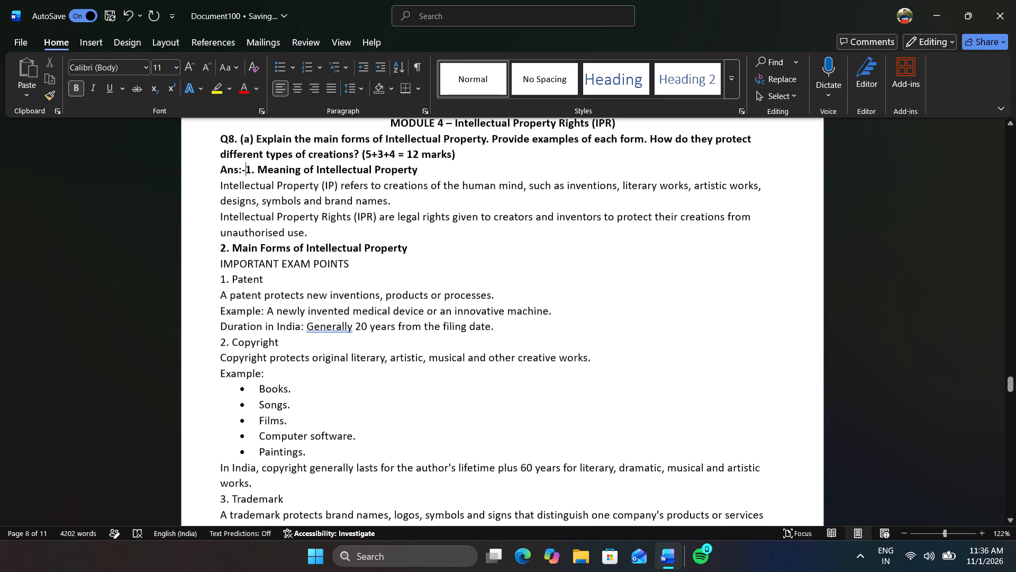
{"action": "scroll", "coordinate": [267, 400], "scroll_direction": "down", "scroll_amount": 4}
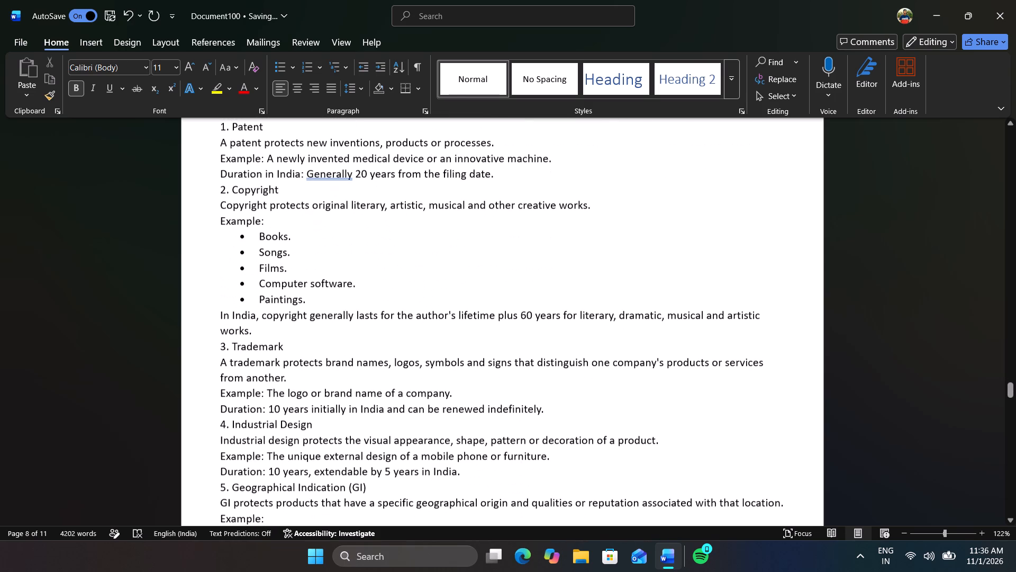
{"action": "scroll", "coordinate": [267, 400], "scroll_direction": "up", "scroll_amount": 5}
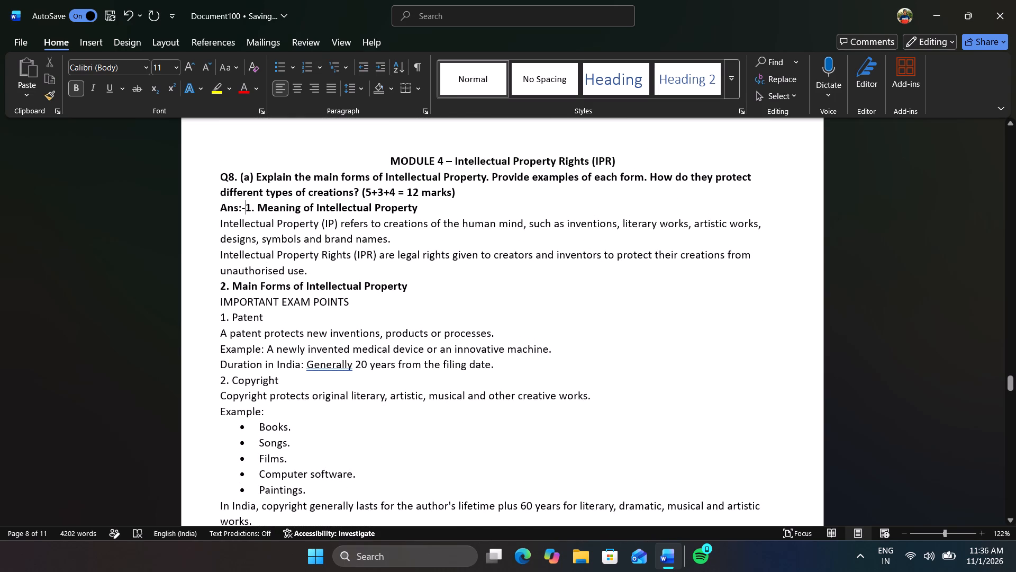
{"action": "left_click_drag", "start_coordinate": [271, 317], "coordinate": [211, 314]}
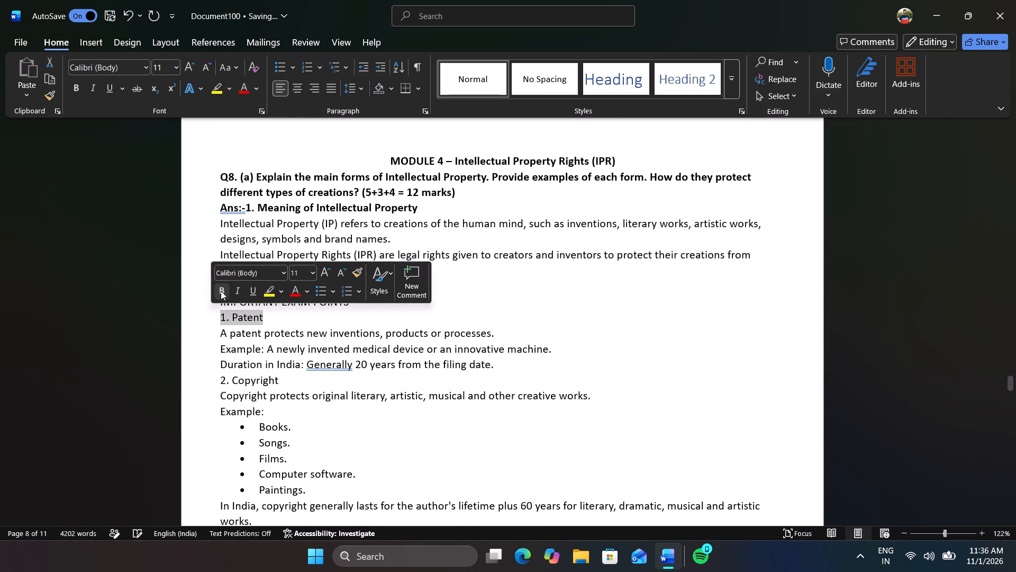
{"action": "left_click", "coordinate": [221, 291]}
{"action": "scroll", "coordinate": [253, 336], "scroll_direction": "down", "scroll_amount": 1}
{"action": "left_click_drag", "start_coordinate": [289, 342], "coordinate": [218, 345]}
{"action": "left_click", "coordinate": [225, 321]}
Make the "3. Trademark" and "4. Industrial Design" subheadings bold in the Q8. (a) answer.
{"action": "scroll", "coordinate": [229, 329], "scroll_direction": "down", "scroll_amount": 4}
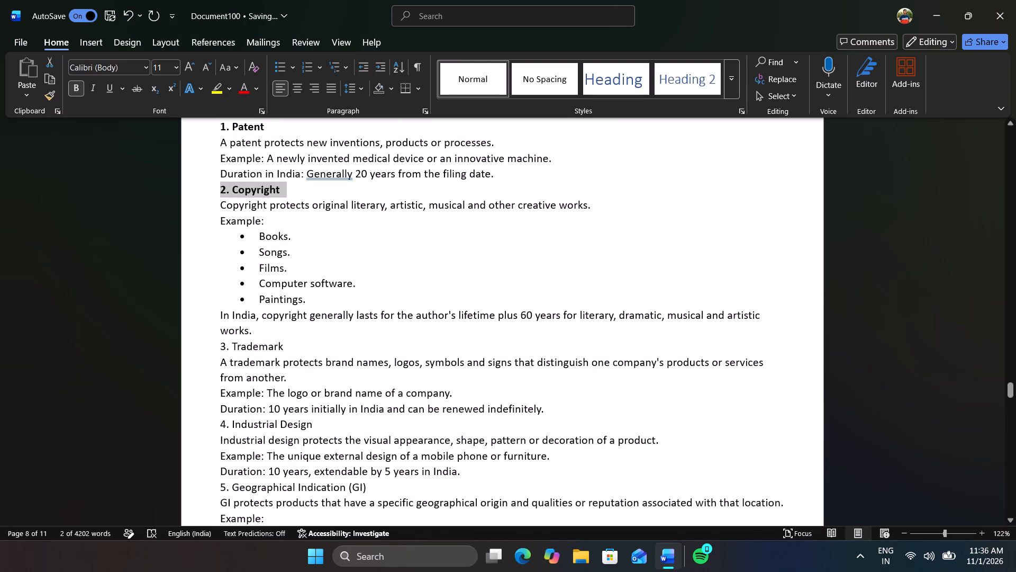
{"action": "left_click_drag", "start_coordinate": [291, 350], "coordinate": [224, 351]}
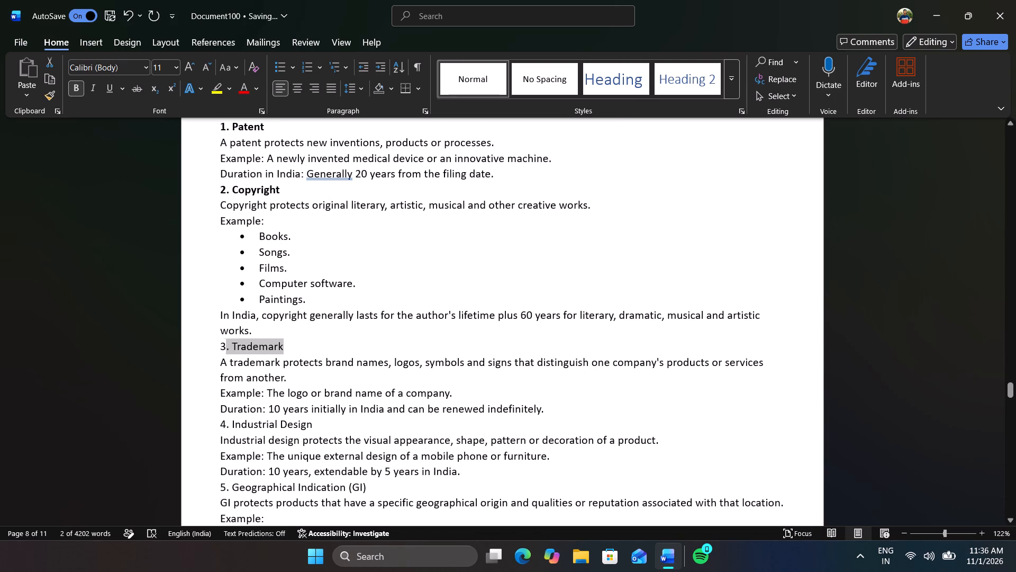
{"action": "left_click_drag", "start_coordinate": [224, 351], "coordinate": [208, 352]}
{"action": "left_click", "coordinate": [221, 332]}
{"action": "scroll", "coordinate": [224, 333], "scroll_direction": "down", "scroll_amount": 1}
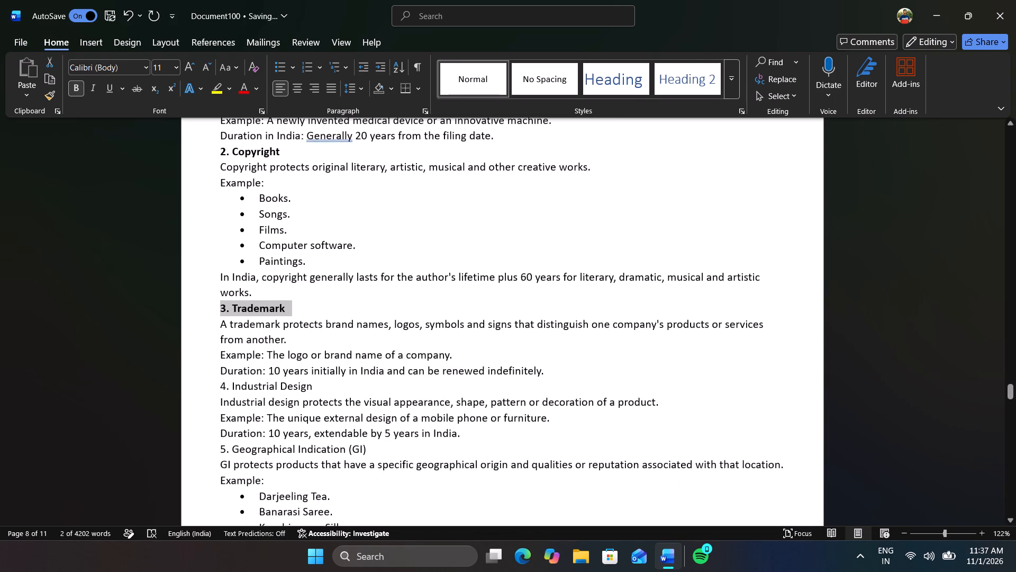
{"action": "scroll", "coordinate": [305, 375], "scroll_direction": "down", "scroll_amount": 1}
{"action": "left_click_drag", "start_coordinate": [317, 351], "coordinate": [213, 349]}
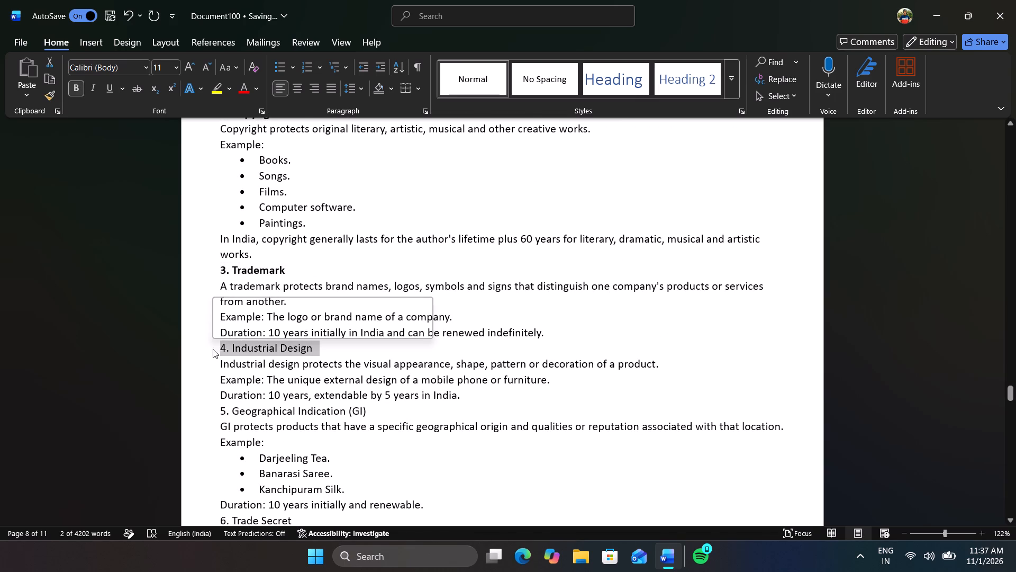
{"action": "left_click", "coordinate": [222, 334]}
Make the "5. Geographical Indication (GI)" and "6. Trade Secret" subheadings bold in the Q8. (a) answer.
{"action": "scroll", "coordinate": [321, 378], "scroll_direction": "down", "scroll_amount": 2}
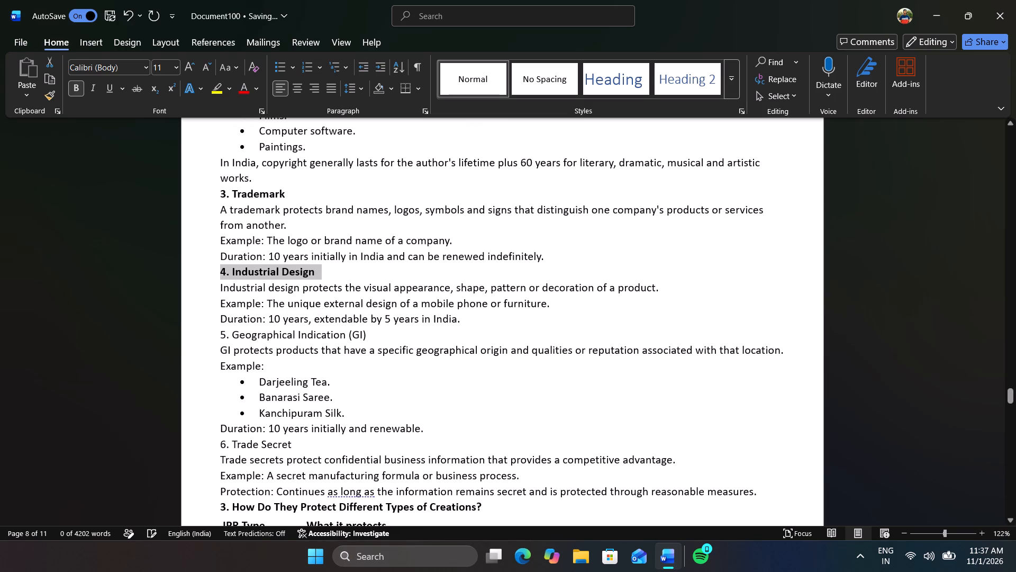
{"action": "left_click_drag", "start_coordinate": [375, 338], "coordinate": [206, 341]}
{"action": "left_click", "coordinate": [219, 318]}
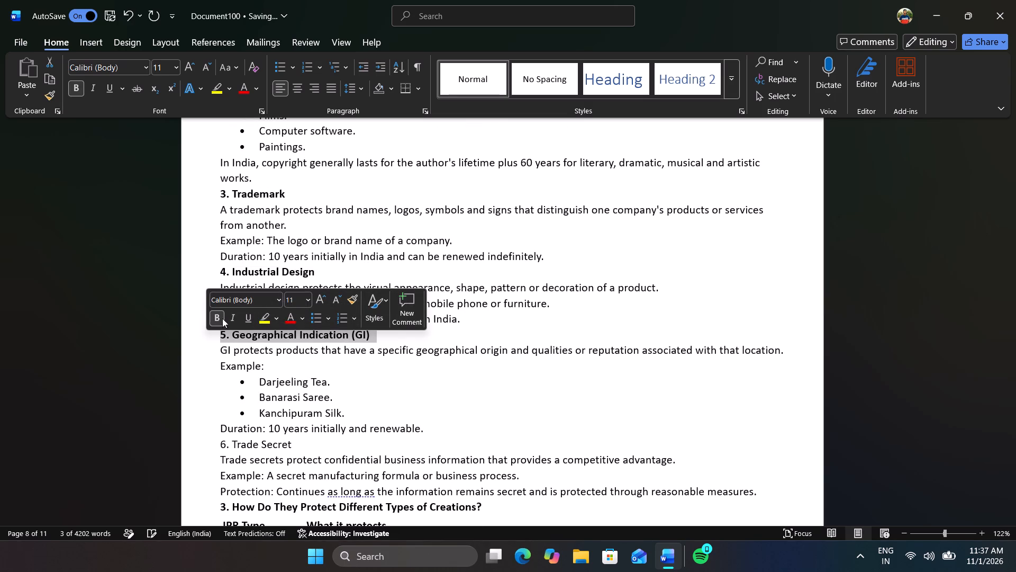
{"action": "scroll", "coordinate": [240, 341], "scroll_direction": "down", "scroll_amount": 2}
{"action": "left_click_drag", "start_coordinate": [298, 367], "coordinate": [130, 370]}
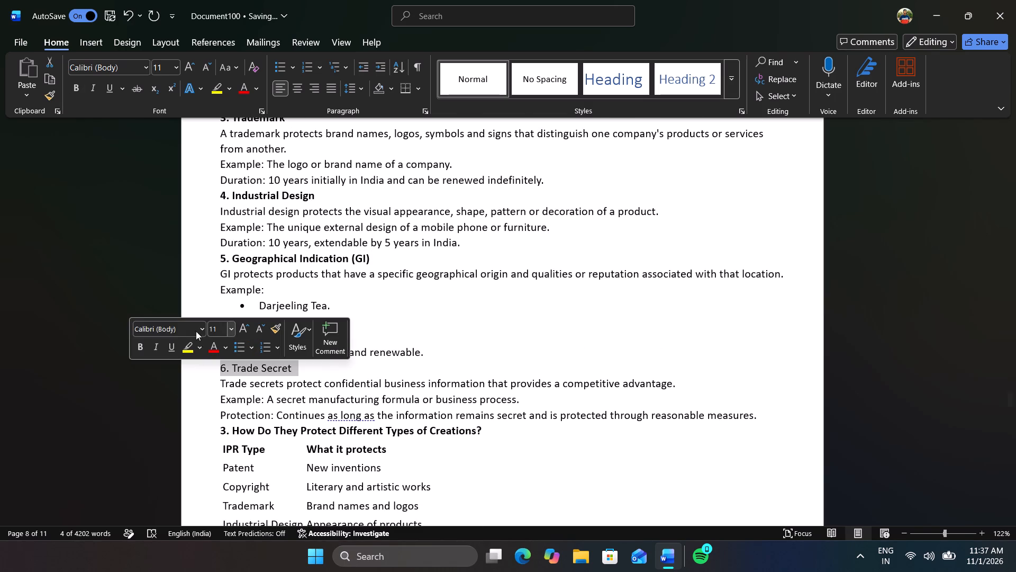
{"action": "left_click", "coordinate": [140, 346]}
Move the "IPR Type" and "What it protects" table to the right and down from the "3. How Do They Protect Different Types of Creations?" heading.
{"action": "scroll", "coordinate": [284, 416], "scroll_direction": "down", "scroll_amount": 1}
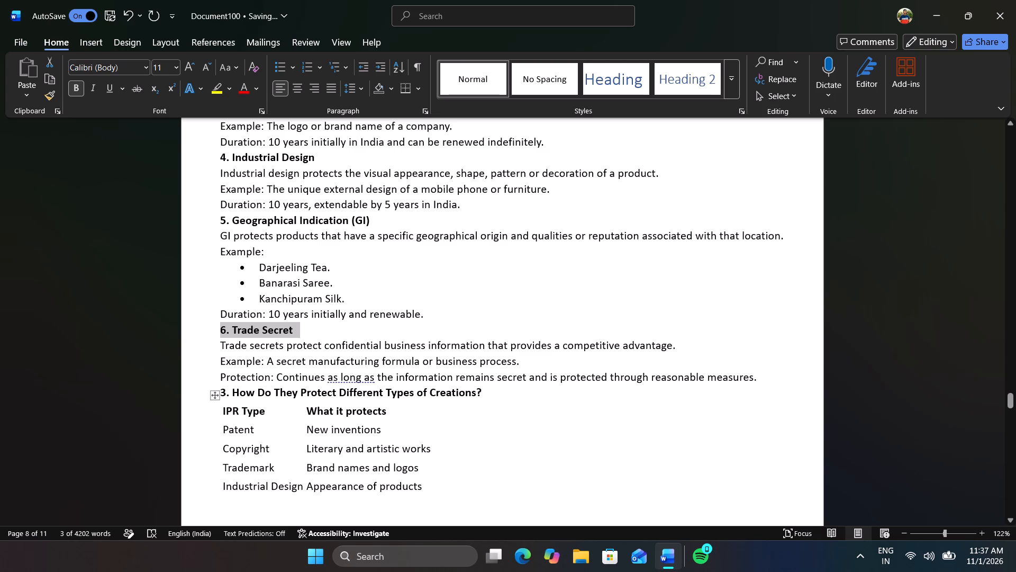
{"action": "left_click", "coordinate": [232, 412]}
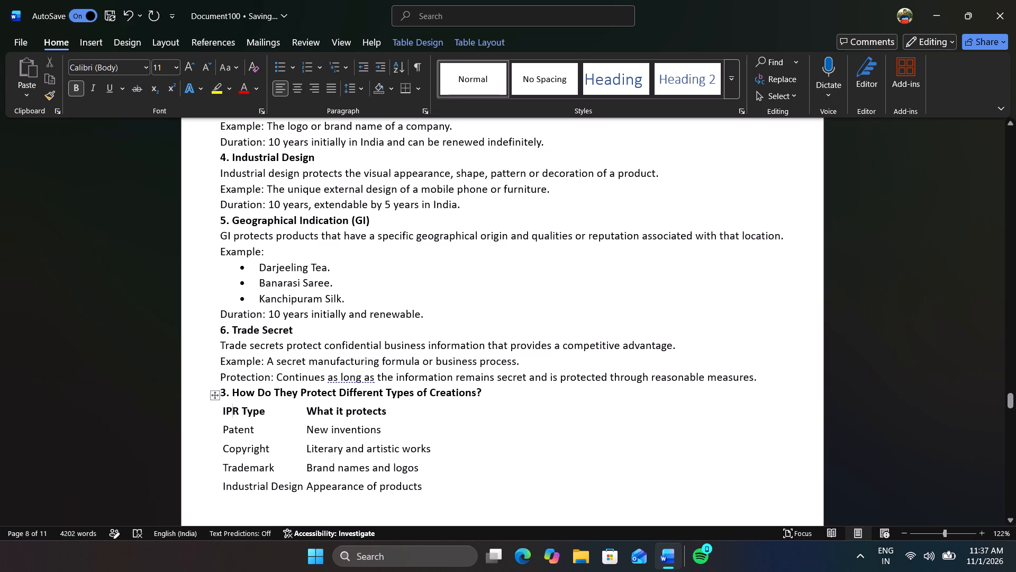
{"action": "left_click_drag", "start_coordinate": [212, 392], "coordinate": [260, 417]}
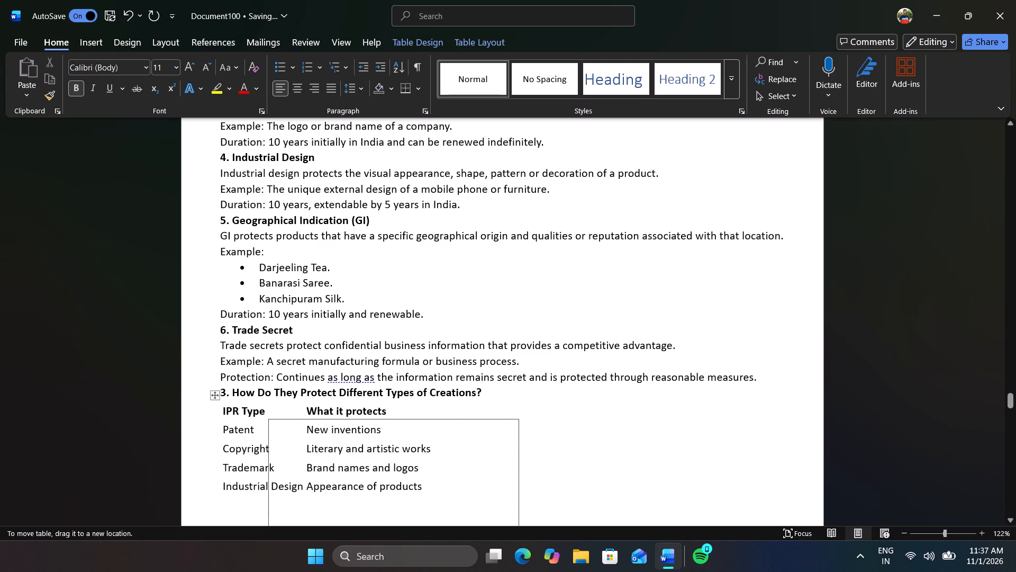
{"action": "left_click_drag", "start_coordinate": [260, 417], "coordinate": [277, 414]}
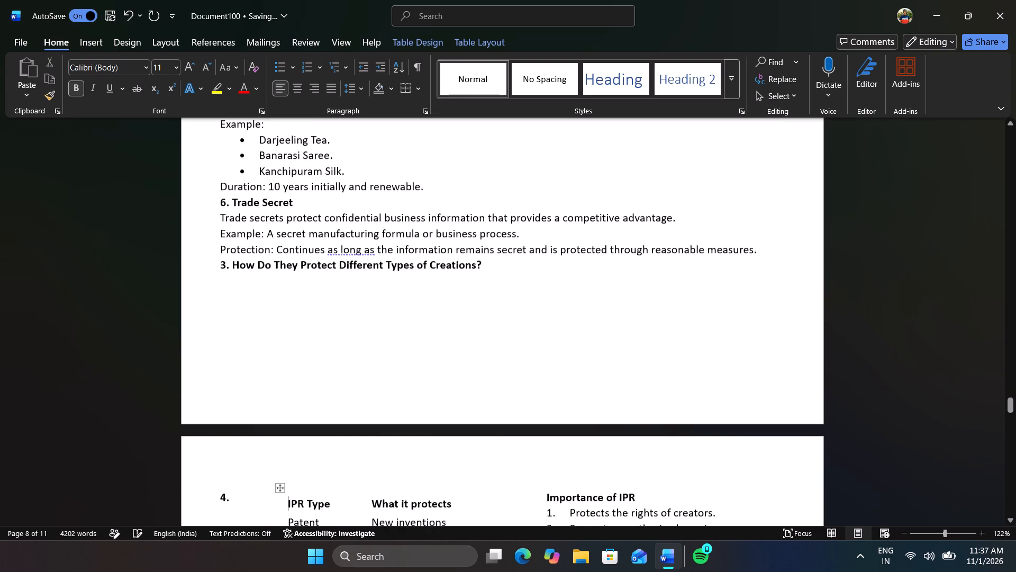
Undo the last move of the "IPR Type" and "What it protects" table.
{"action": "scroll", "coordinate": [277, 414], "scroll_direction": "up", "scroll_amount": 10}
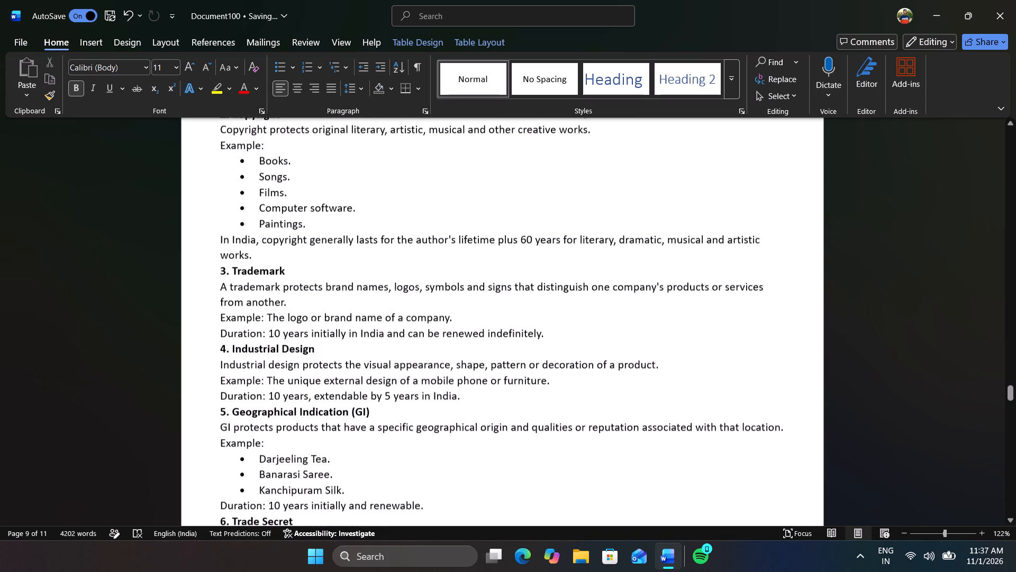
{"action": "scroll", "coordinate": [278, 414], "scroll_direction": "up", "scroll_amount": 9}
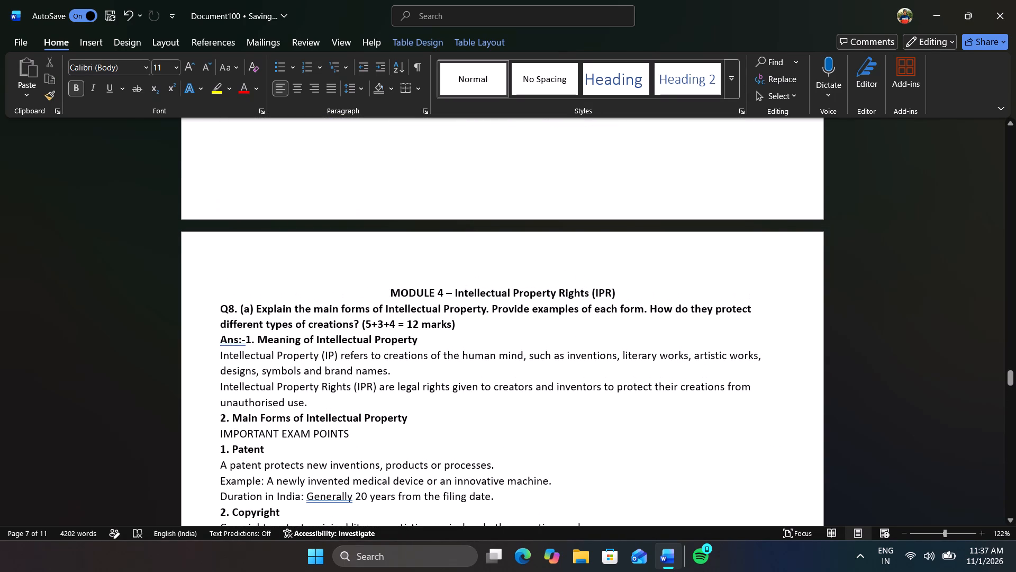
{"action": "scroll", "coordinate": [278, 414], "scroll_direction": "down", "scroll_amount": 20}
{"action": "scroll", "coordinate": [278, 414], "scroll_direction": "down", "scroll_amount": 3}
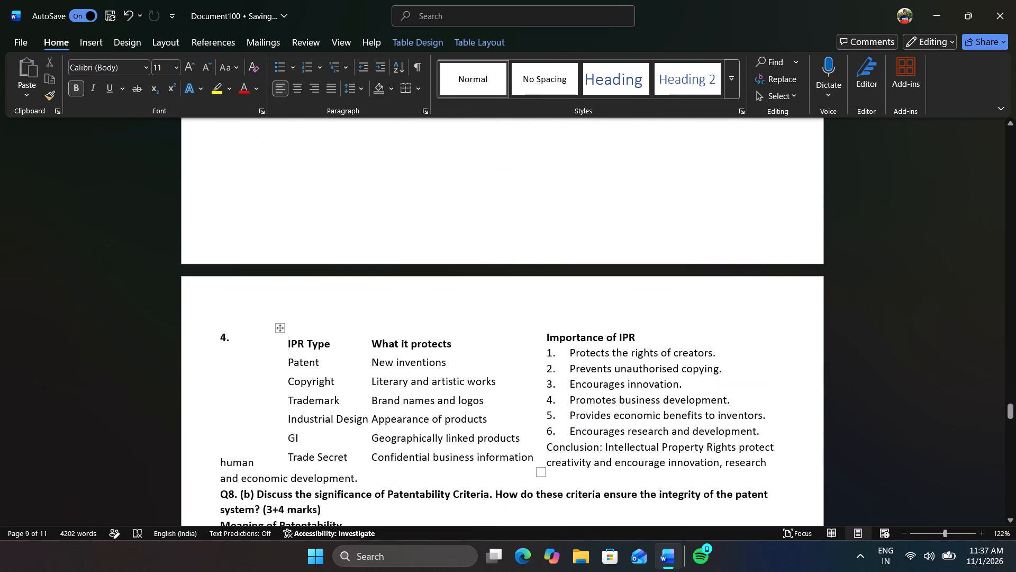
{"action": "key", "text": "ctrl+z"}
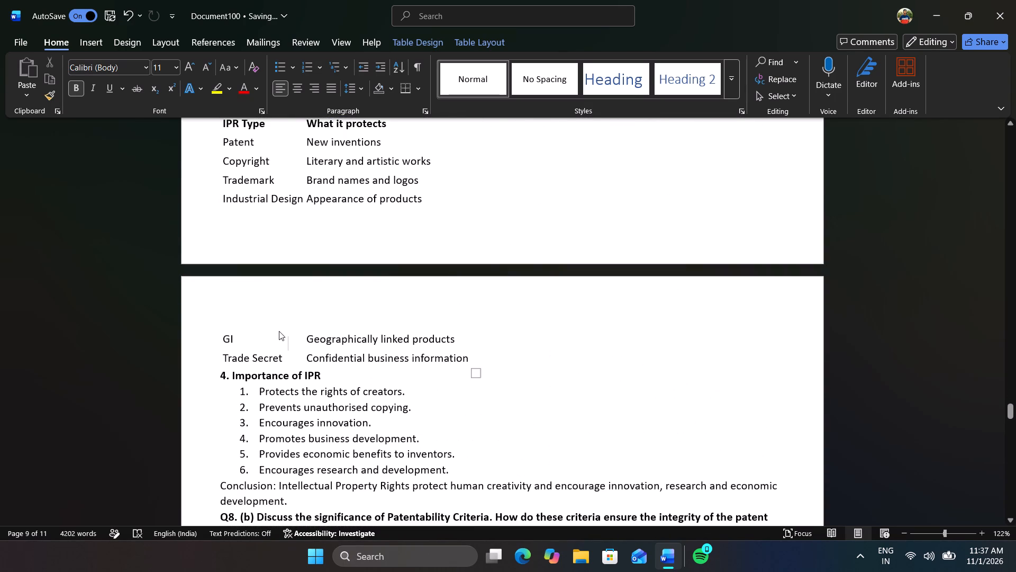
Shift the "IPR Type" and "What it protects" table to the right, keeping it directly below the "3. How Do They Protect Different Types of Creations?" heading.
{"action": "scroll", "coordinate": [279, 332], "scroll_direction": "up", "scroll_amount": 4}
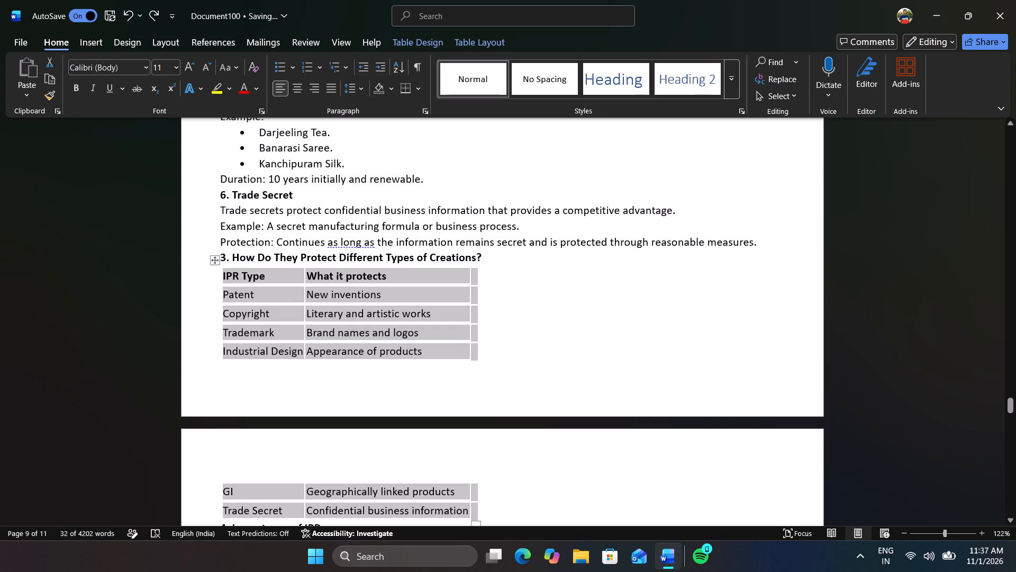
{"action": "left_click_drag", "start_coordinate": [217, 261], "coordinate": [306, 264]}
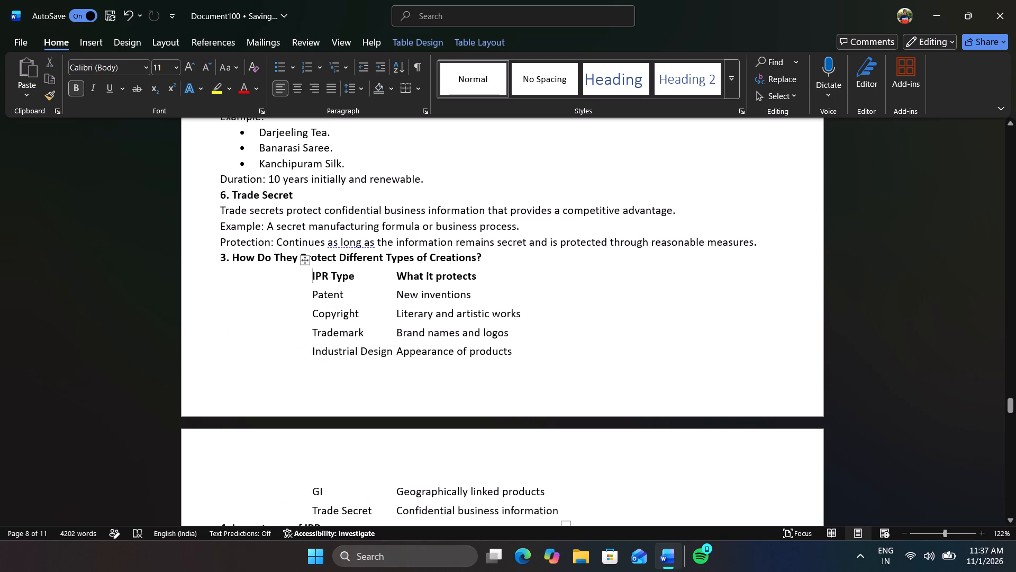
Add a new line reading "Ans:-" between the "3. How Do They Protect Different Types of Creations?" heading and the table.
{"action": "left_click", "coordinate": [507, 254]}
{"action": "key", "text": "Return"}
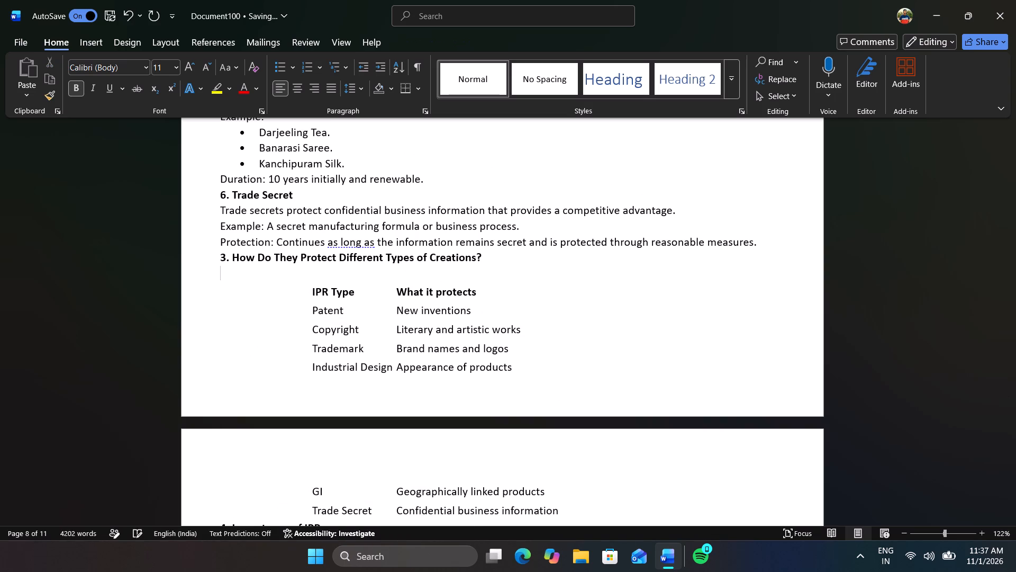
{"action": "key", "text": "shift+a"}
{"action": "type", "text": "ns"}
{"action": "type", "text": ":-"}
Check how the IPR Type table runs across the page break and review the "4. Importance of IPR" and Q8. (b) text after it.
{"action": "scroll", "coordinate": [532, 348], "scroll_direction": "down", "scroll_amount": 3}
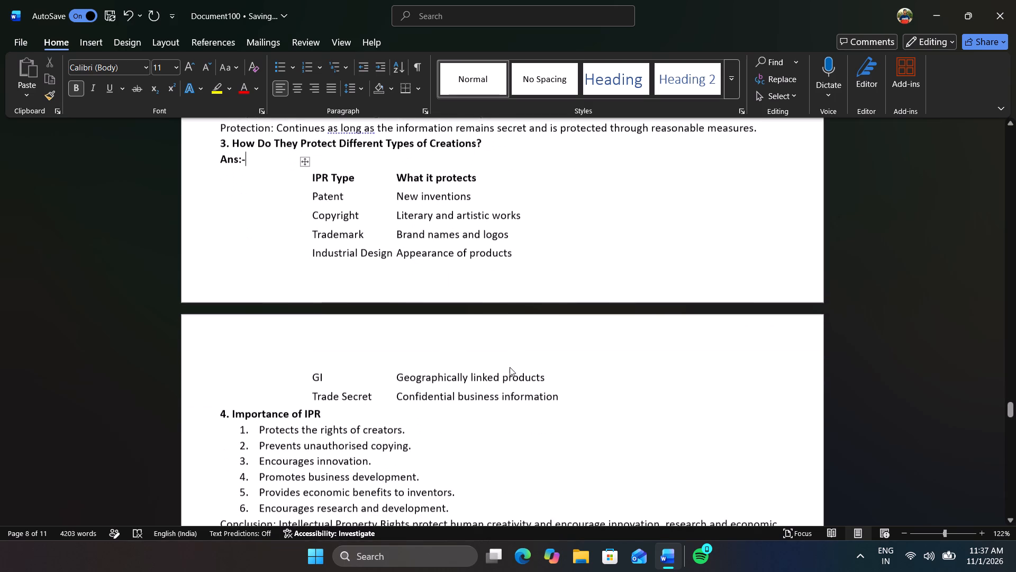
{"action": "scroll", "coordinate": [510, 367], "scroll_direction": "down", "scroll_amount": 3}
{"action": "left_click", "coordinate": [510, 381]}
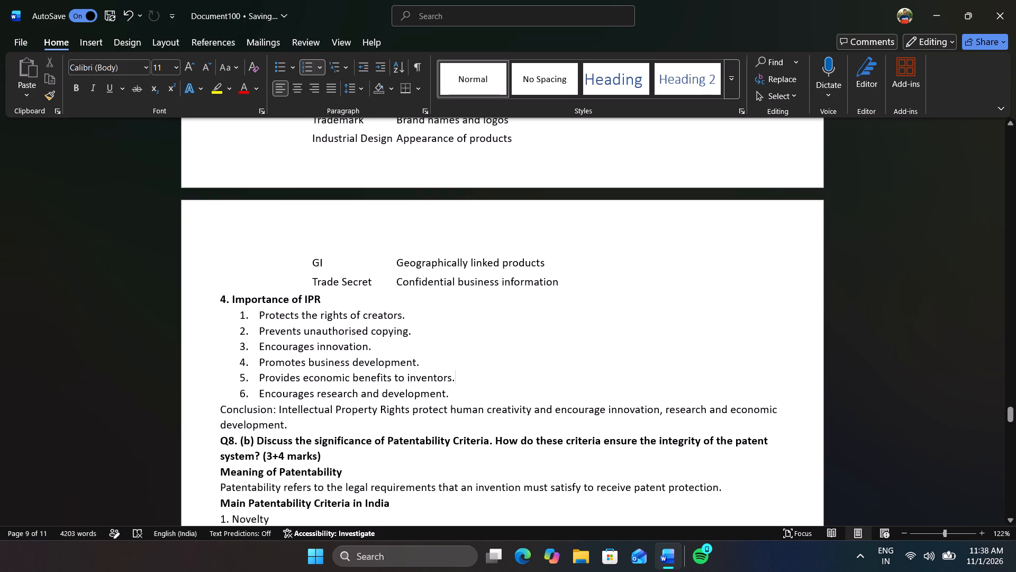
{"action": "scroll", "coordinate": [304, 368], "scroll_direction": "down", "scroll_amount": 3}
{"action": "scroll", "coordinate": [295, 340], "scroll_direction": "up", "scroll_amount": 10}
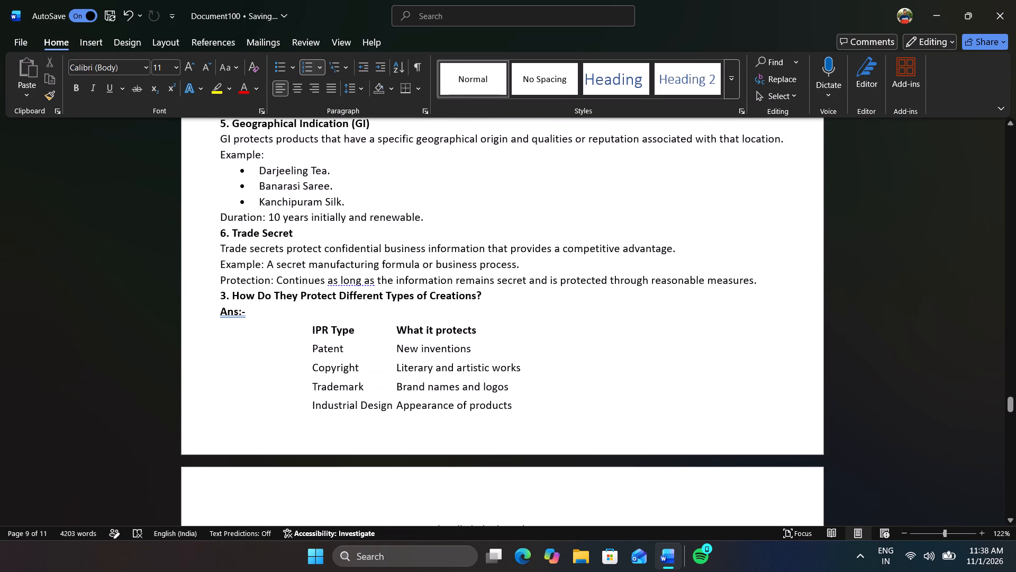
{"action": "scroll", "coordinate": [295, 341], "scroll_direction": "down", "scroll_amount": 4}
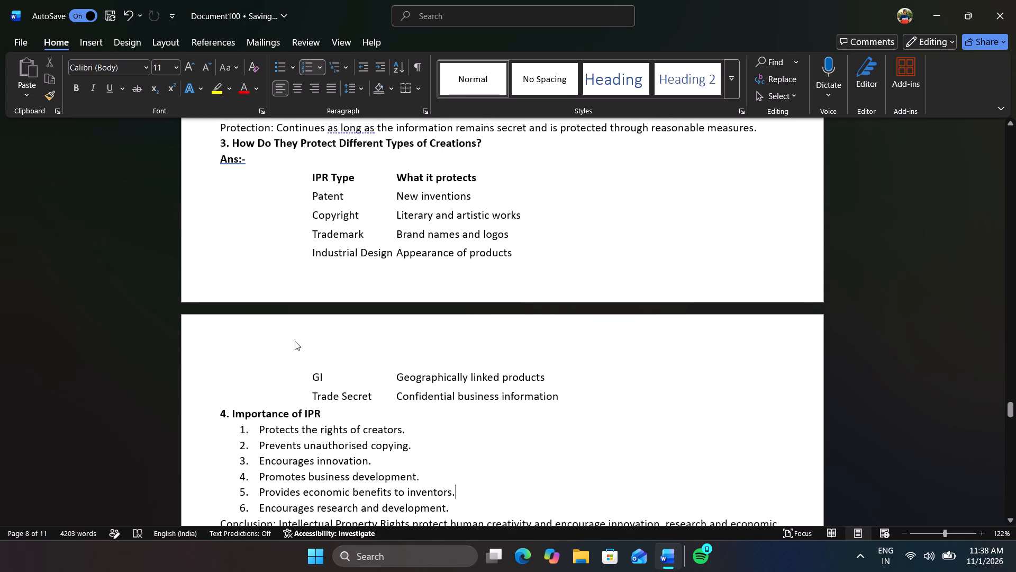
{"action": "scroll", "coordinate": [295, 341], "scroll_direction": "up", "scroll_amount": 4}
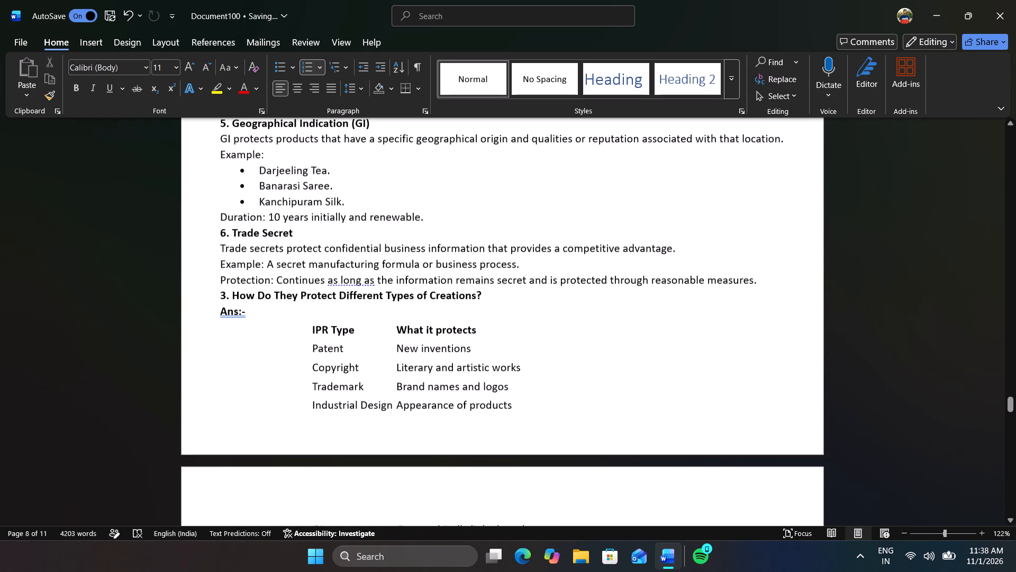
{"action": "scroll", "coordinate": [286, 304], "scroll_direction": "down", "scroll_amount": 8}
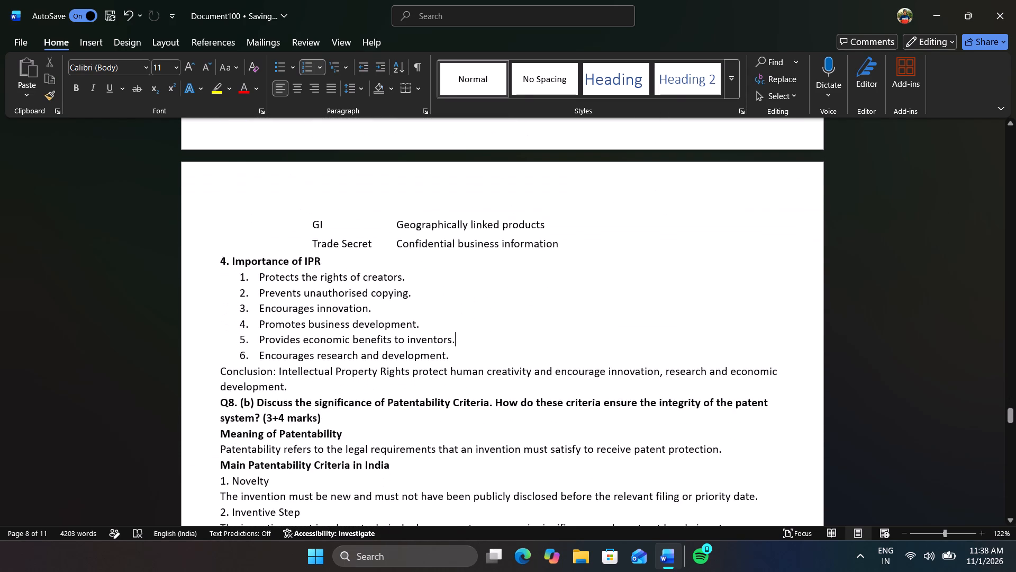
{"action": "scroll", "coordinate": [286, 307], "scroll_direction": "down", "scroll_amount": 3}
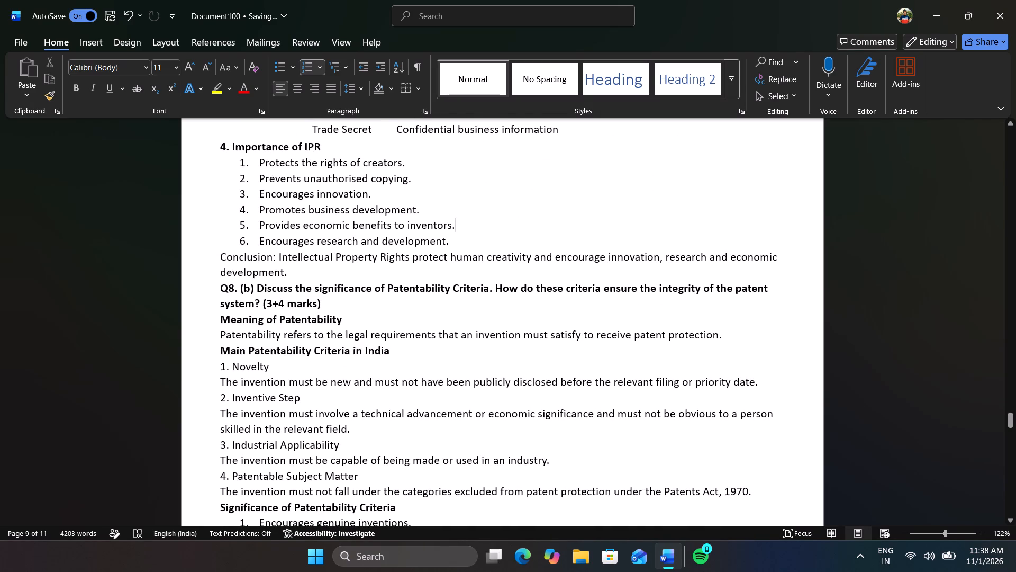
{"action": "scroll", "coordinate": [316, 249], "scroll_direction": "up", "scroll_amount": 3}
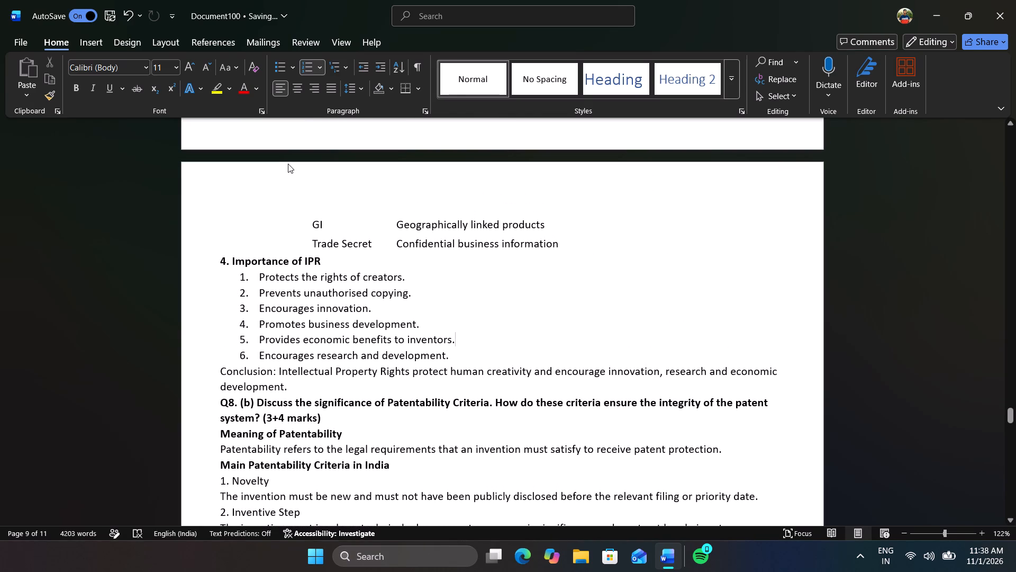
{"action": "scroll", "coordinate": [84, 101], "scroll_direction": "down", "scroll_amount": 4}
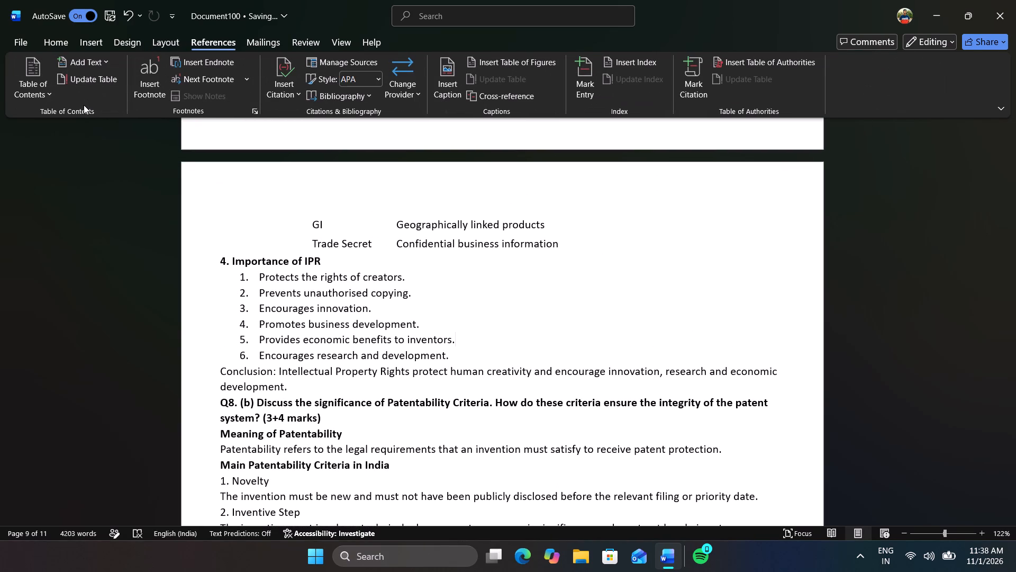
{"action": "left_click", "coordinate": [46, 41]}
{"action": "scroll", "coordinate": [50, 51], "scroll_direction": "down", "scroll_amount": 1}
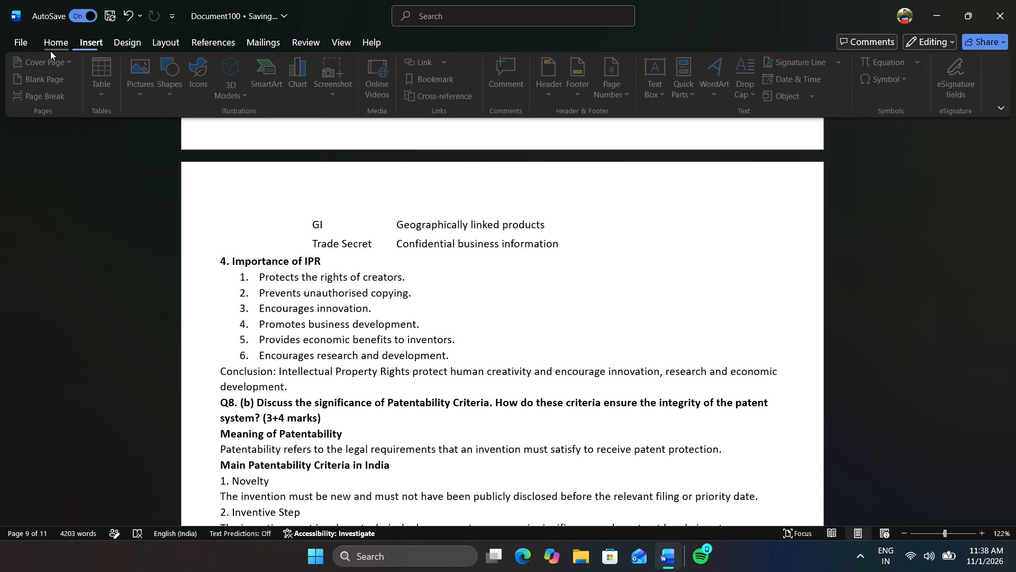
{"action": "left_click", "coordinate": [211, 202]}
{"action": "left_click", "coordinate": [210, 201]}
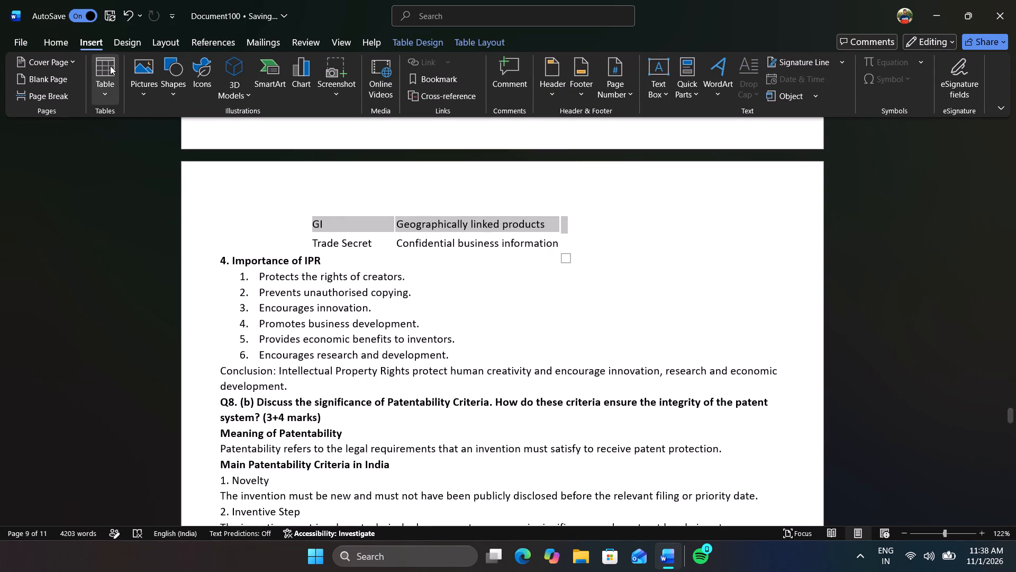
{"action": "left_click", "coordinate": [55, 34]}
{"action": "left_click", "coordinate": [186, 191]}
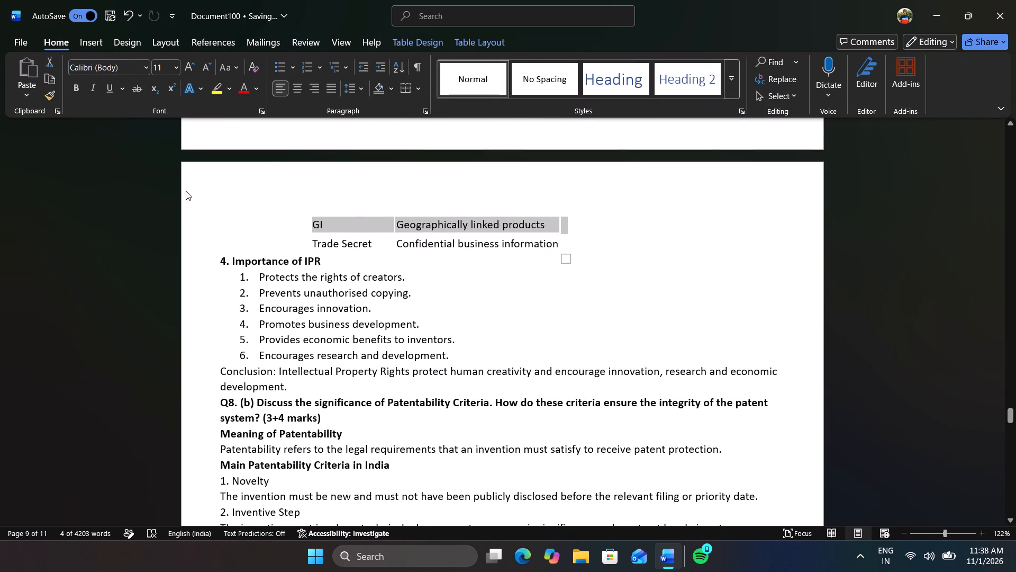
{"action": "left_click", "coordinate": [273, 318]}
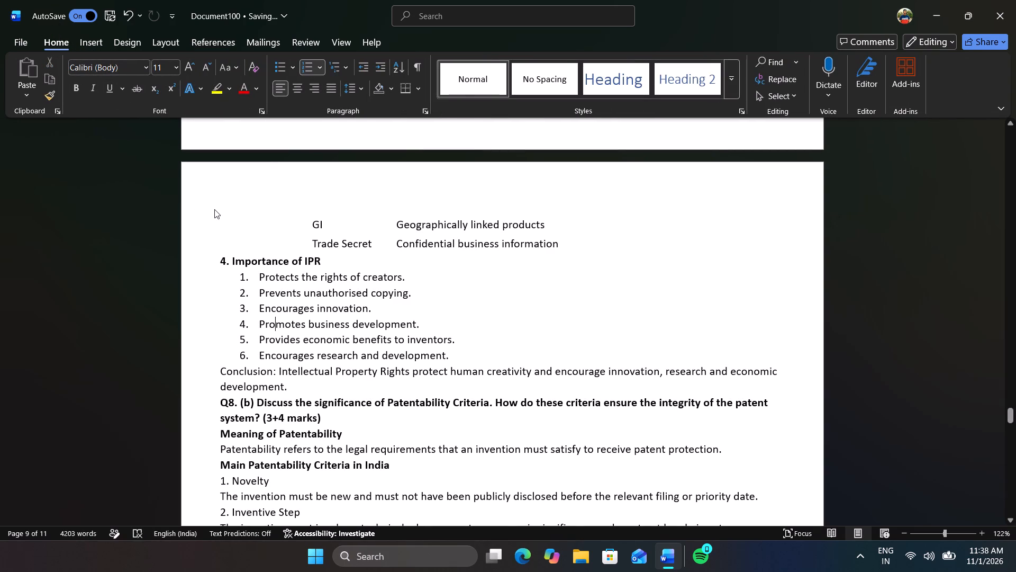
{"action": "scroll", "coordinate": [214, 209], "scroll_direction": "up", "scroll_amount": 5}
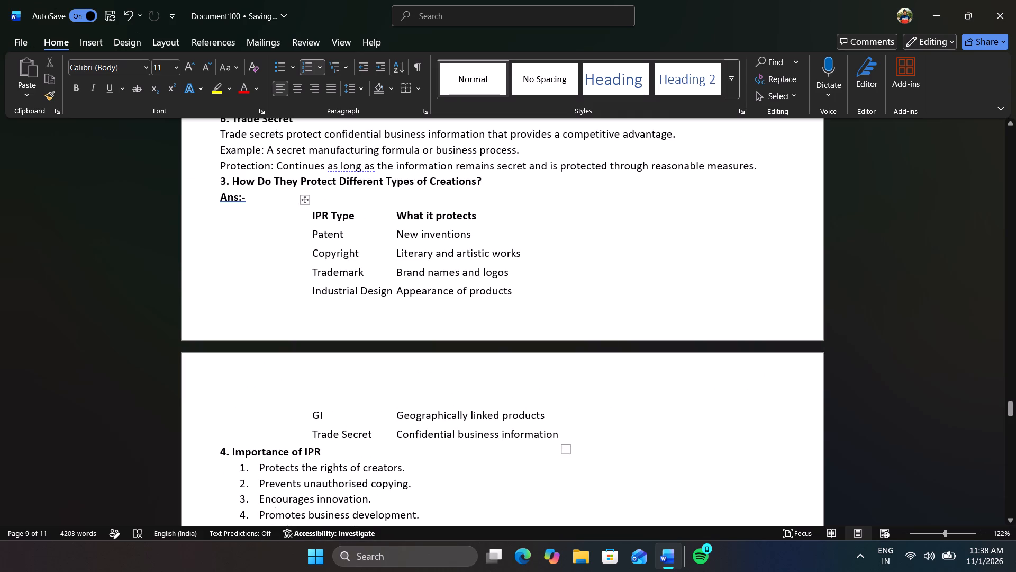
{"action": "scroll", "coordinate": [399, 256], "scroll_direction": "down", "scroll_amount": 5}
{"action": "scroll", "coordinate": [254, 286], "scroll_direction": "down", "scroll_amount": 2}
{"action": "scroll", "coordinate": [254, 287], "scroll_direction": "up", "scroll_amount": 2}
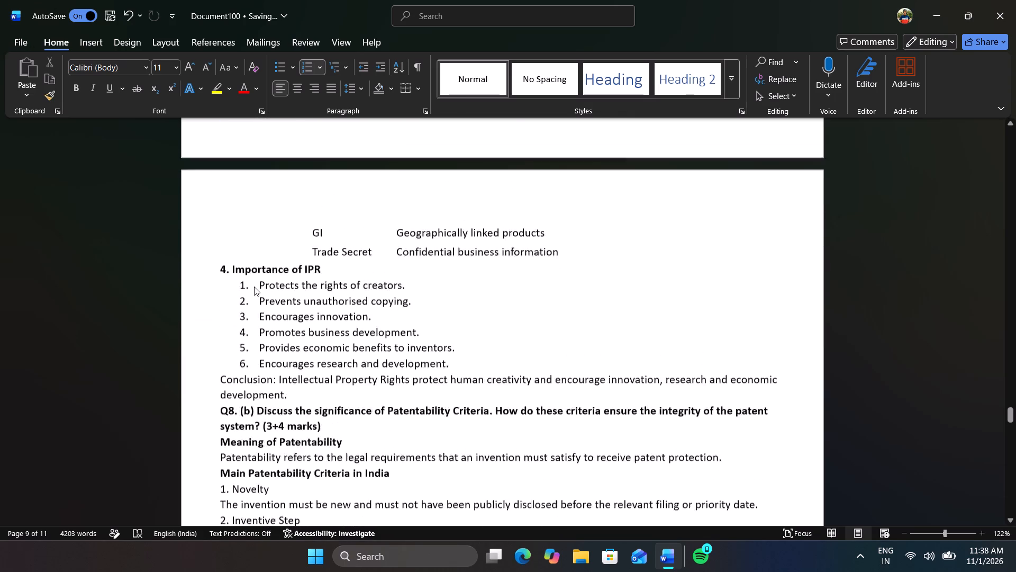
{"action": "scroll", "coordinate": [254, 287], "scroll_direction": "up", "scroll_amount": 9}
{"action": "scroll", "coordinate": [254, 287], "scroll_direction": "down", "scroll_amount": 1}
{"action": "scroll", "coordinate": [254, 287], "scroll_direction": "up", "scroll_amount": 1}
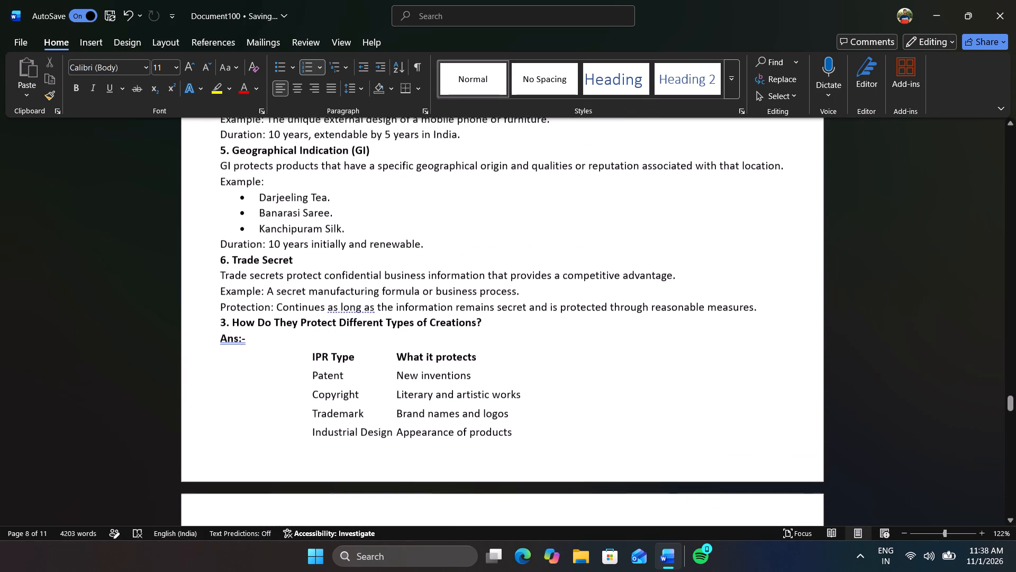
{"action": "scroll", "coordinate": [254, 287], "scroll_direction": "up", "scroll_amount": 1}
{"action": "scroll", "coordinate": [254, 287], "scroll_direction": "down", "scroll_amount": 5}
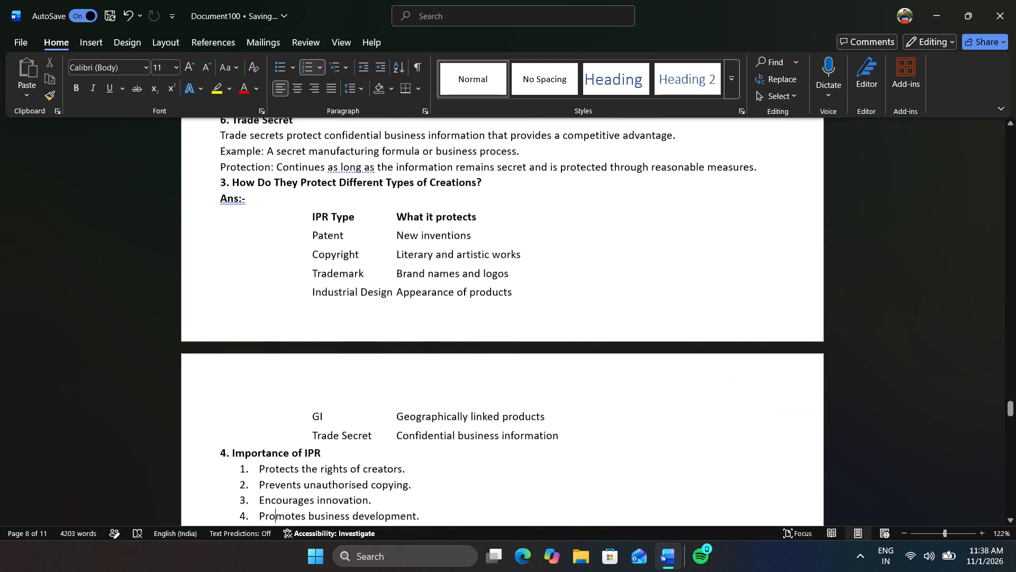
Make the "Conclusion:" label bold at the end of the Q8. (a) answer.
{"action": "scroll", "coordinate": [254, 287], "scroll_direction": "down", "scroll_amount": 9}
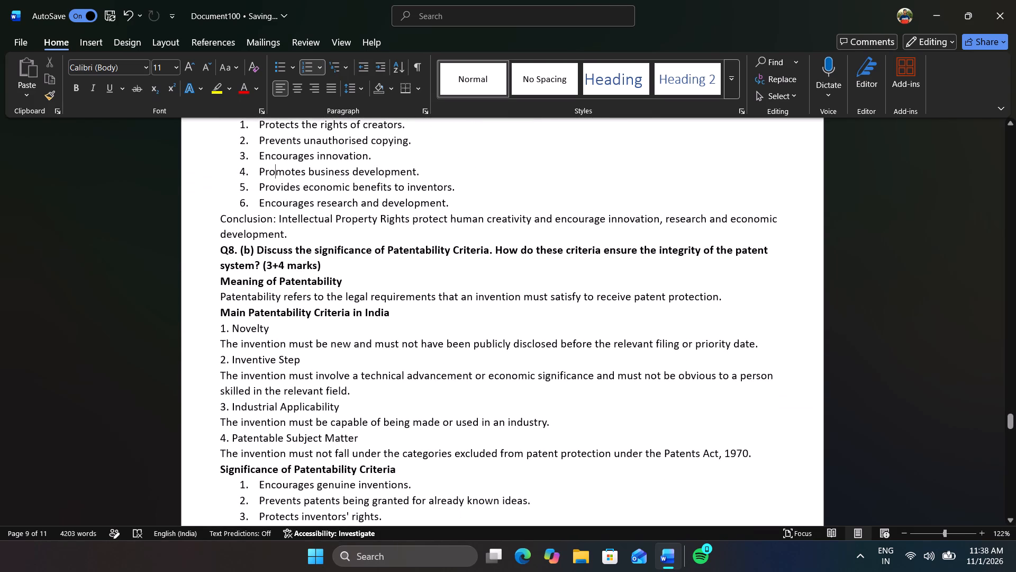
{"action": "left_click_drag", "start_coordinate": [276, 221], "coordinate": [235, 220]}
{"action": "left_click", "coordinate": [243, 201]}
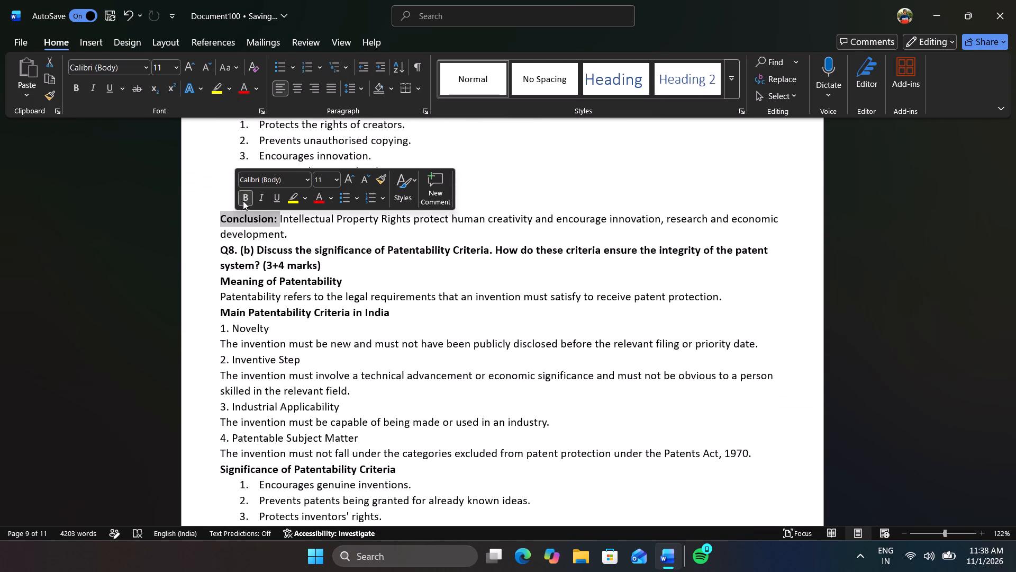
Insert "Ans:-" before the "Meaning of Patentability" heading in the Q8. (b) answer.
{"action": "scroll", "coordinate": [243, 201], "scroll_direction": "down", "scroll_amount": 3}
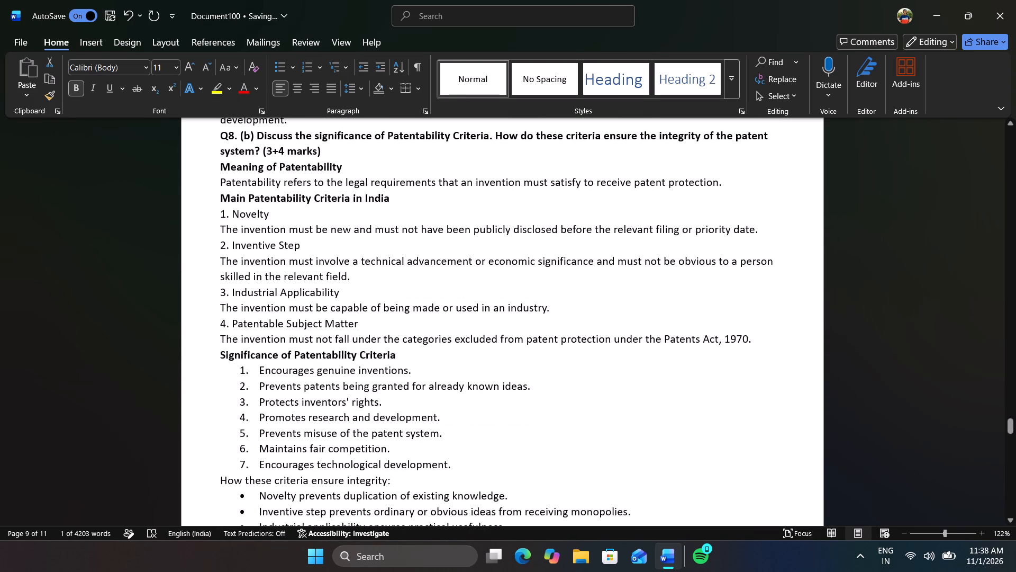
{"action": "scroll", "coordinate": [238, 190], "scroll_direction": "up", "scroll_amount": 4}
{"action": "scroll", "coordinate": [238, 190], "scroll_direction": "down", "scroll_amount": 3}
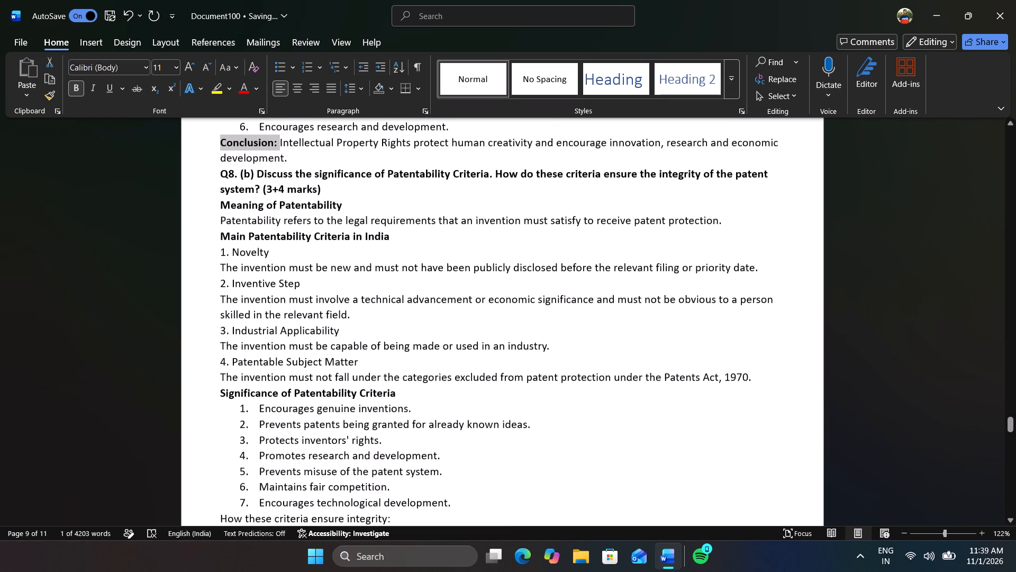
{"action": "left_click", "coordinate": [223, 207]}
{"action": "key", "text": "shift+a"}
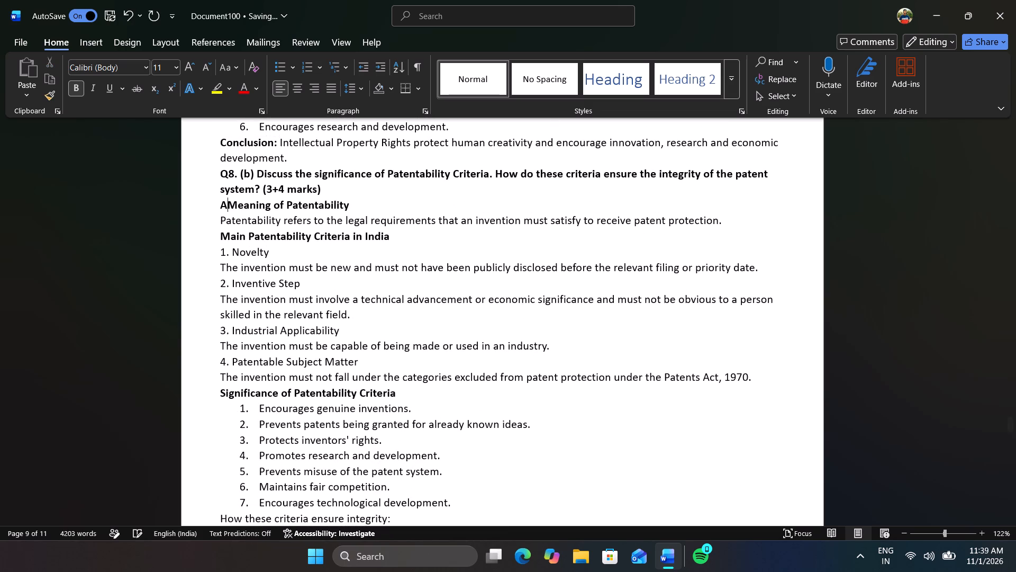
{"action": "type", "text": "ns"}
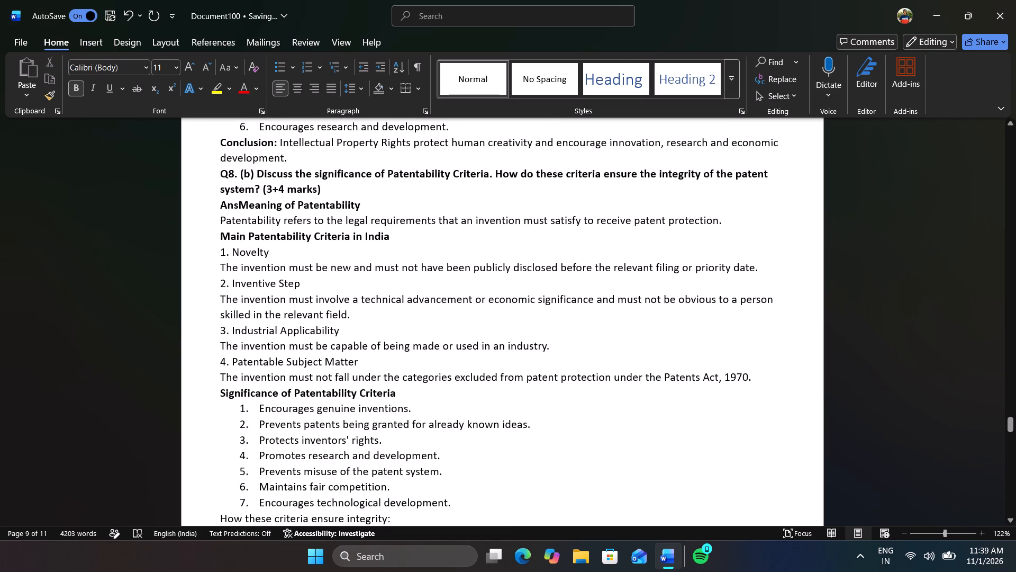
{"action": "key", "text": "shift+colon"}
{"action": "key", "text": "minus"}
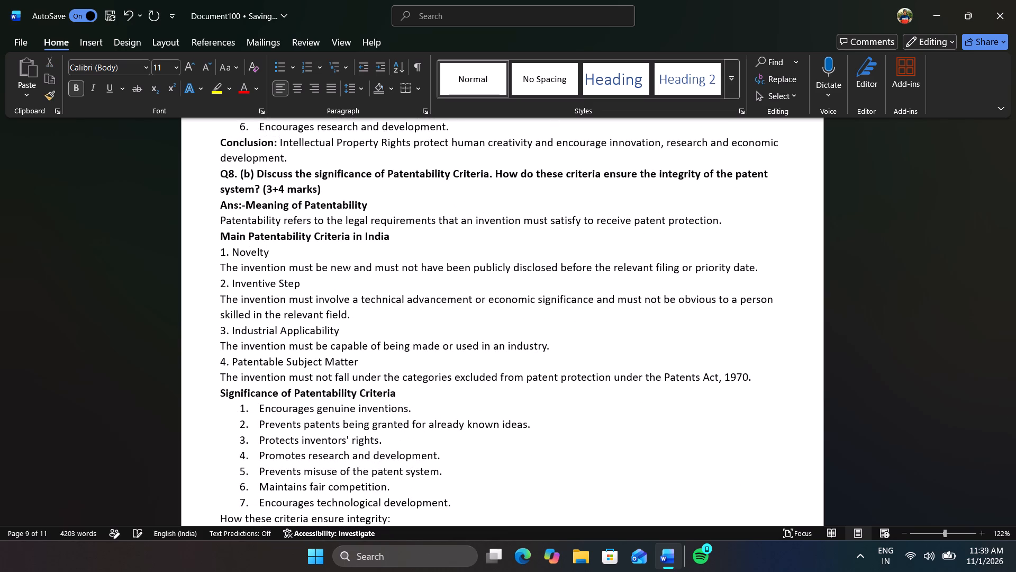
Make the "Conclusion:" label bold at the end of the Q8. (b) patentability answer.
{"action": "scroll", "coordinate": [271, 299], "scroll_direction": "down", "scroll_amount": 1}
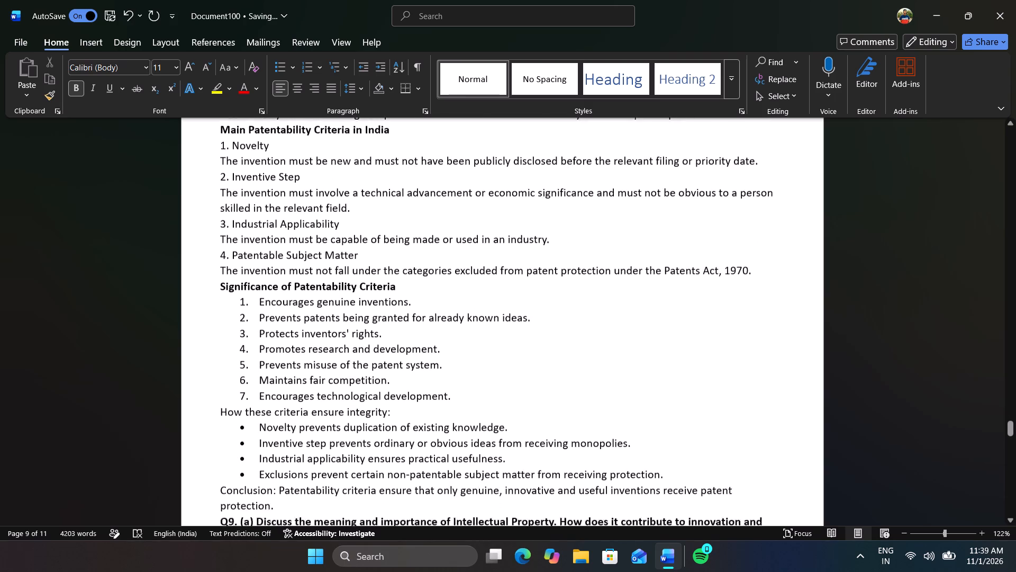
{"action": "scroll", "coordinate": [271, 299], "scroll_direction": "down", "scroll_amount": 2}
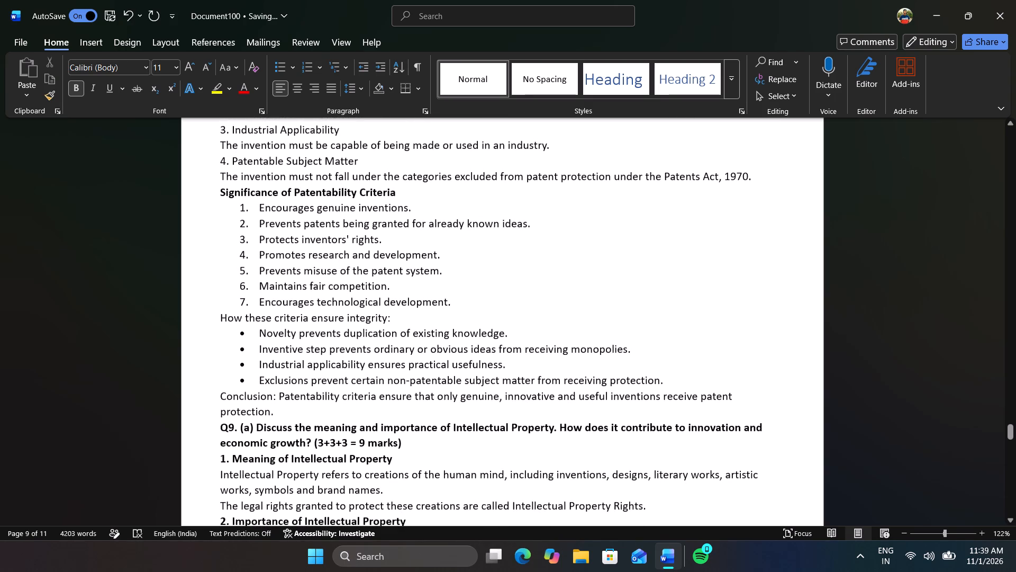
{"action": "scroll", "coordinate": [271, 299], "scroll_direction": "down", "scroll_amount": 2}
{"action": "left_click_drag", "start_coordinate": [275, 299], "coordinate": [219, 298]}
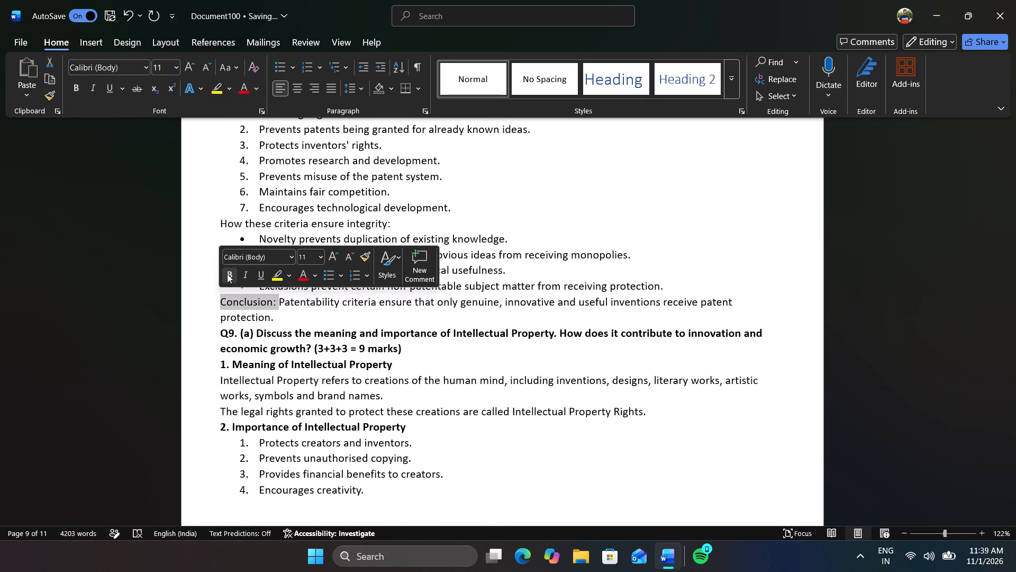
{"action": "left_click", "coordinate": [227, 274]}
Insert "Ans:-" before the "1. Meaning of Intellectual Property" heading in the Q9. (a) answer.
{"action": "scroll", "coordinate": [276, 341], "scroll_direction": "down", "scroll_amount": 1}
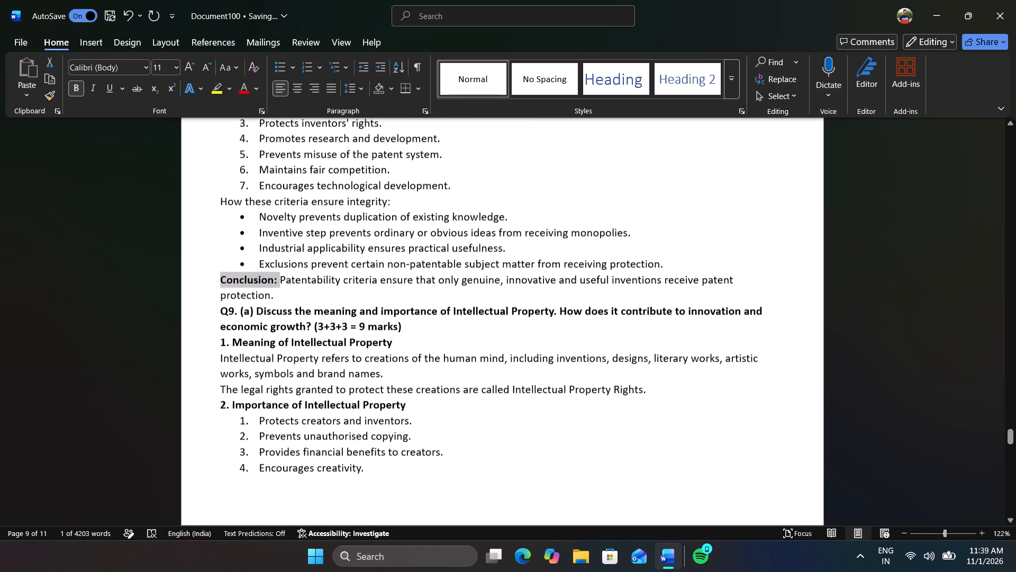
{"action": "left_click", "coordinate": [224, 339]}
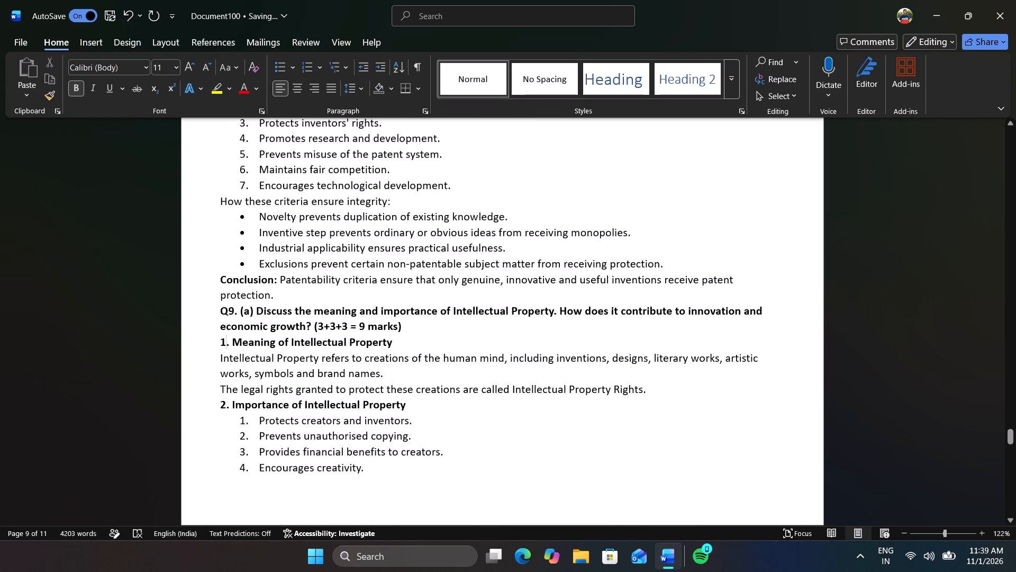
{"action": "left_click", "coordinate": [222, 339]}
{"action": "type", "text": "Ans:-"}
Make the "Conclusion:" label bold at the end of the Q9. (a) answer.
{"action": "scroll", "coordinate": [222, 339], "scroll_direction": "down", "scroll_amount": 3}
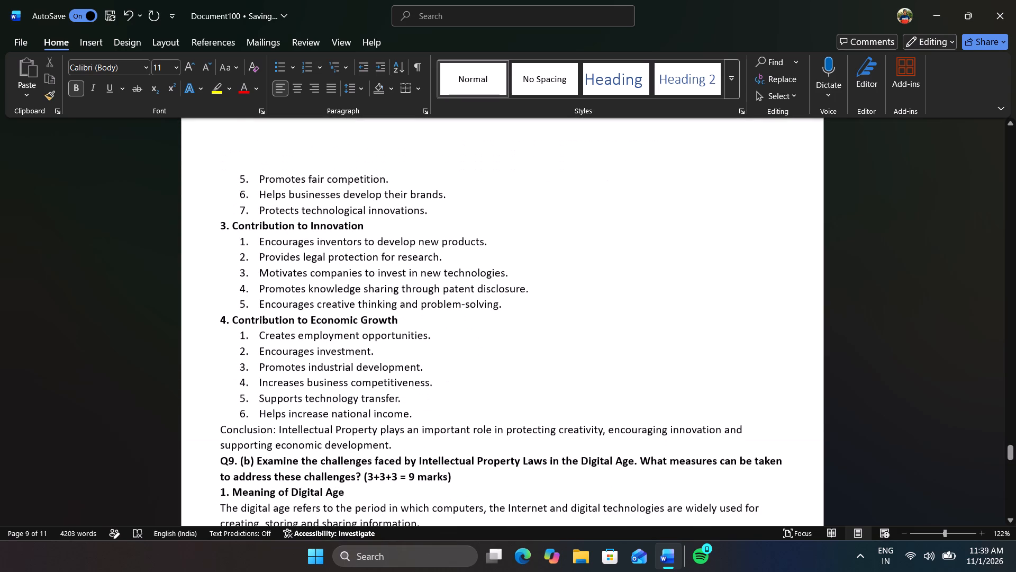
{"action": "scroll", "coordinate": [222, 339], "scroll_direction": "down", "scroll_amount": 1}
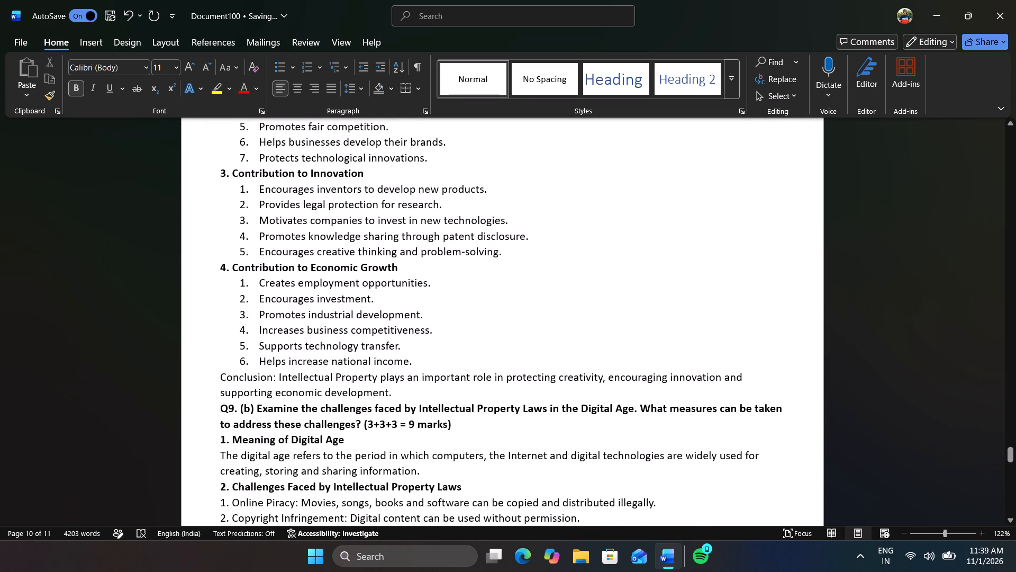
{"action": "left_click_drag", "start_coordinate": [276, 376], "coordinate": [232, 378]}
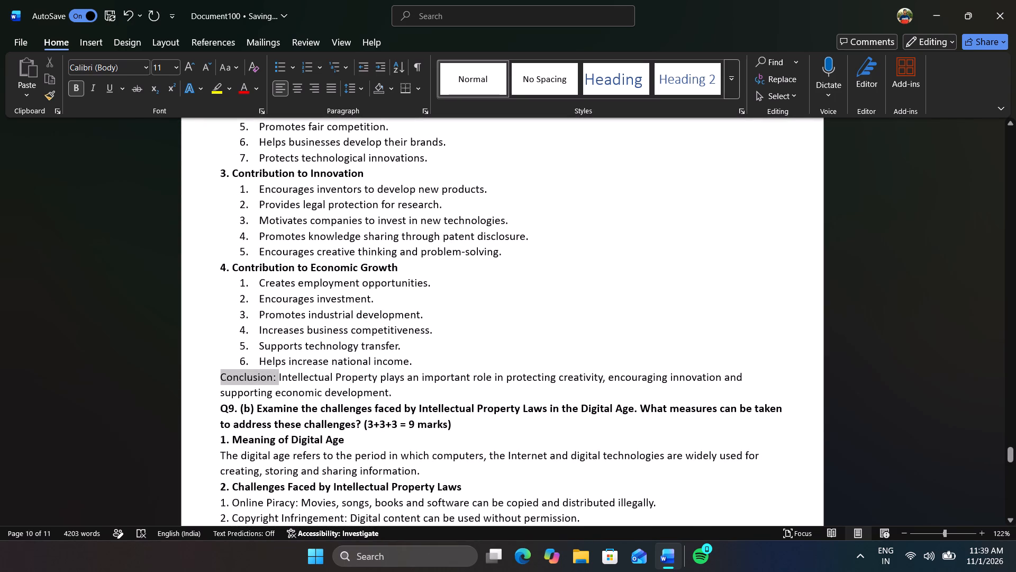
{"action": "left_click_drag", "start_coordinate": [232, 378], "coordinate": [231, 378]}
{"action": "left_click", "coordinate": [239, 357]}
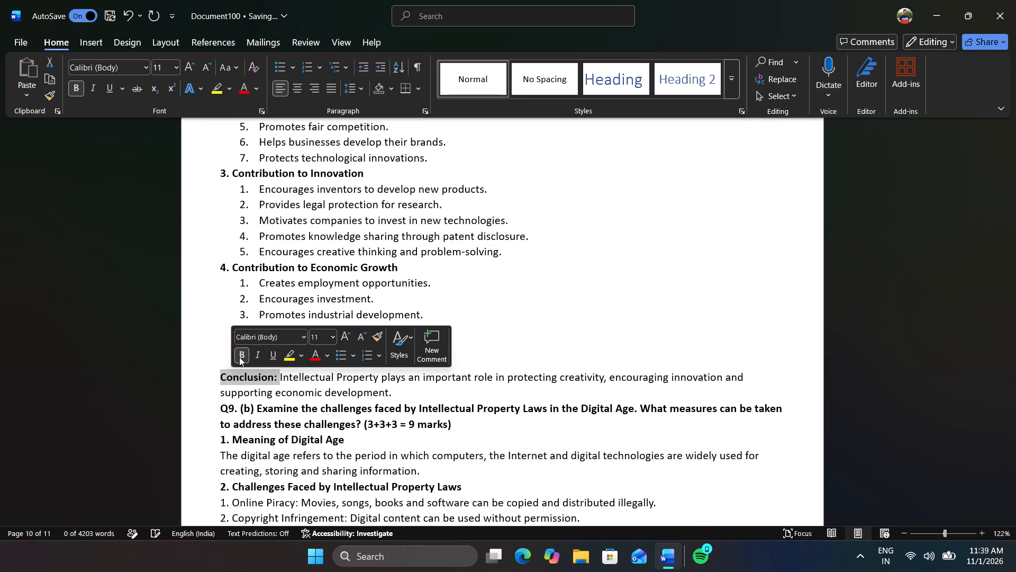
Examine the start of the Q9. (b) answer on Intellectual Property Laws in the Digital Age for remaining formatting.
{"action": "scroll", "coordinate": [239, 357], "scroll_direction": "down", "scroll_amount": 2}
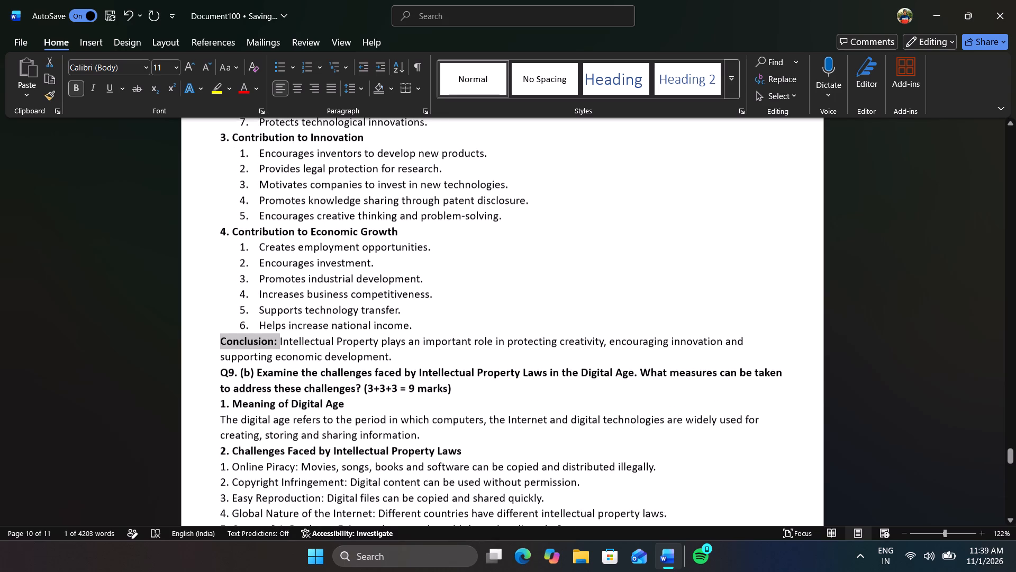
{"action": "scroll", "coordinate": [239, 357], "scroll_direction": "down", "scroll_amount": 1}
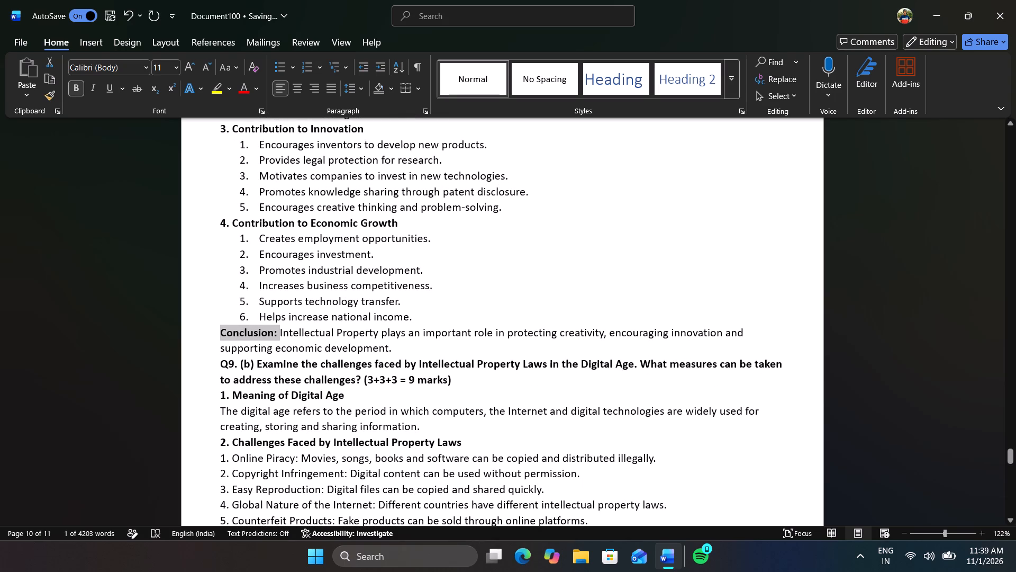
{"action": "scroll", "coordinate": [239, 357], "scroll_direction": "down", "scroll_amount": 2}
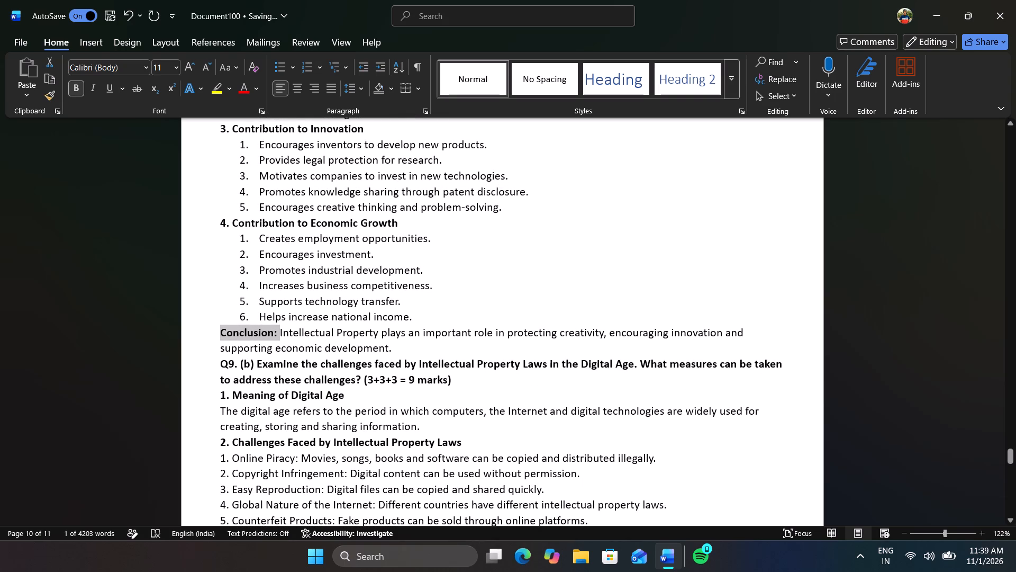
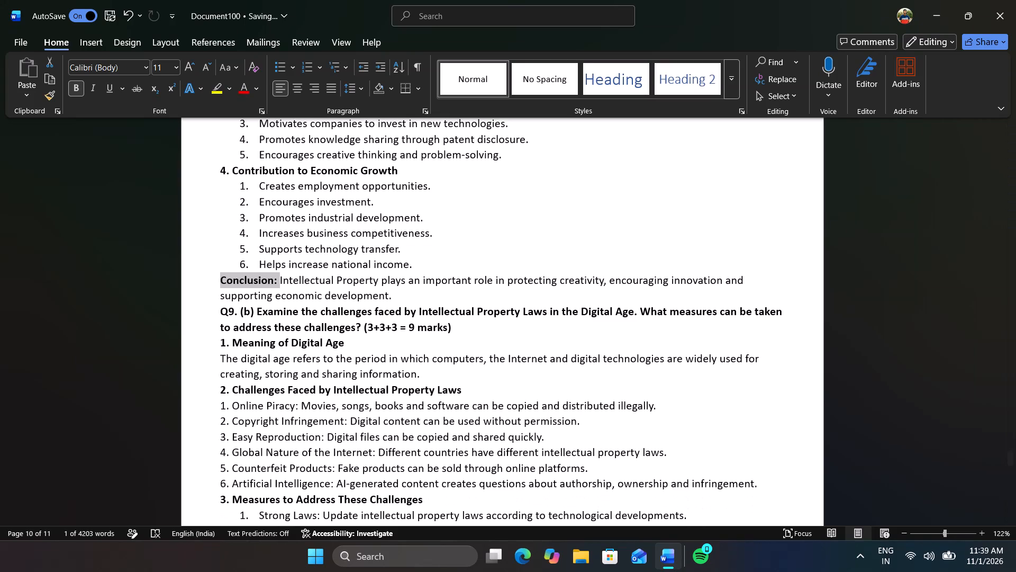
Insert "Ans:-" before the "1. Meaning of Digital Age" heading in the Q9. (b) answer.
{"action": "scroll", "coordinate": [239, 357], "scroll_direction": "down", "scroll_amount": 1}
{"action": "scroll", "coordinate": [239, 357], "scroll_direction": "up", "scroll_amount": 1}
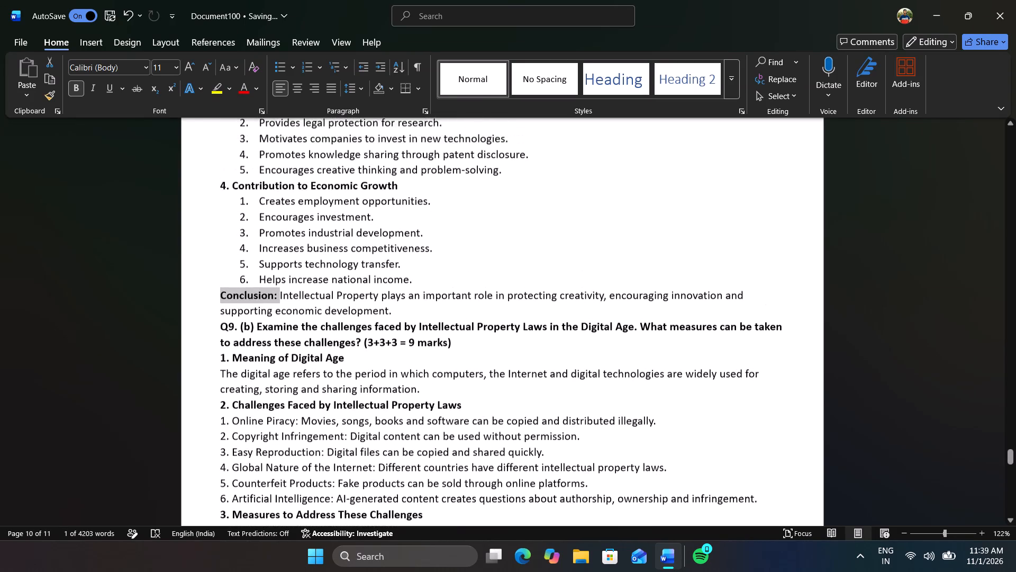
{"action": "scroll", "coordinate": [239, 357], "scroll_direction": "up", "scroll_amount": 2}
{"action": "scroll", "coordinate": [239, 357], "scroll_direction": "down", "scroll_amount": 4}
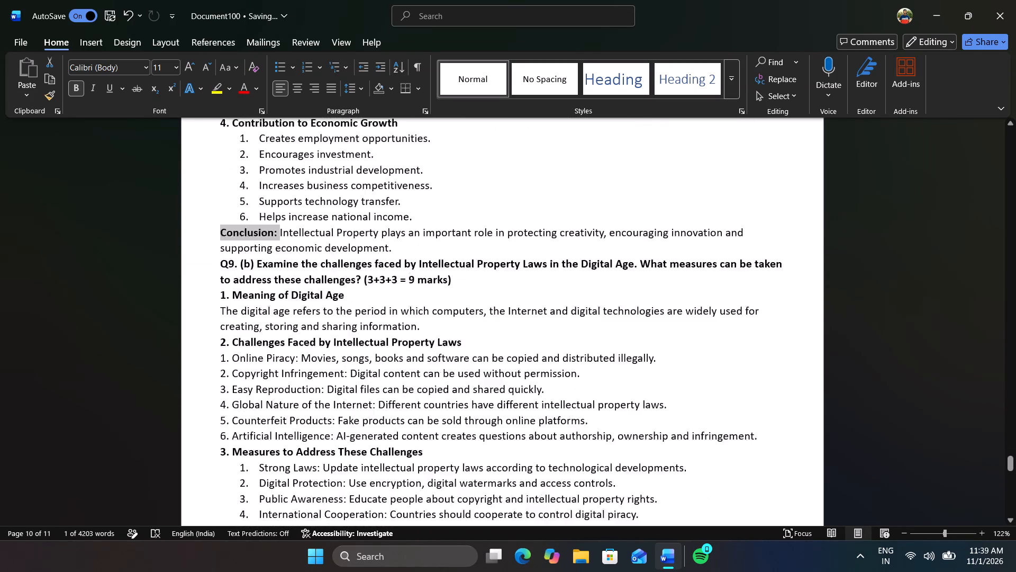
{"action": "scroll", "coordinate": [239, 357], "scroll_direction": "up", "scroll_amount": 3}
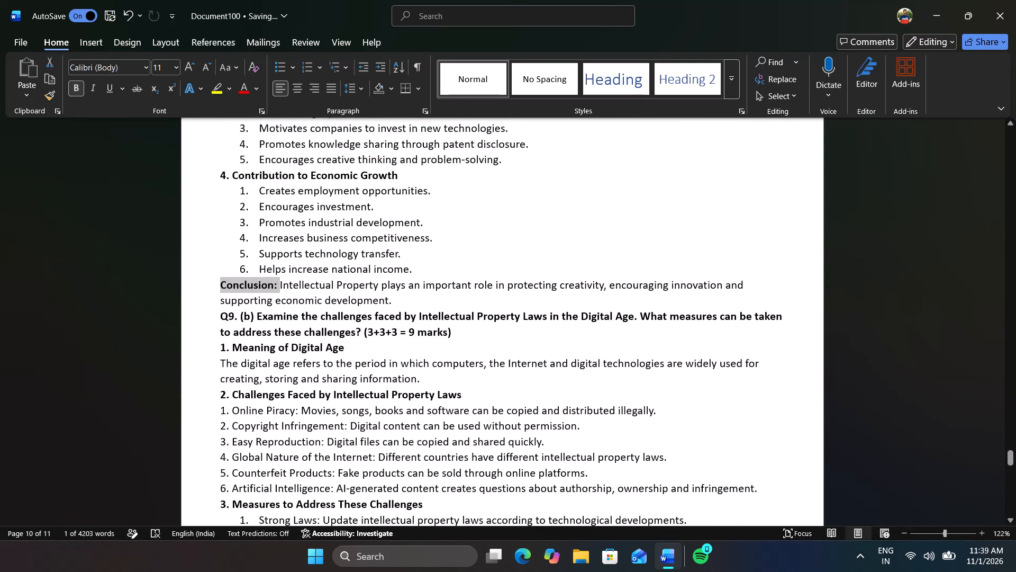
{"action": "left_click", "coordinate": [218, 348]}
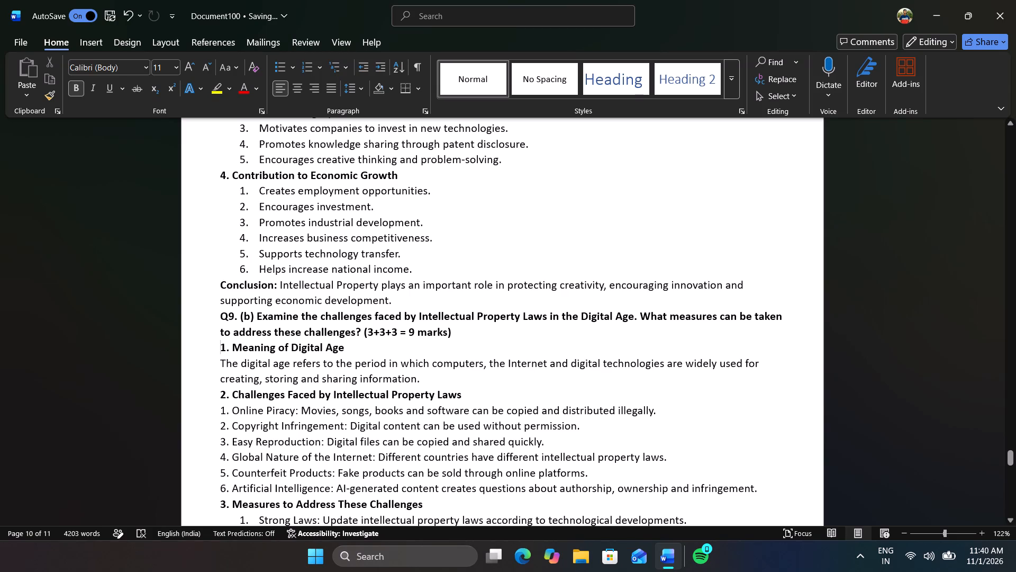
{"action": "key", "text": "shift+a"}
{"action": "type", "text": "ns:-"}
{"action": "key", "text": "space"}
Make the "Conclusion:" label bold at the end of the Q9. (b) answer.
{"action": "scroll", "coordinate": [218, 348], "scroll_direction": "down", "scroll_amount": 1}
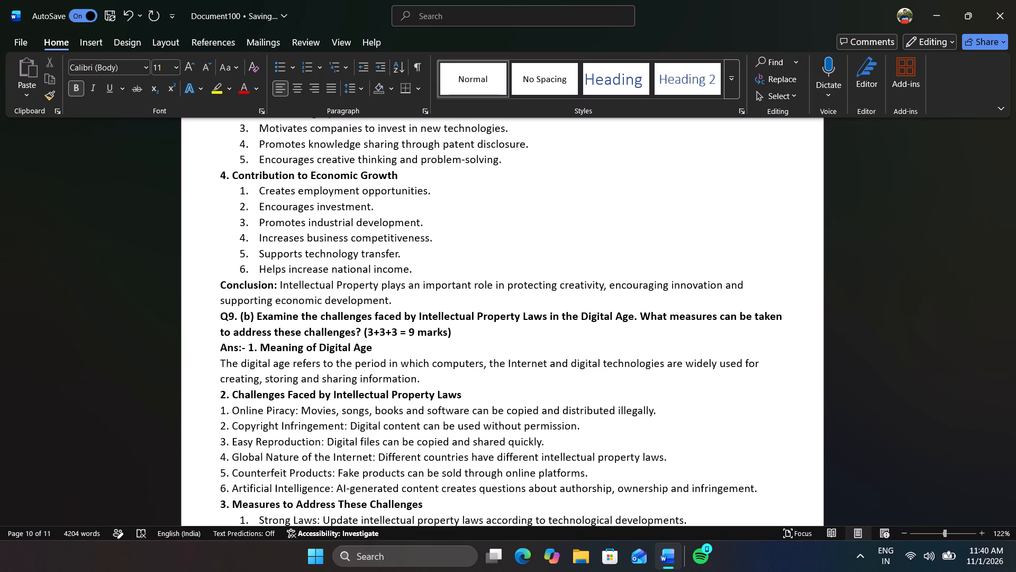
{"action": "scroll", "coordinate": [218, 348], "scroll_direction": "down", "scroll_amount": 1}
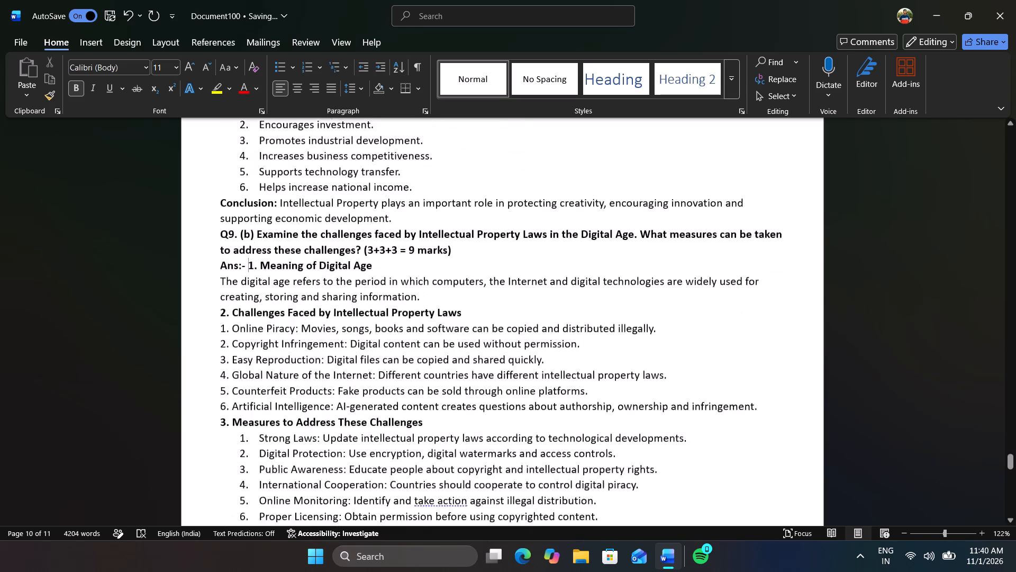
{"action": "scroll", "coordinate": [218, 348], "scroll_direction": "down", "scroll_amount": 2}
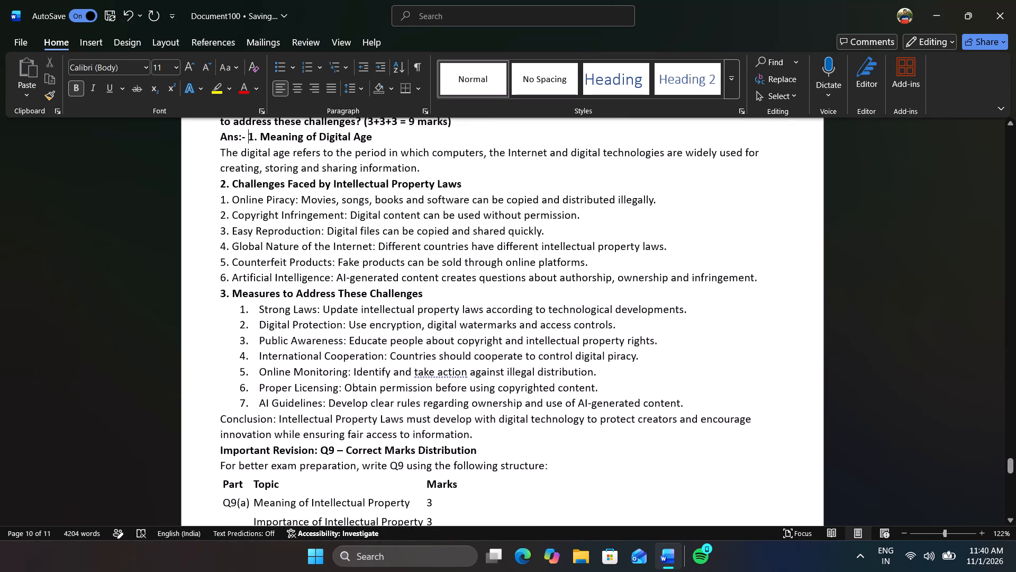
{"action": "left_click_drag", "start_coordinate": [277, 421], "coordinate": [217, 413]}
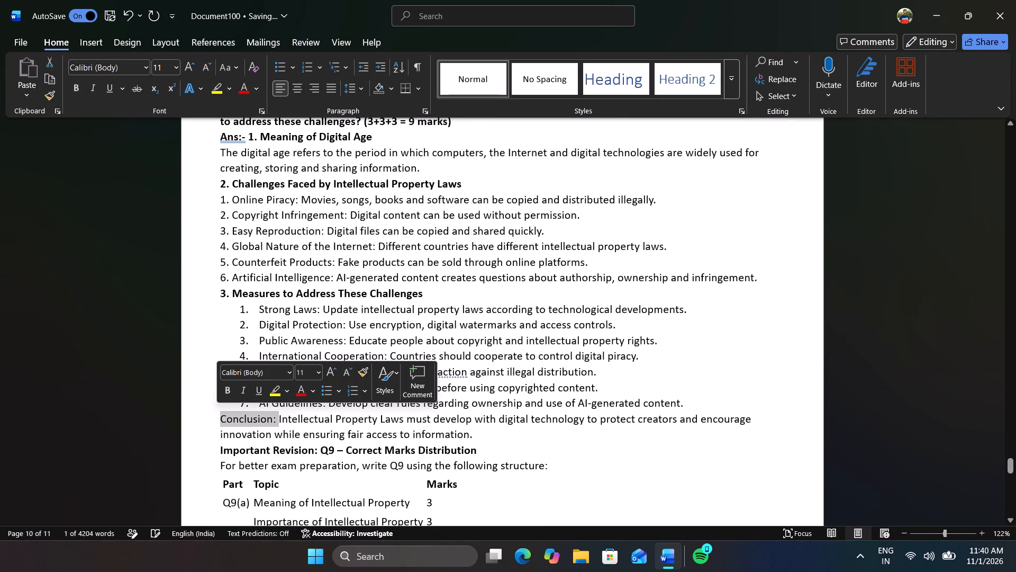
{"action": "left_click", "coordinate": [225, 393]}
Replace everything from the "Important Revision: Q9 – Correct Marks Distribution" heading through the exam formulas at the document's end with an empty line.
{"action": "scroll", "coordinate": [254, 456], "scroll_direction": "down", "scroll_amount": 1}
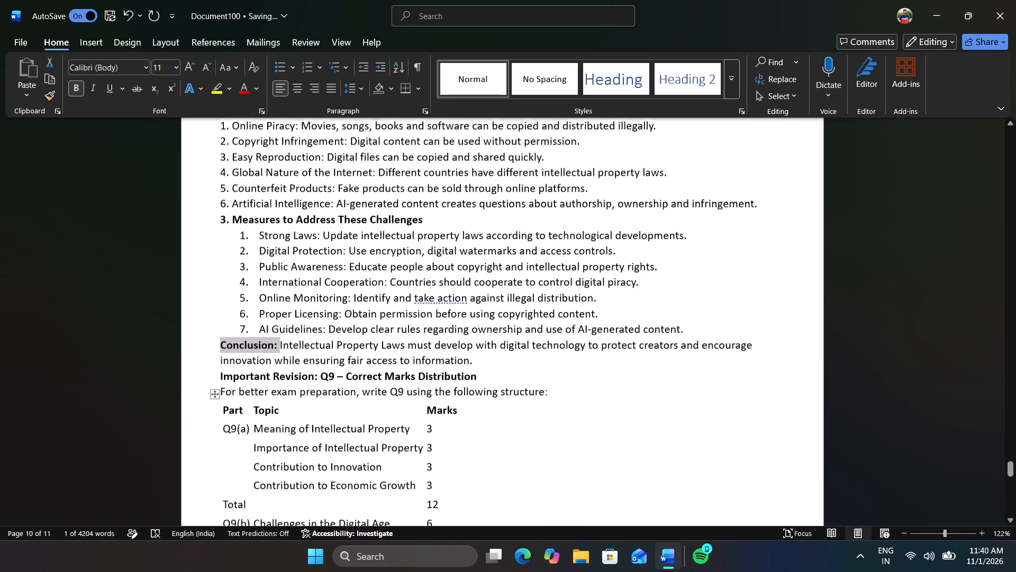
{"action": "scroll", "coordinate": [215, 392], "scroll_direction": "down", "scroll_amount": 3}
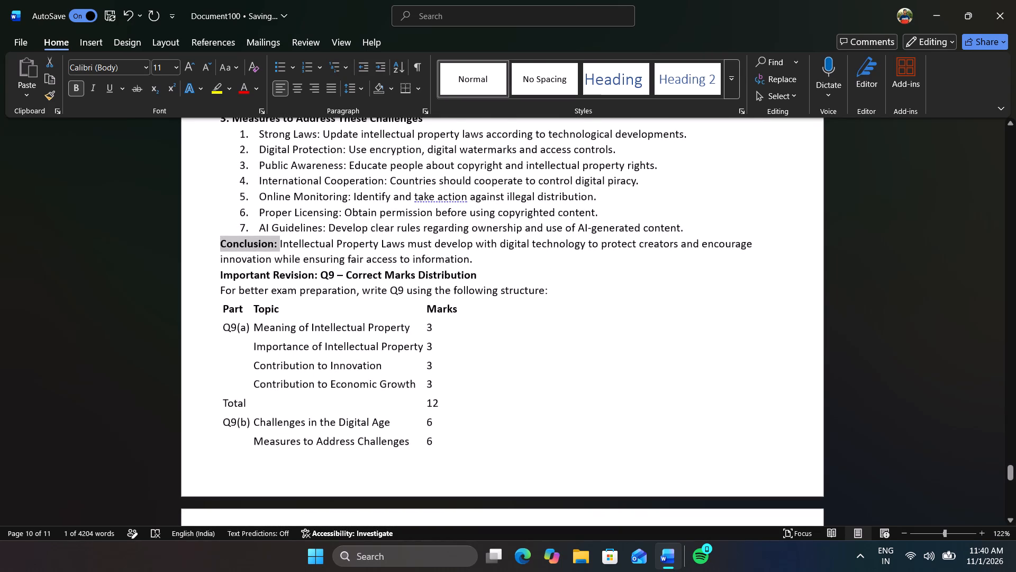
{"action": "scroll", "coordinate": [215, 392], "scroll_direction": "down", "scroll_amount": 3}
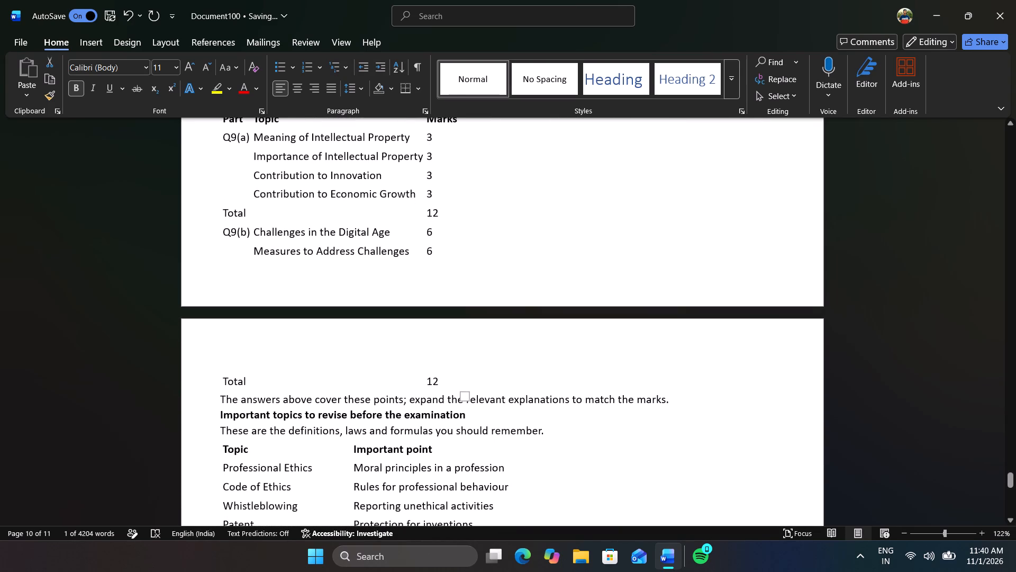
{"action": "scroll", "coordinate": [430, 424], "scroll_direction": "down", "scroll_amount": 2}
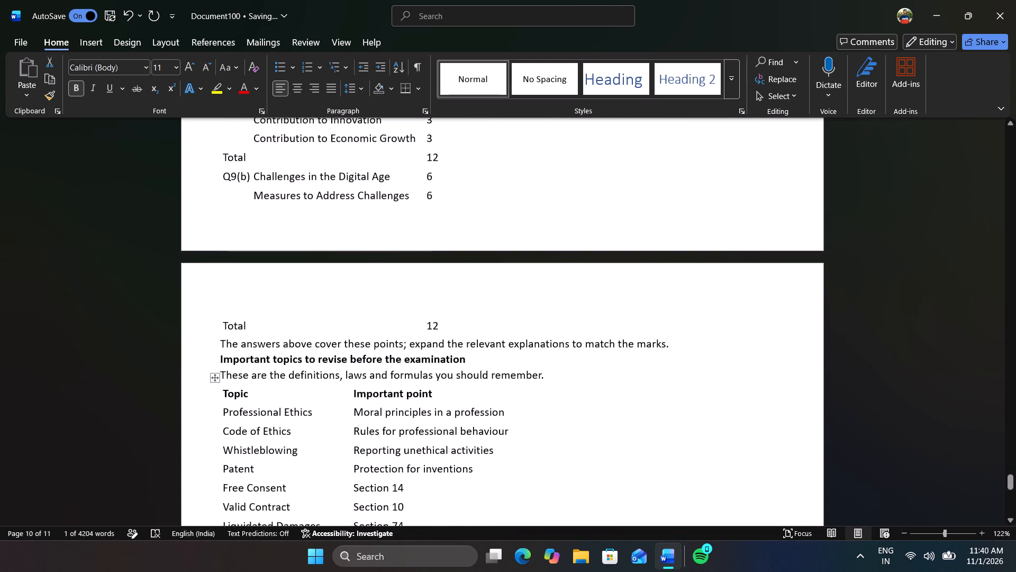
{"action": "scroll", "coordinate": [430, 424], "scroll_direction": "down", "scroll_amount": 5}
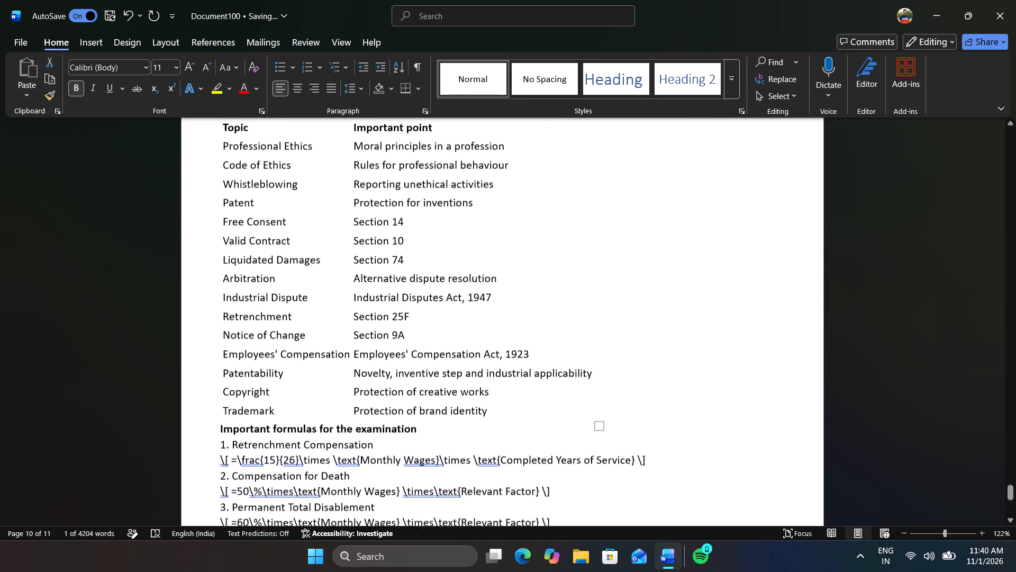
{"action": "scroll", "coordinate": [430, 424], "scroll_direction": "down", "scroll_amount": 2}
{"action": "scroll", "coordinate": [430, 424], "scroll_direction": "up", "scroll_amount": 1}
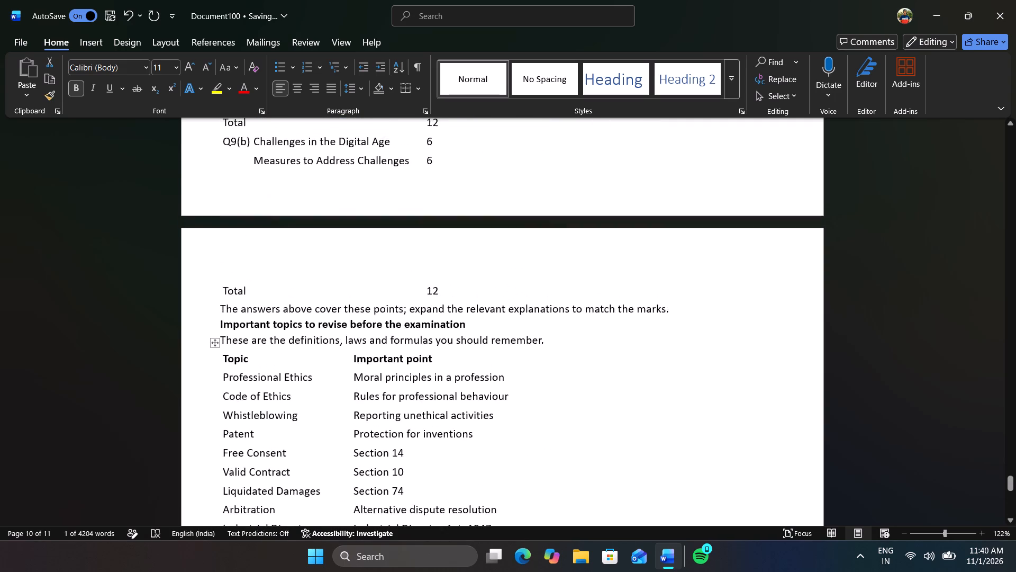
{"action": "scroll", "coordinate": [430, 424], "scroll_direction": "down", "scroll_amount": 2}
{"action": "left_click_drag", "start_coordinate": [430, 424], "coordinate": [196, 32]}
{"action": "scroll", "coordinate": [178, 171], "scroll_direction": "down", "scroll_amount": 1}
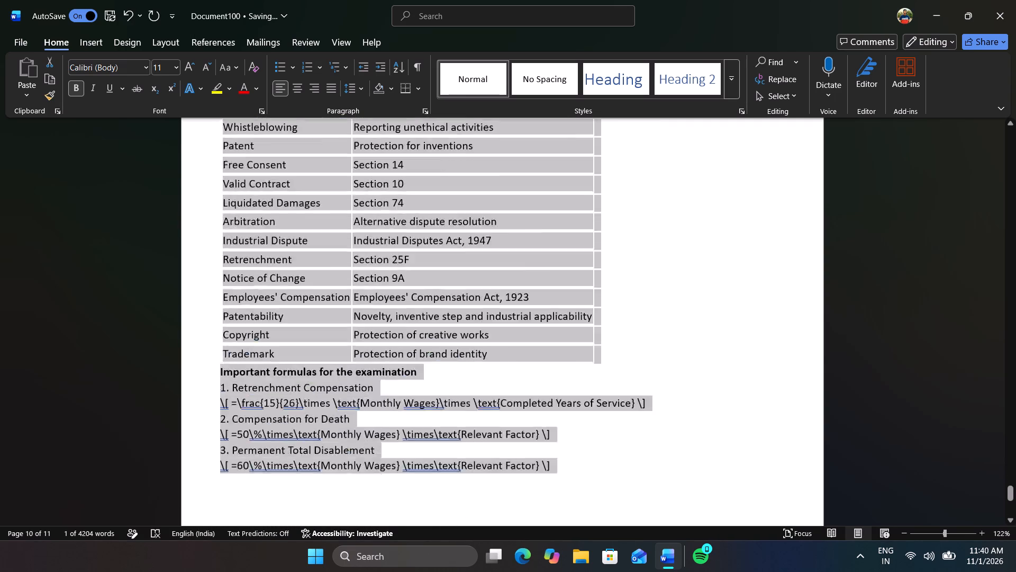
{"action": "left_click_drag", "start_coordinate": [196, 32], "coordinate": [222, 207]}
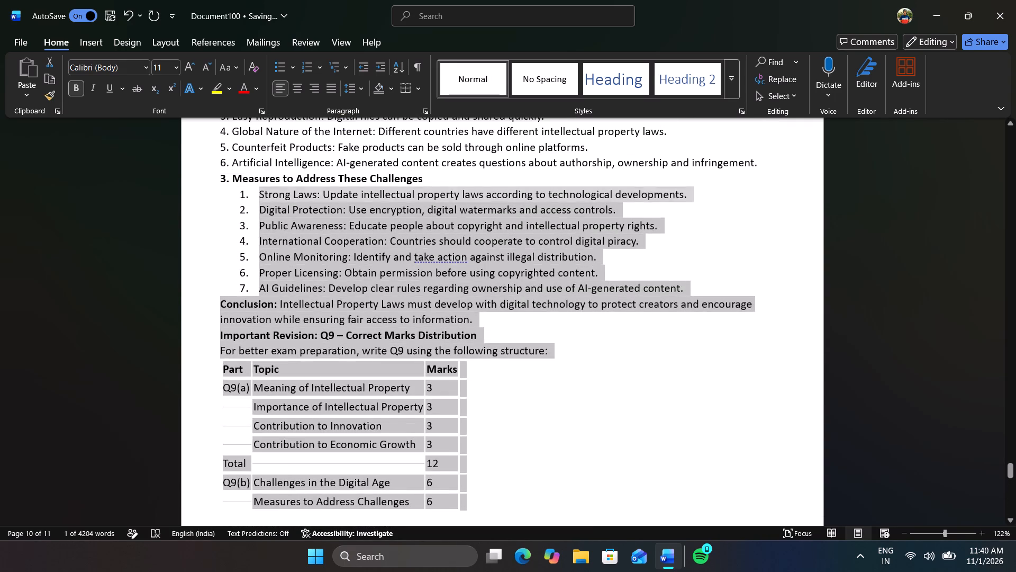
{"action": "left_click_drag", "start_coordinate": [222, 207], "coordinate": [219, 330]}
{"action": "key", "text": "Return"}
Examine the Q9. (b) and Q9. (a) answers and their page break, back to the end of Q8. (b).
{"action": "scroll", "coordinate": [219, 330], "scroll_direction": "up", "scroll_amount": 1}
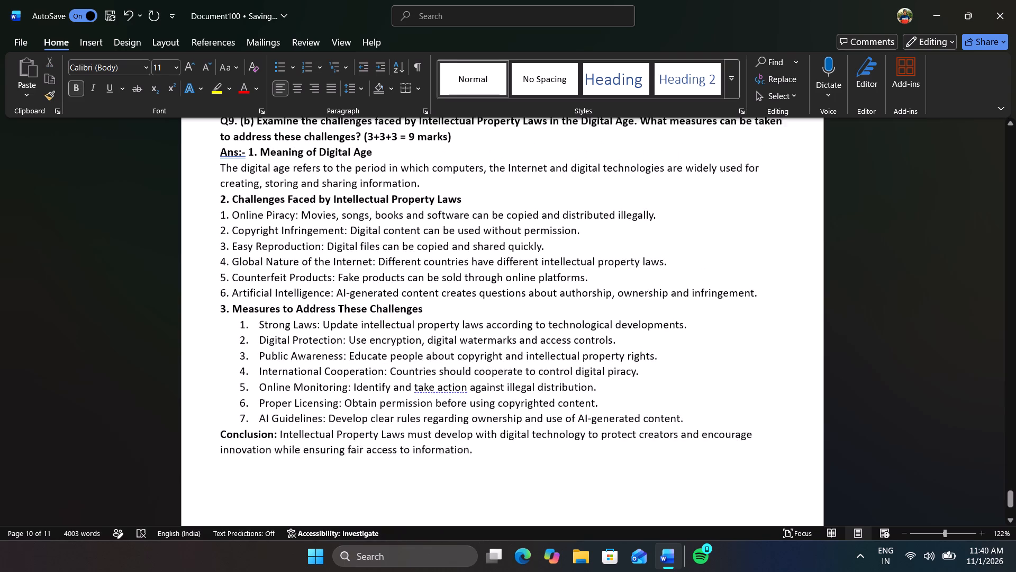
{"action": "scroll", "coordinate": [219, 330], "scroll_direction": "up", "scroll_amount": 5}
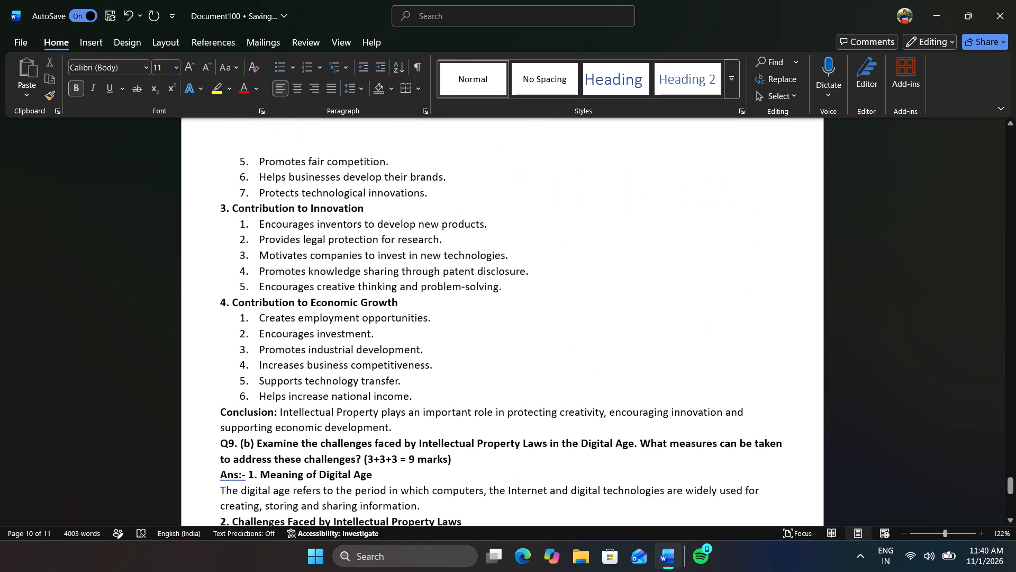
{"action": "scroll", "coordinate": [219, 330], "scroll_direction": "up", "scroll_amount": 3}
{"action": "scroll", "coordinate": [219, 330], "scroll_direction": "right", "scroll_amount": 1}
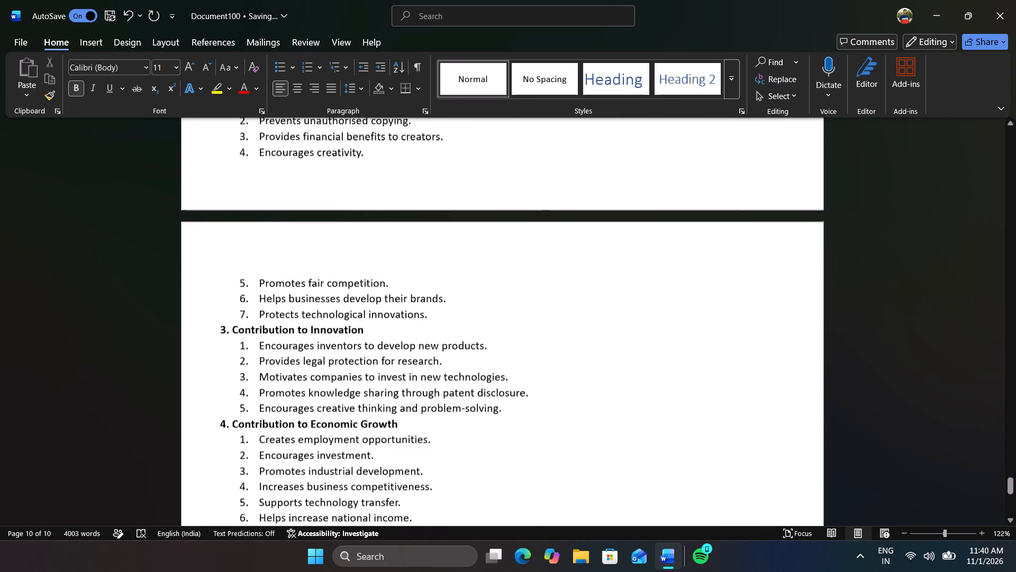
{"action": "scroll", "coordinate": [219, 330], "scroll_direction": "right", "scroll_amount": 3}
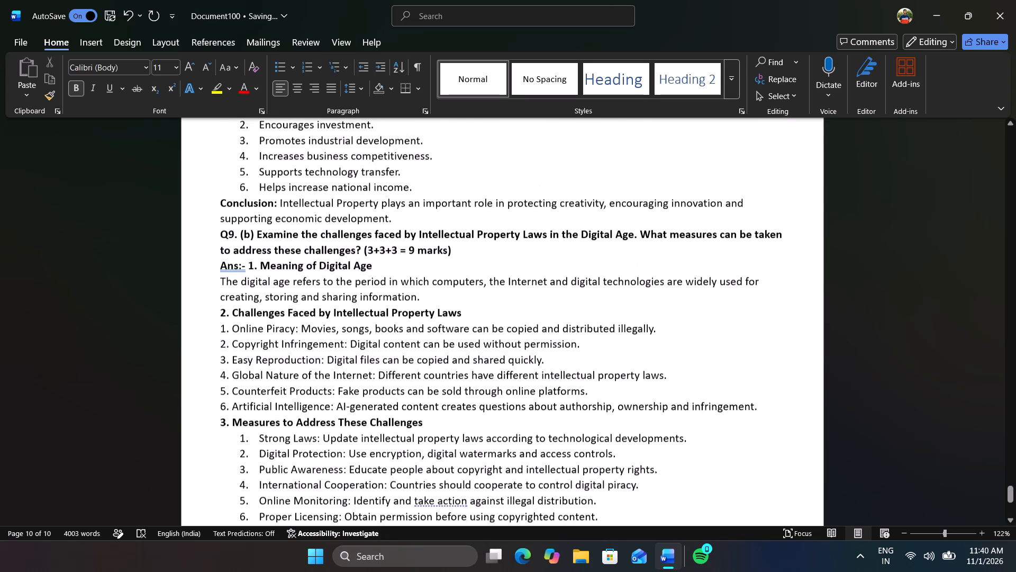
{"action": "scroll", "coordinate": [219, 330], "scroll_direction": "right", "scroll_amount": 1}
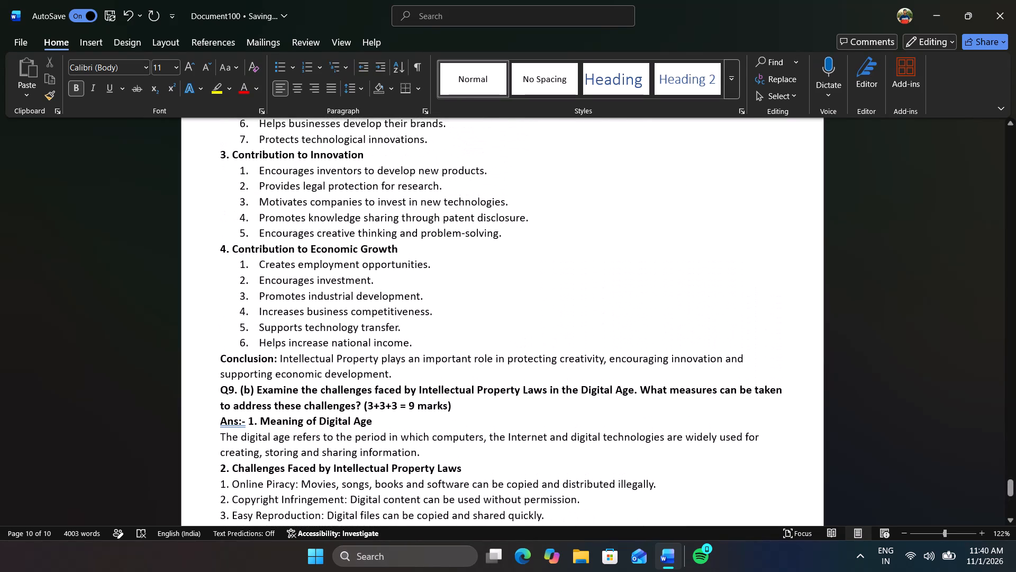
{"action": "scroll", "coordinate": [219, 330], "scroll_direction": "up", "scroll_amount": 5}
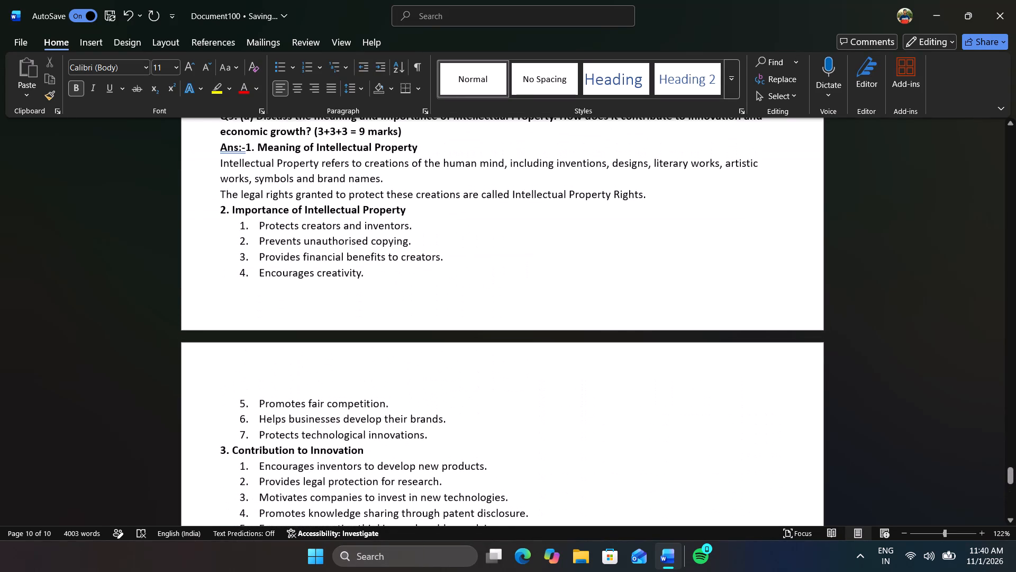
{"action": "scroll", "coordinate": [219, 330], "scroll_direction": "up", "scroll_amount": 2}
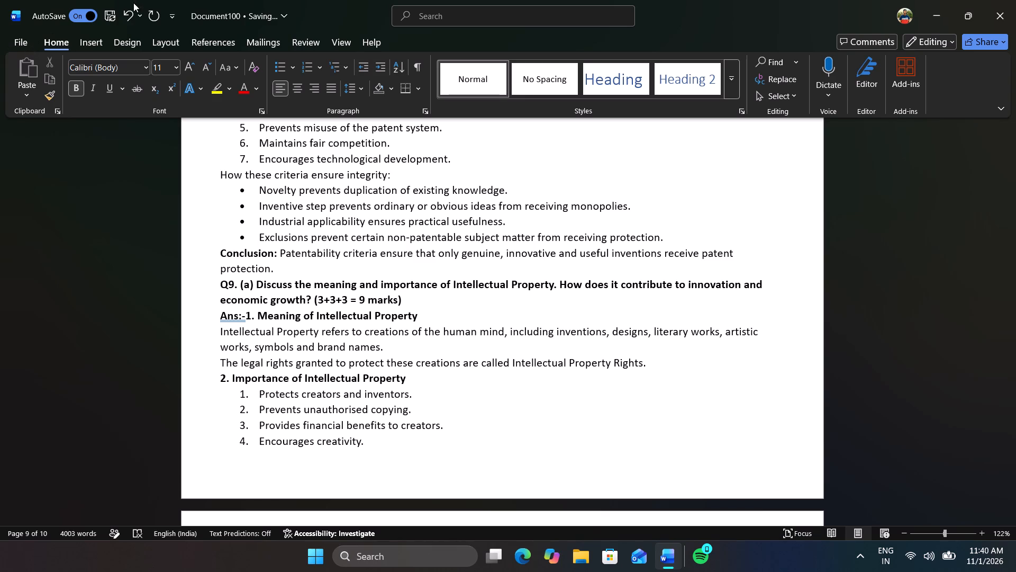
Repeat the last line break several times to add blank lines below the Q9. (b) conclusion.
{"action": "left_click", "coordinate": [151, 10]}
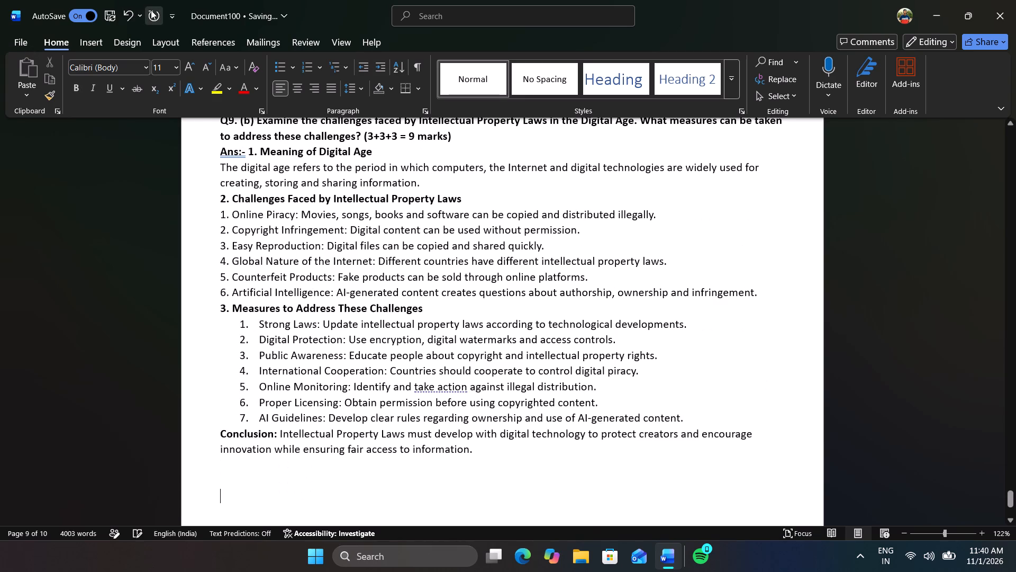
{"action": "double_click", "coordinate": [151, 10]}
{"action": "left_click", "coordinate": [151, 10]}
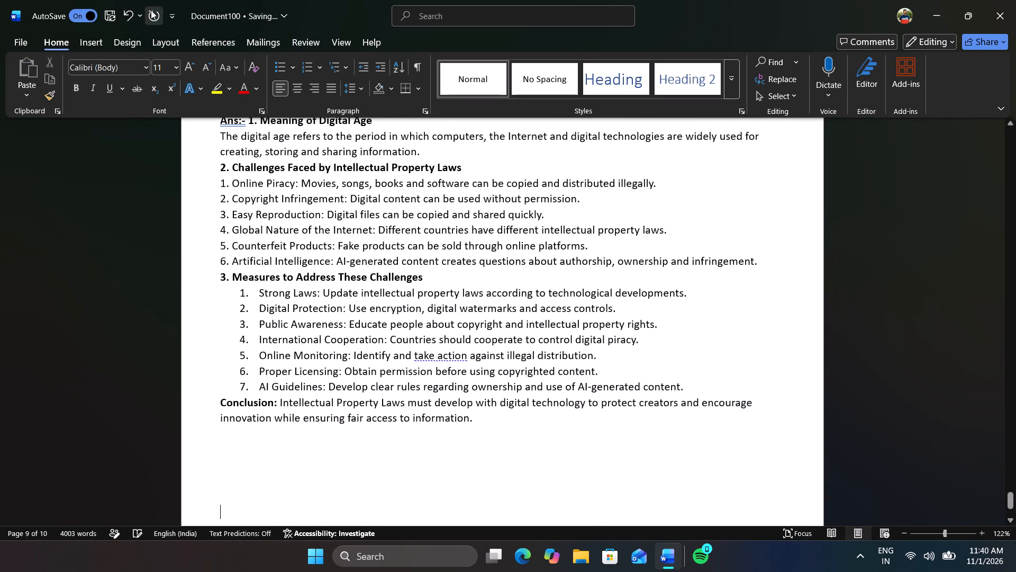
{"action": "double_click", "coordinate": [151, 10]}
{"action": "scroll", "coordinate": [151, 10], "scroll_direction": "down", "scroll_amount": 3}
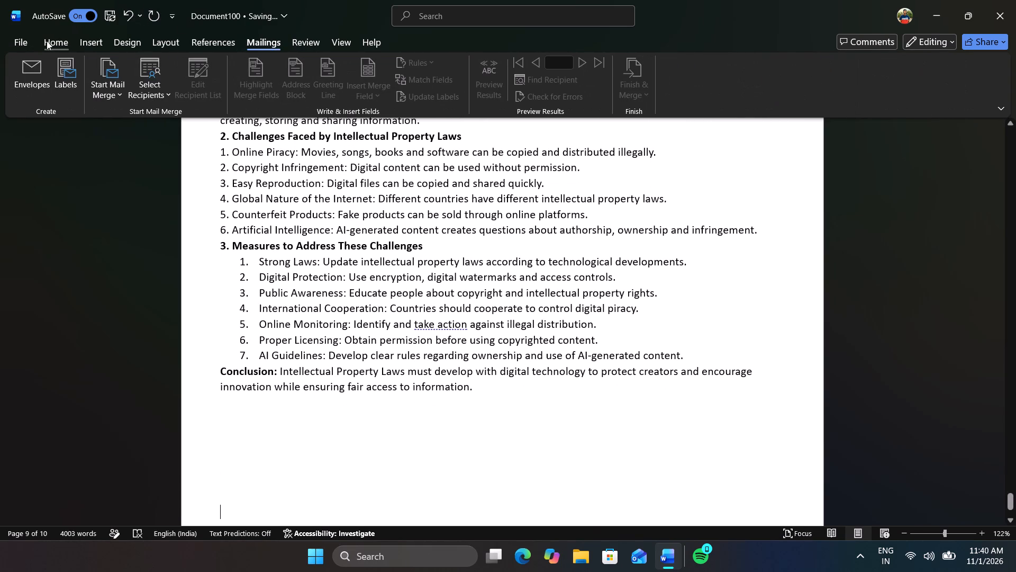
{"action": "left_click", "coordinate": [40, 49]}
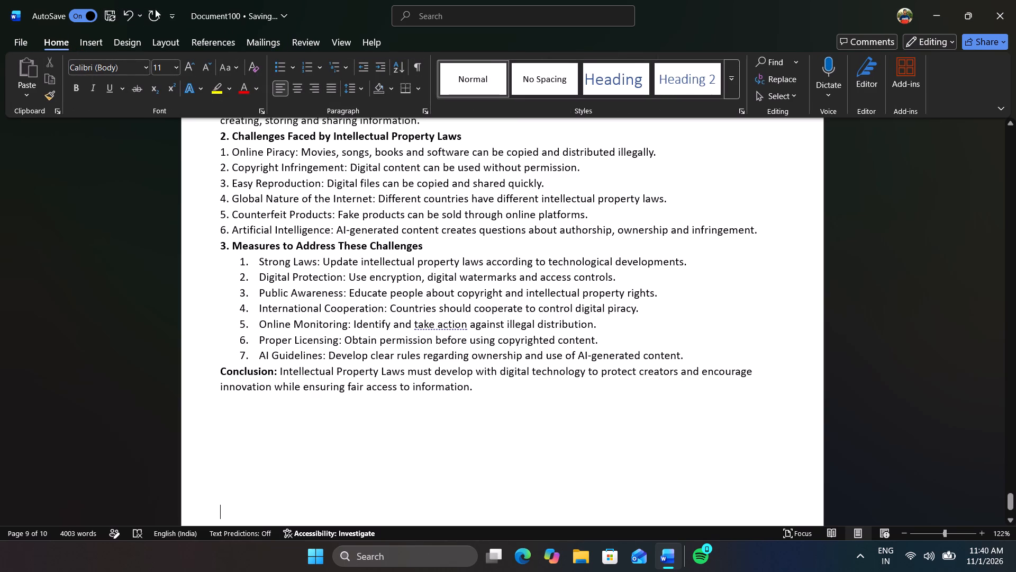
{"action": "left_click", "coordinate": [173, 15]}
{"action": "left_click", "coordinate": [173, 15]}
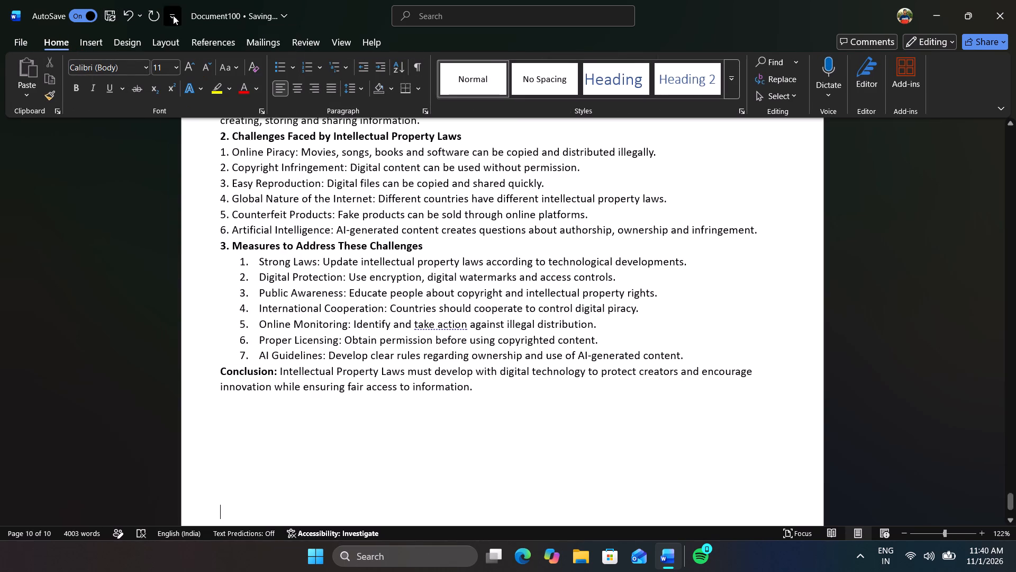
Save the document.
{"action": "left_click", "coordinate": [115, 14]}
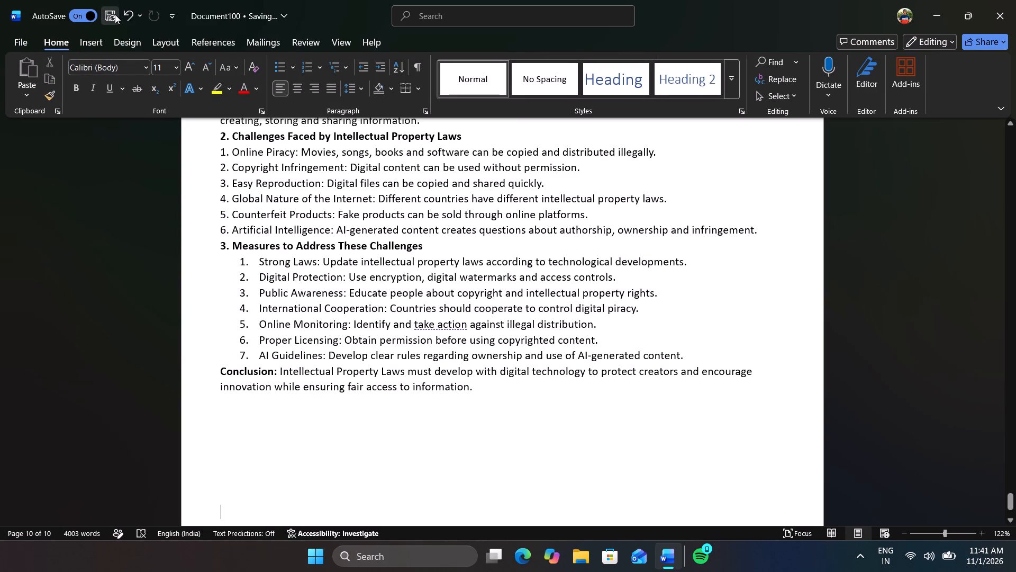
Examine the document's page layout from the blank space below the Q9. (b) conclusion back to the HU-501 title.
{"action": "scroll", "coordinate": [577, 295], "scroll_direction": "down", "scroll_amount": 3}
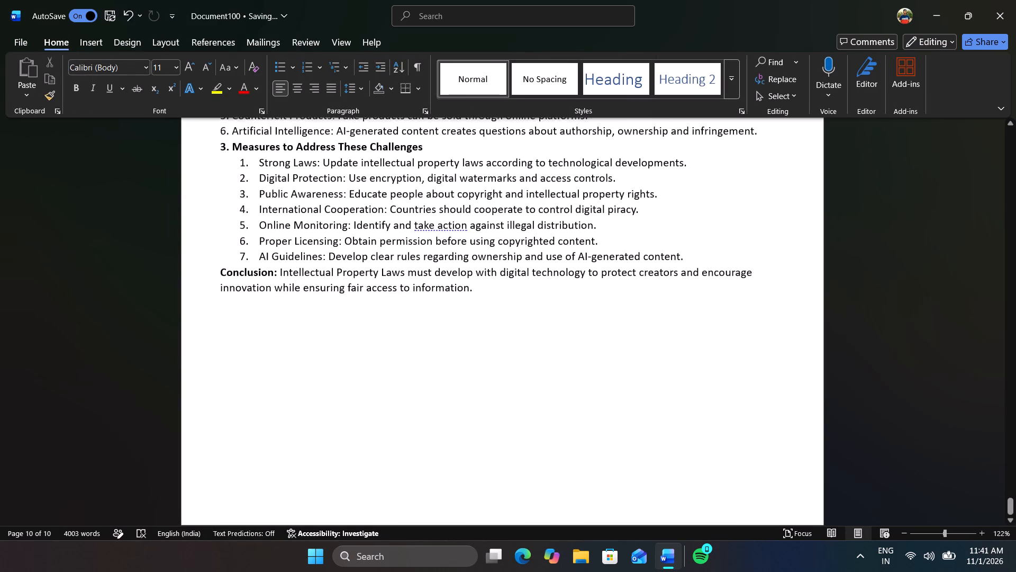
{"action": "scroll", "coordinate": [577, 295], "scroll_direction": "down", "scroll_amount": 6}
{"action": "scroll", "coordinate": [577, 295], "scroll_direction": "up", "scroll_amount": 7}
{"action": "scroll", "coordinate": [577, 295], "scroll_direction": "down", "scroll_amount": 9}
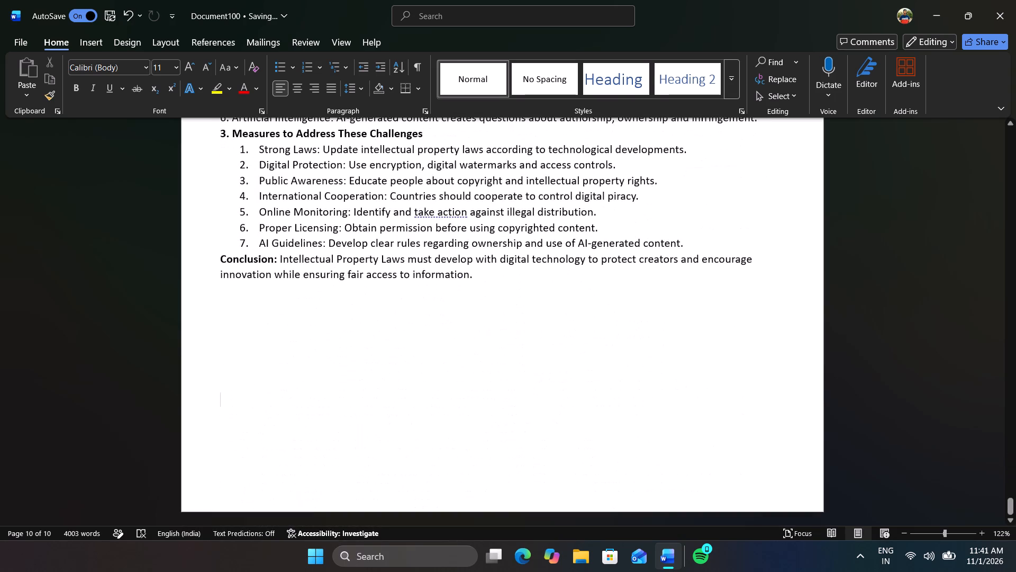
{"action": "scroll", "coordinate": [577, 295], "scroll_direction": "up", "scroll_amount": 3}
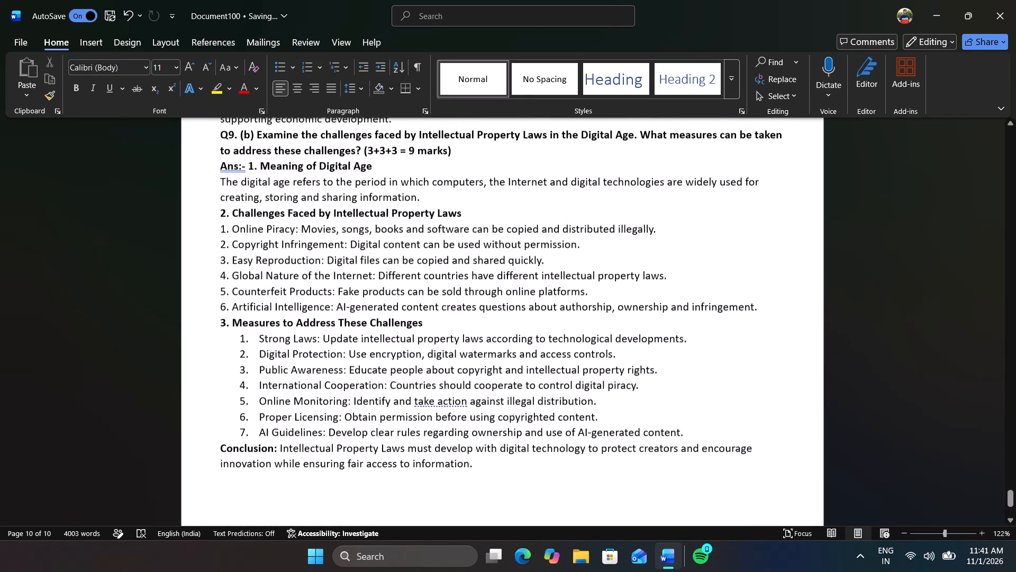
{"action": "scroll", "coordinate": [577, 295], "scroll_direction": "up", "scroll_amount": 3}
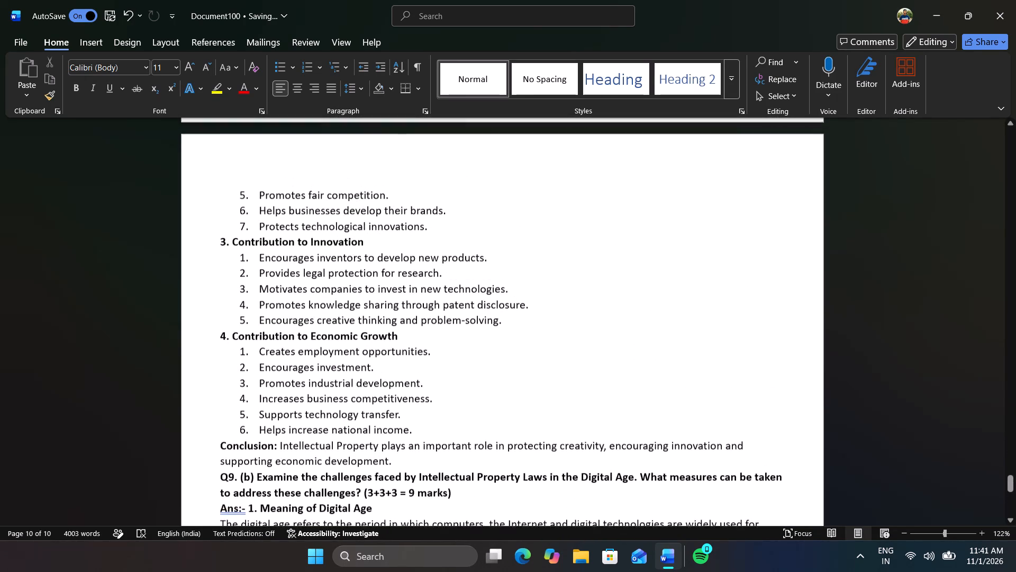
{"action": "scroll", "coordinate": [577, 295], "scroll_direction": "up", "scroll_amount": 1}
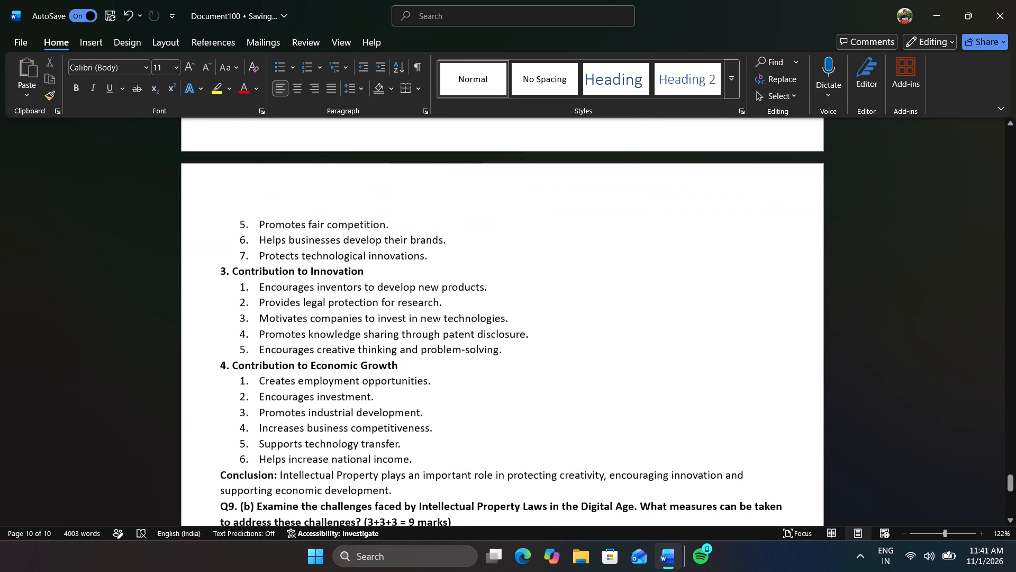
{"action": "scroll", "coordinate": [577, 295], "scroll_direction": "up", "scroll_amount": 10}
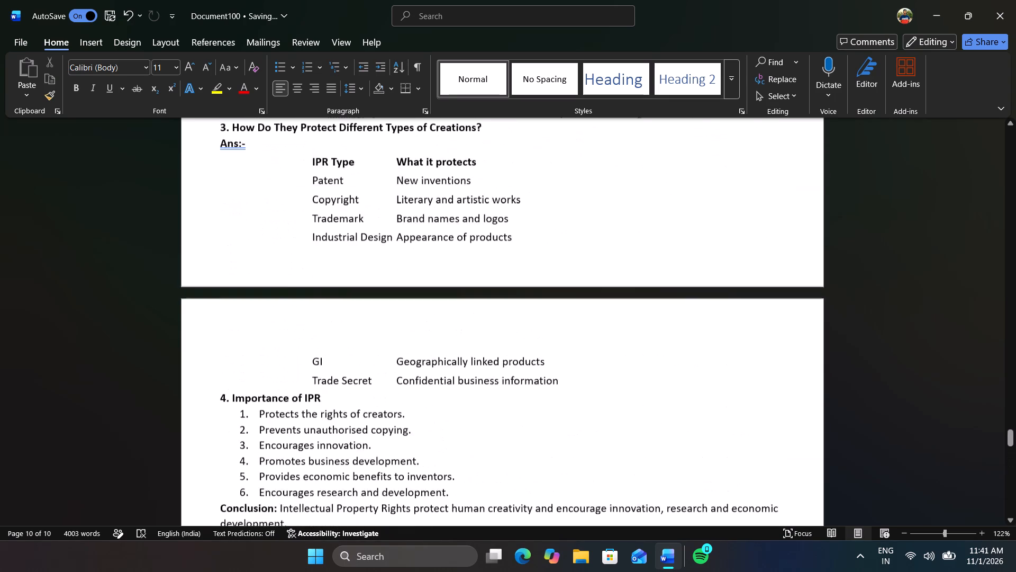
{"action": "scroll", "coordinate": [577, 295], "scroll_direction": "down", "scroll_amount": 15}
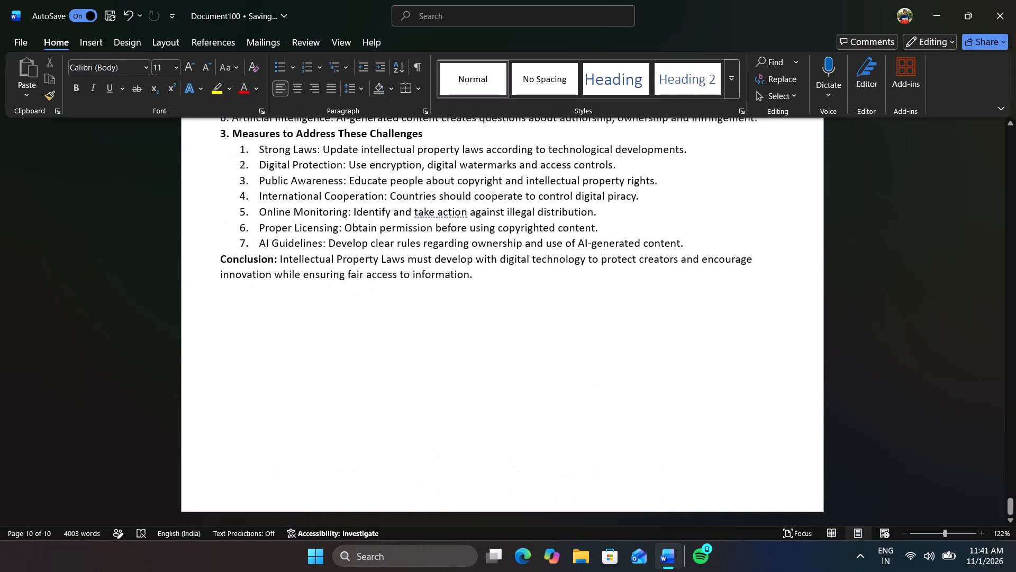
{"action": "scroll", "coordinate": [577, 295], "scroll_direction": "up", "scroll_amount": 16}
{"action": "scroll", "coordinate": [577, 295], "scroll_direction": "up", "scroll_amount": 7}
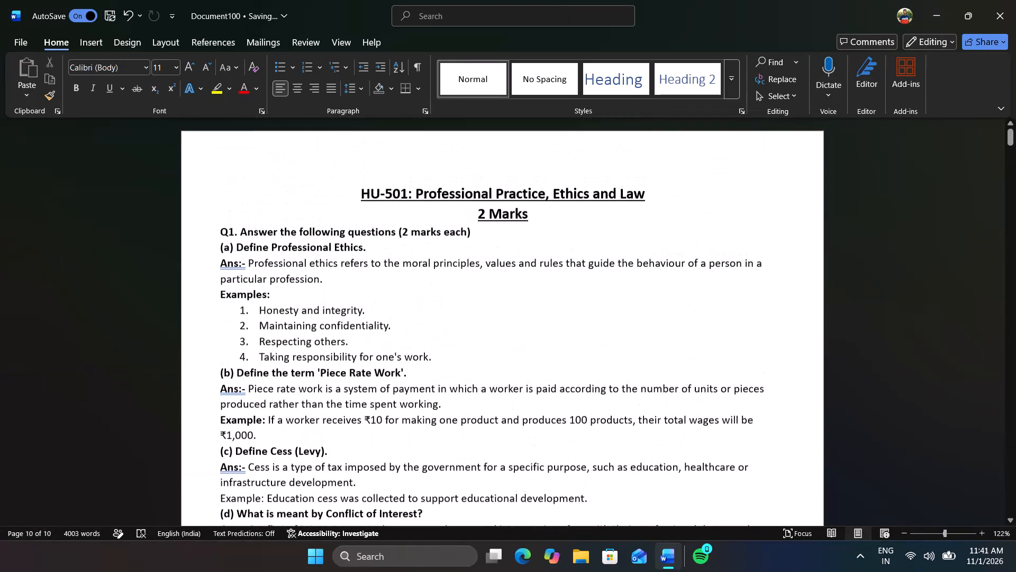
{"action": "scroll", "coordinate": [577, 295], "scroll_direction": "up", "scroll_amount": 7}
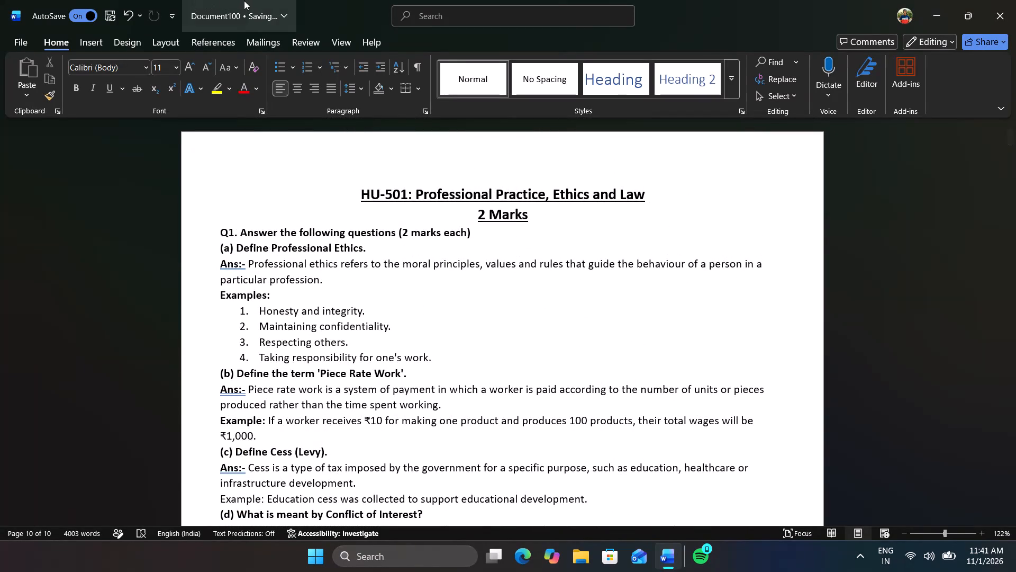
Save the document again.
{"action": "left_click", "coordinate": [247, 3]}
{"action": "left_click", "coordinate": [247, 3]}
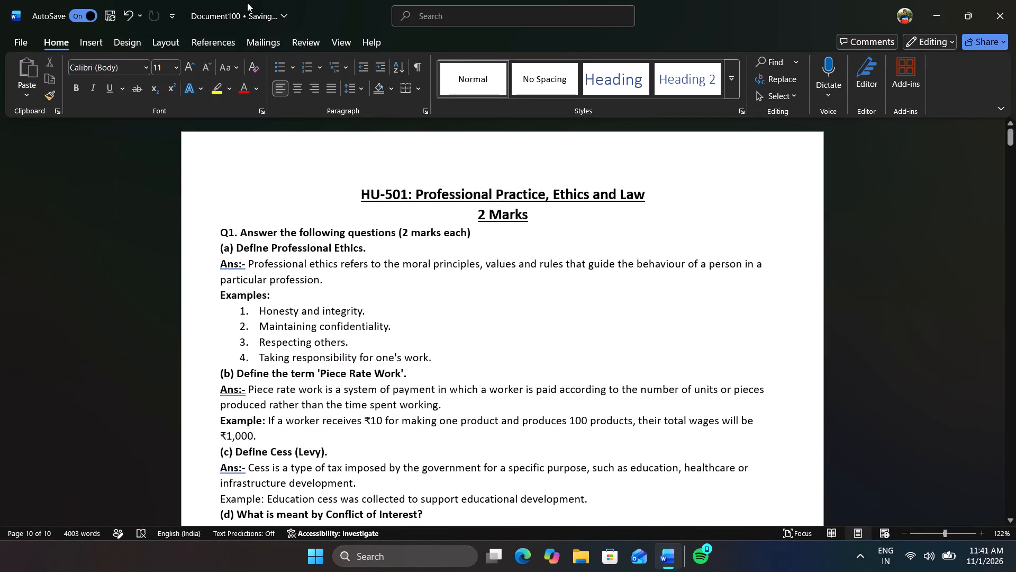
{"action": "left_click", "coordinate": [105, 17]}
{"action": "left_click", "coordinate": [105, 17]}
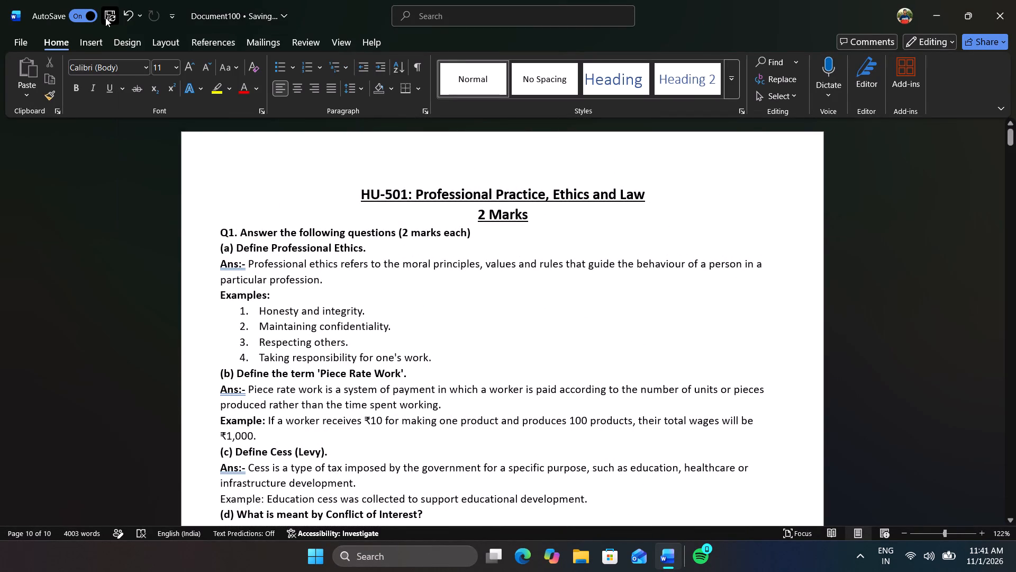
{"action": "triple_click", "coordinate": [105, 17]}
{"action": "double_click", "coordinate": [105, 17]}
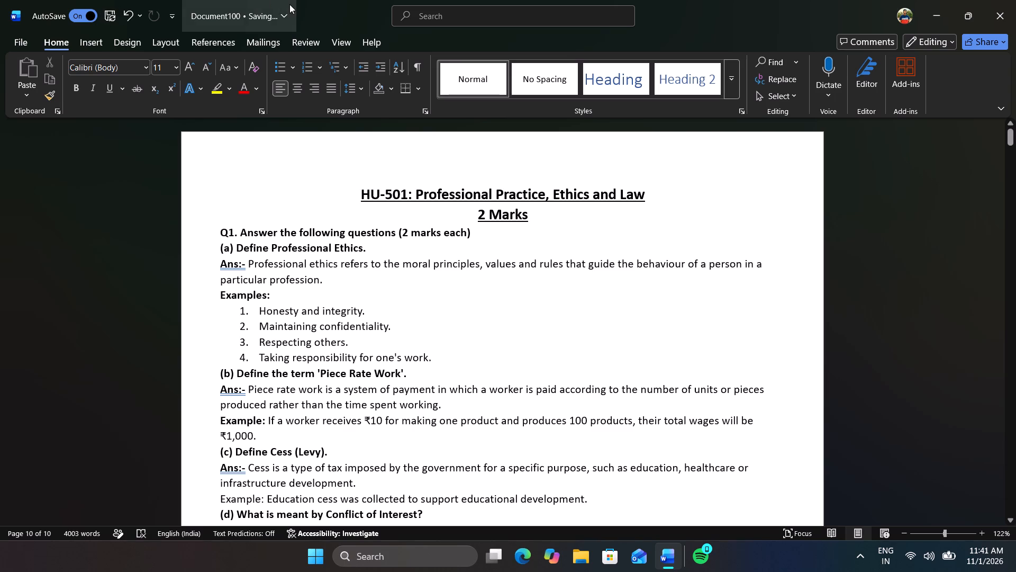
Open the file name and location details of Document100.
{"action": "left_click", "coordinate": [288, 3]}
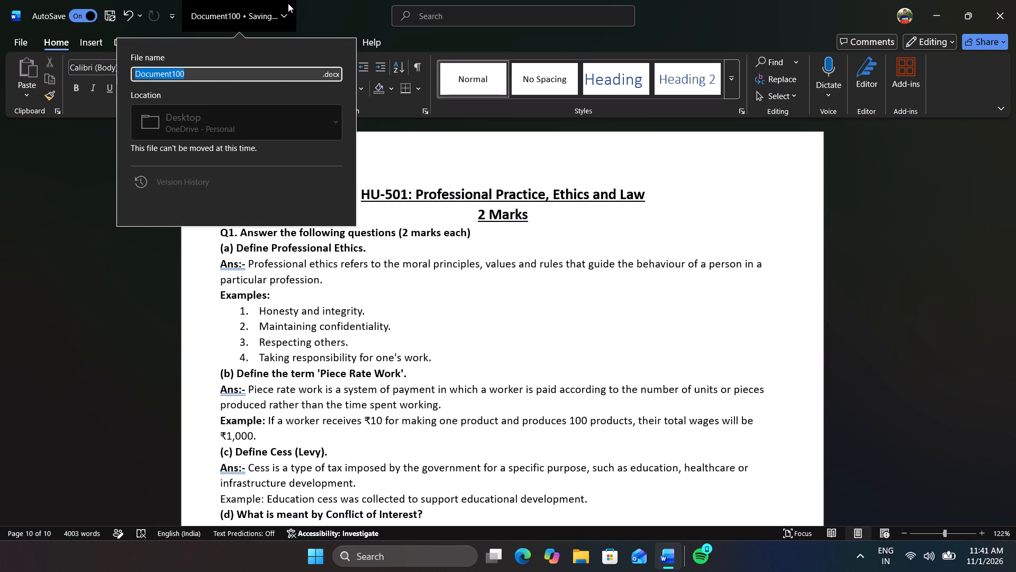